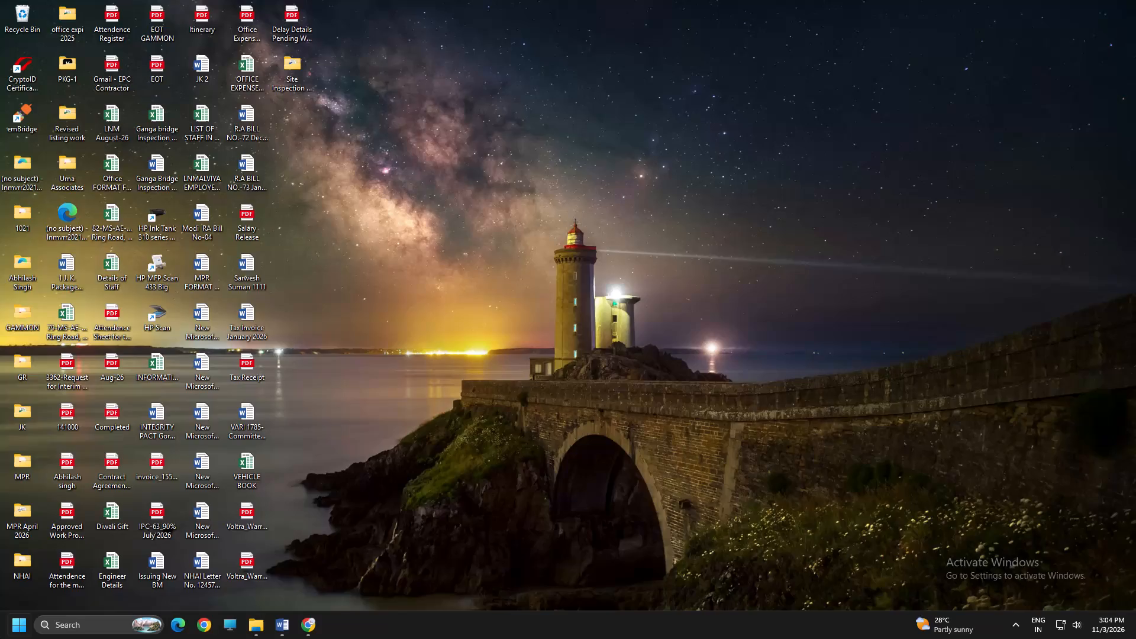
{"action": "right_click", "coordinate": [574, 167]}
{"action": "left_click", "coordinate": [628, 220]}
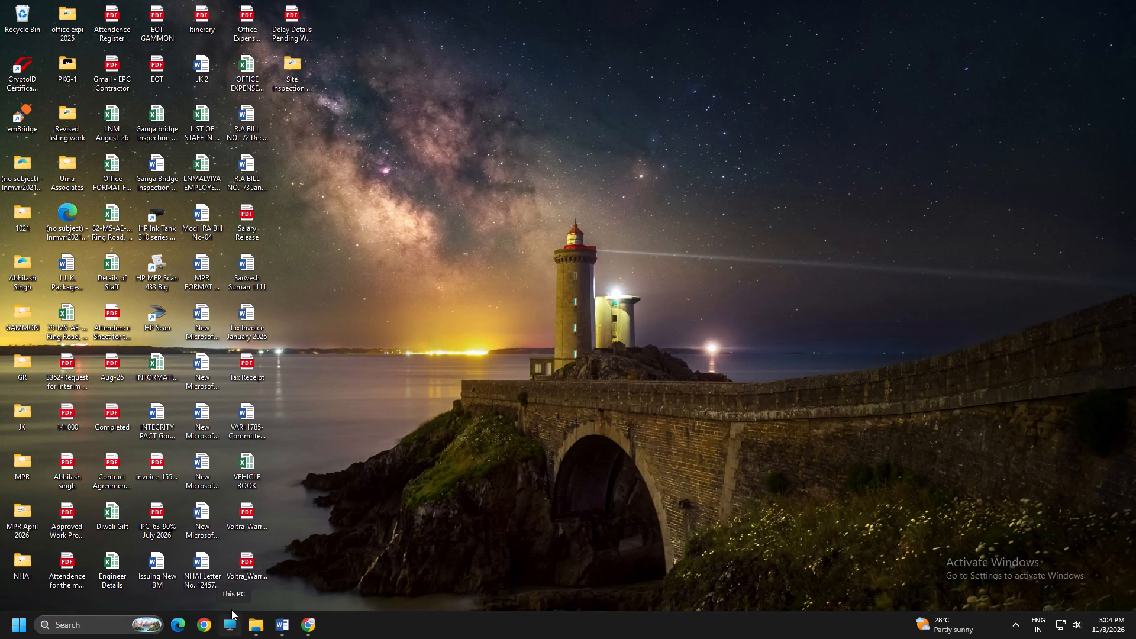
Open USB Drive (H:) from This PC in File Explorer.
{"action": "key", "text": "super+e"}
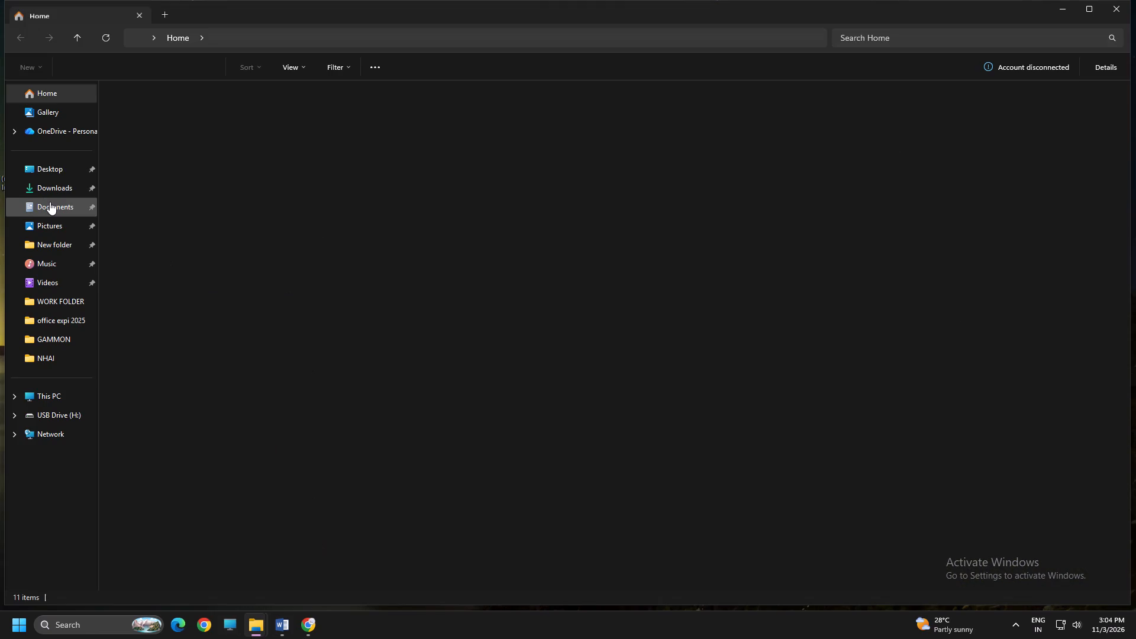
{"action": "left_click", "coordinate": [54, 402]}
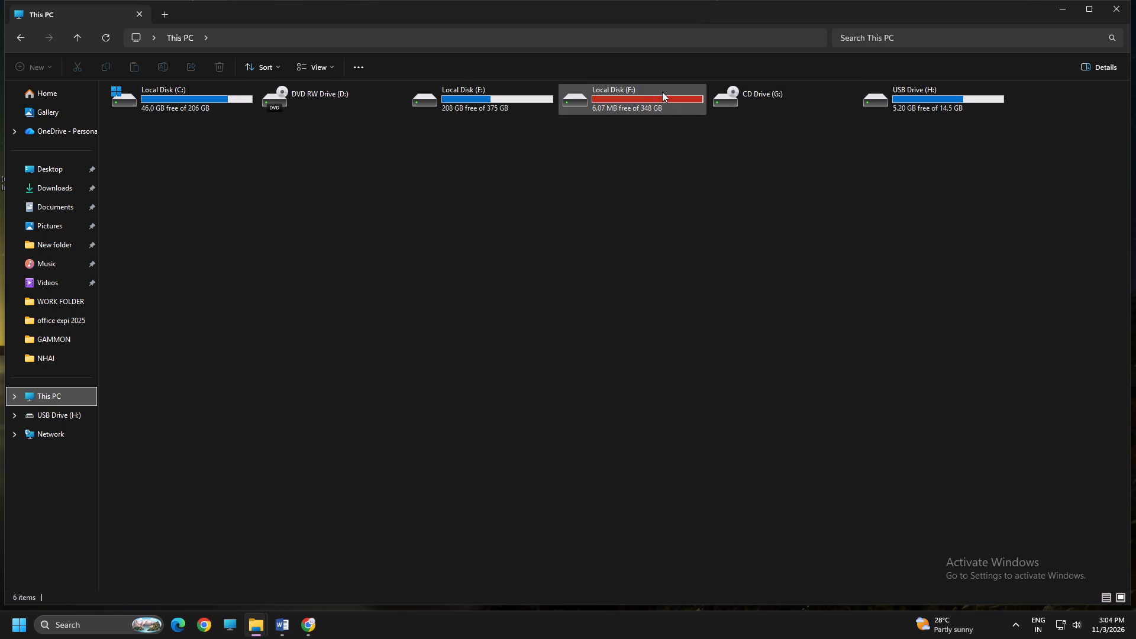
{"action": "double_click", "coordinate": [934, 112]}
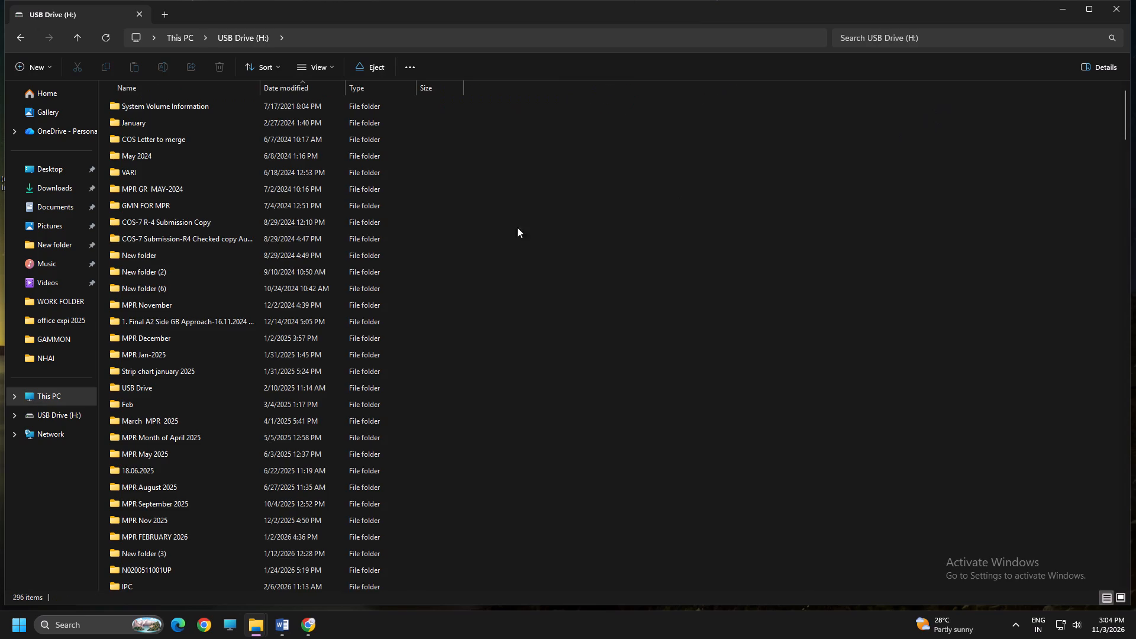
Sort the USB drive's contents by date modified with the newest files first.
{"action": "scroll", "coordinate": [214, 209], "scroll_direction": "up", "scroll_amount": 3}
{"action": "scroll", "coordinate": [212, 242], "scroll_direction": "down", "scroll_amount": 13}
{"action": "scroll", "coordinate": [177, 347], "scroll_direction": "down", "scroll_amount": 6}
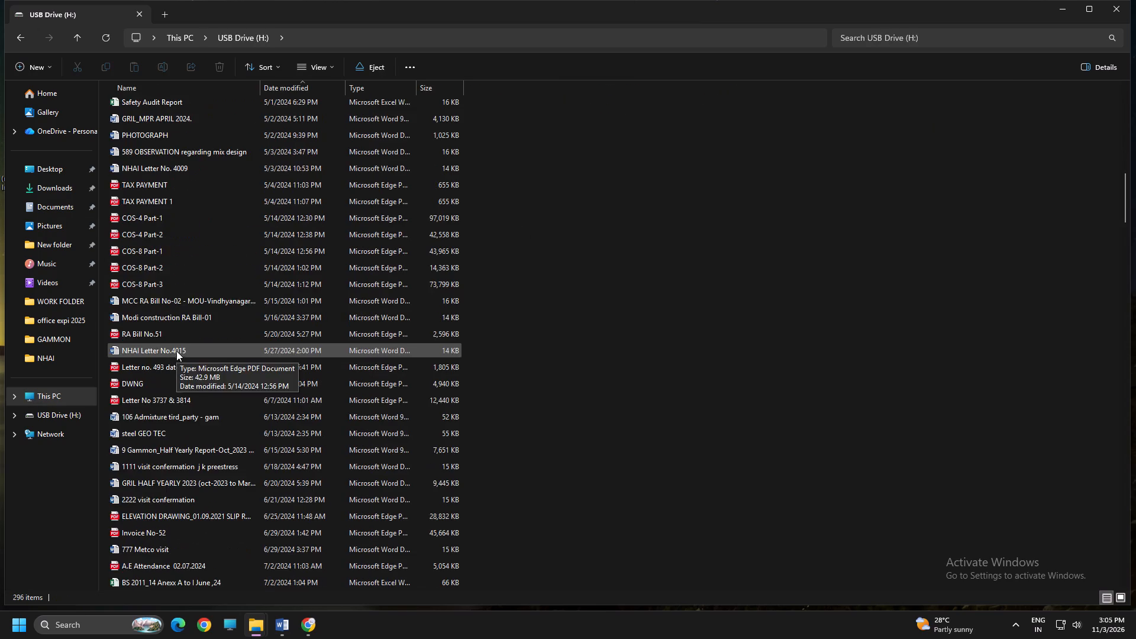
{"action": "scroll", "coordinate": [176, 351], "scroll_direction": "down", "scroll_amount": 3}
{"action": "left_click", "coordinate": [332, 89]}
{"action": "scroll", "coordinate": [274, 135], "scroll_direction": "up", "scroll_amount": 7}
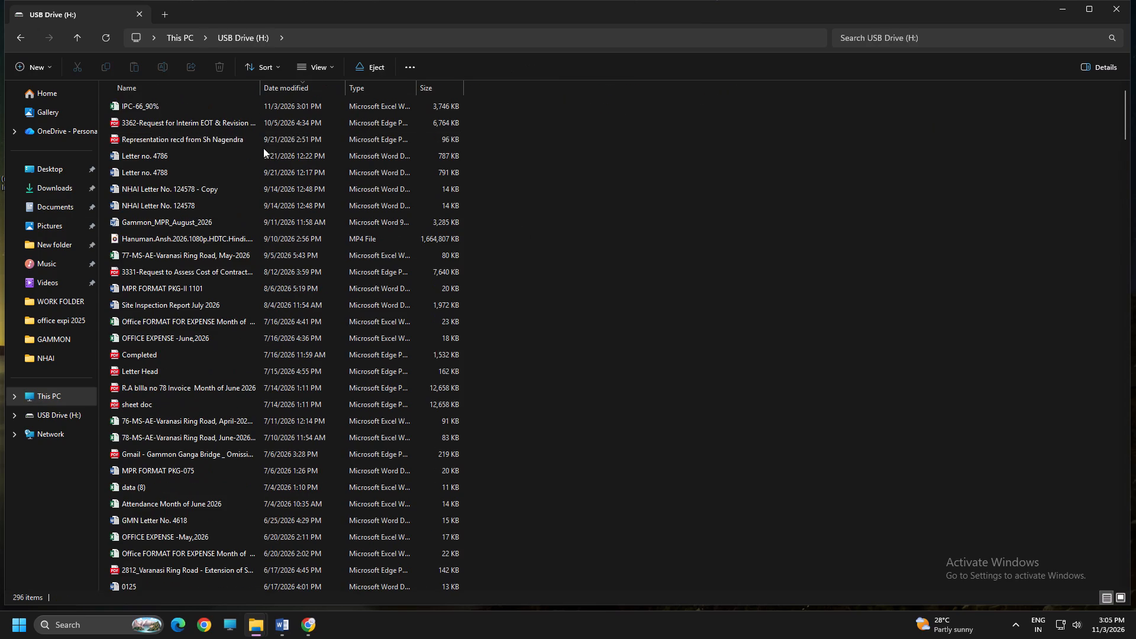
{"action": "scroll", "coordinate": [263, 148], "scroll_direction": "up", "scroll_amount": 4}
Open the IPC-66_90% Excel workbook from the USB drive.
{"action": "left_click", "coordinate": [157, 108]}
{"action": "right_click", "coordinate": [157, 108]}
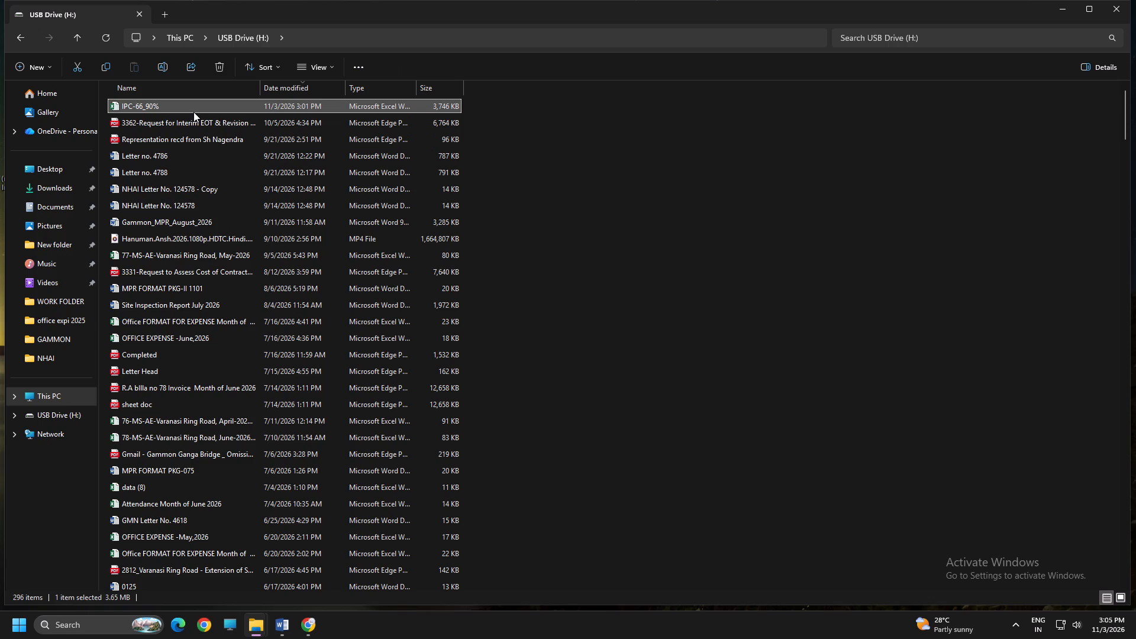
{"action": "double_click", "coordinate": [204, 106]}
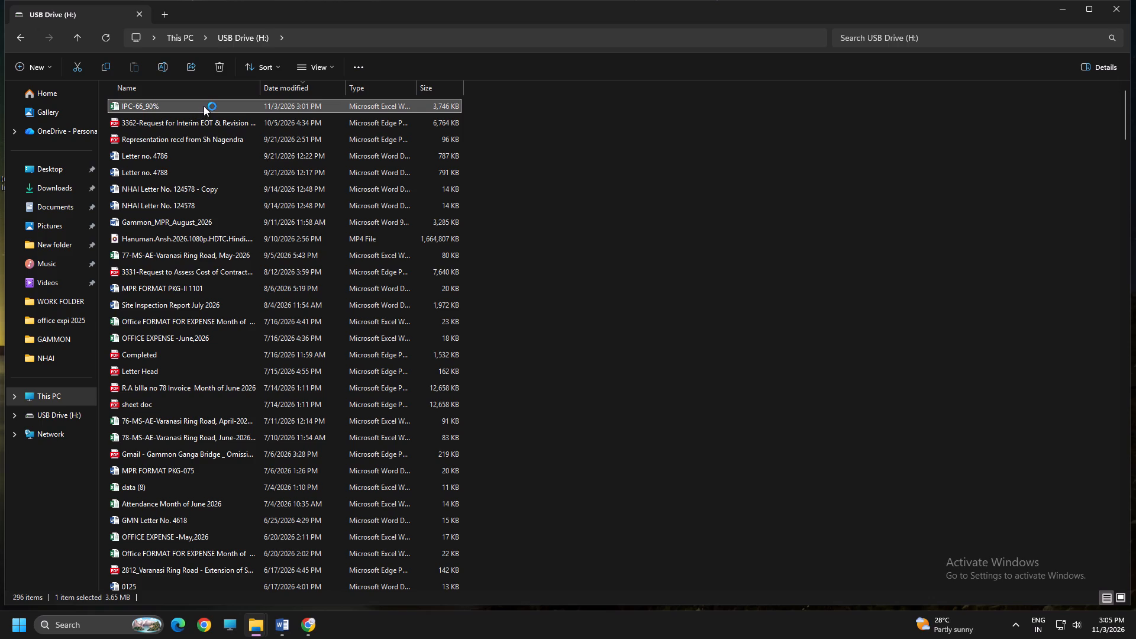
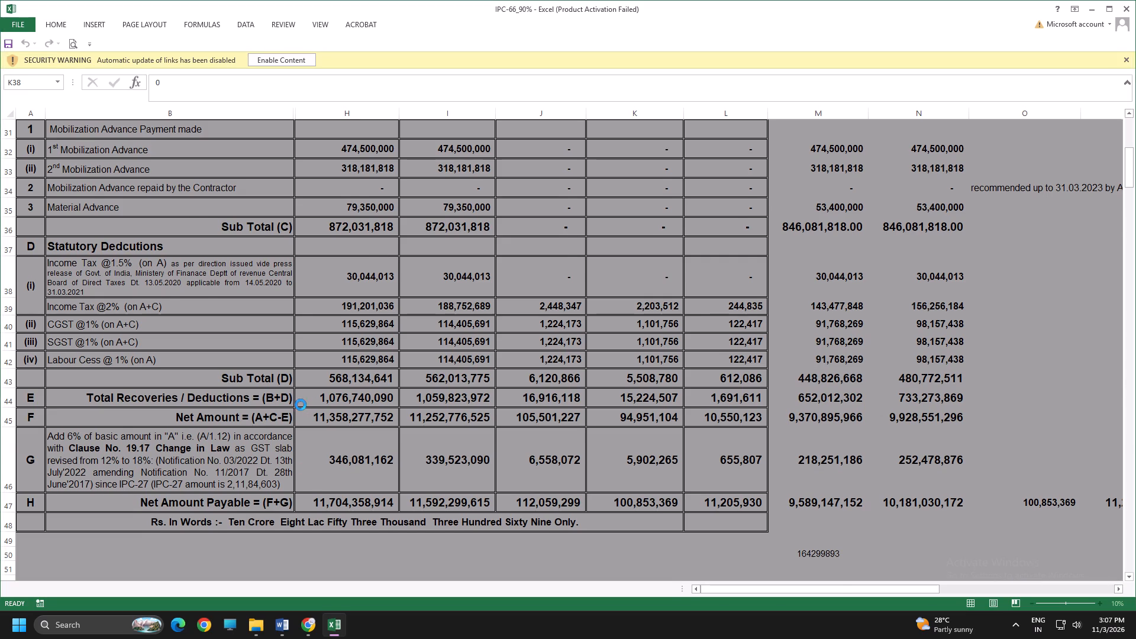
Print the cover page on sheet P using the HP Ink Tank 310 series printer.
{"action": "left_click", "coordinate": [108, 592]}
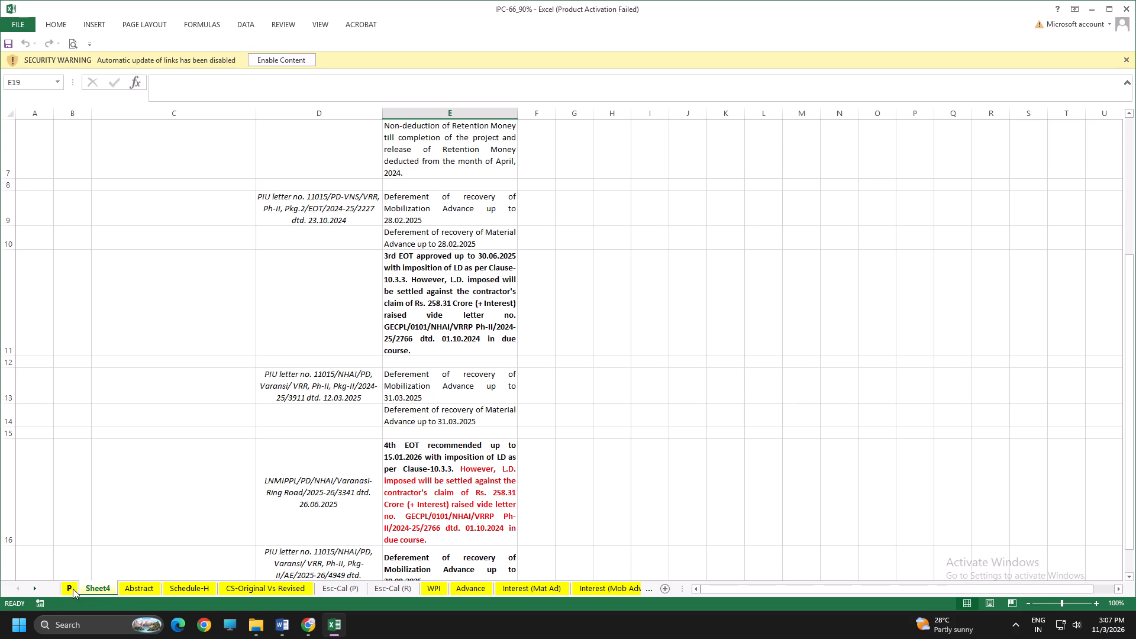
{"action": "left_click", "coordinate": [70, 589]}
{"action": "scroll", "coordinate": [246, 463], "scroll_direction": "down", "scroll_amount": 3}
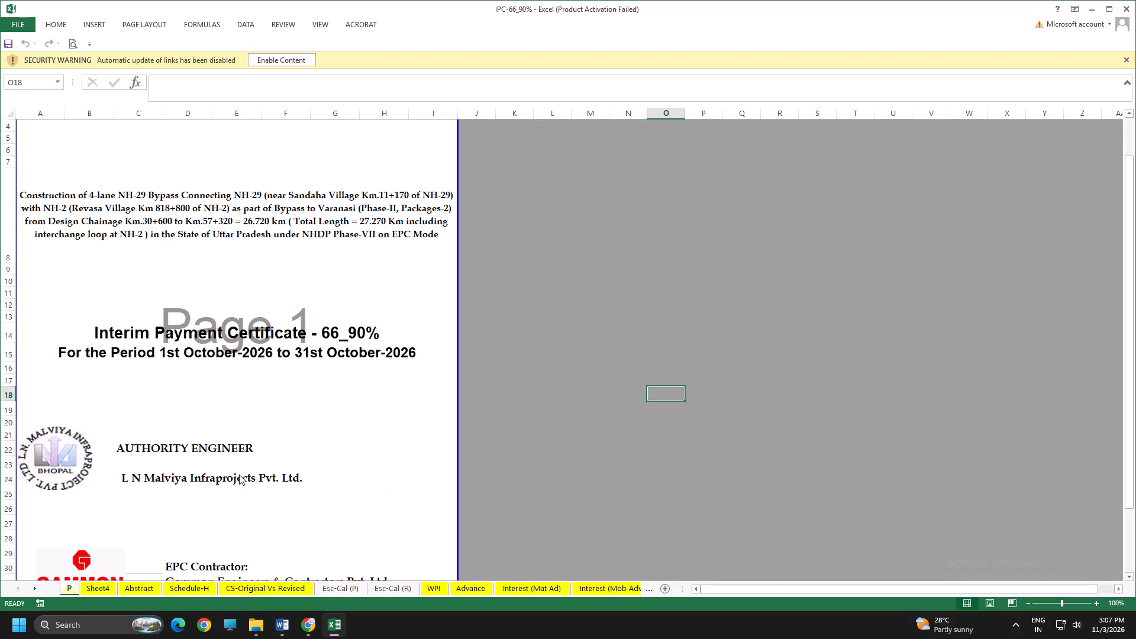
{"action": "key", "text": "ctrl+p"}
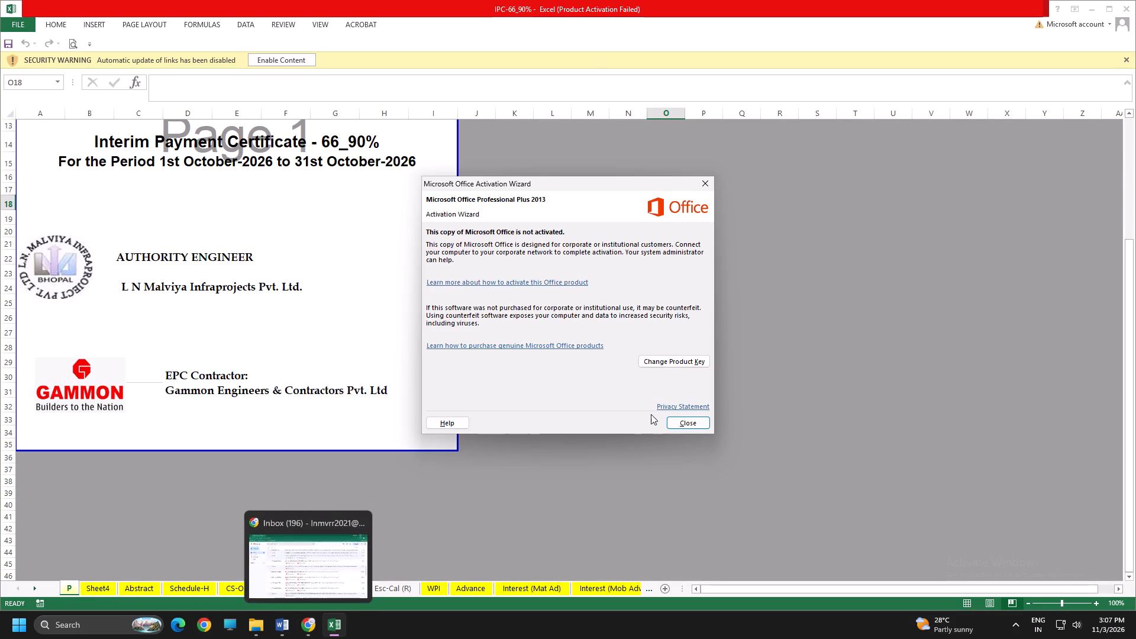
{"action": "left_click", "coordinate": [689, 427]}
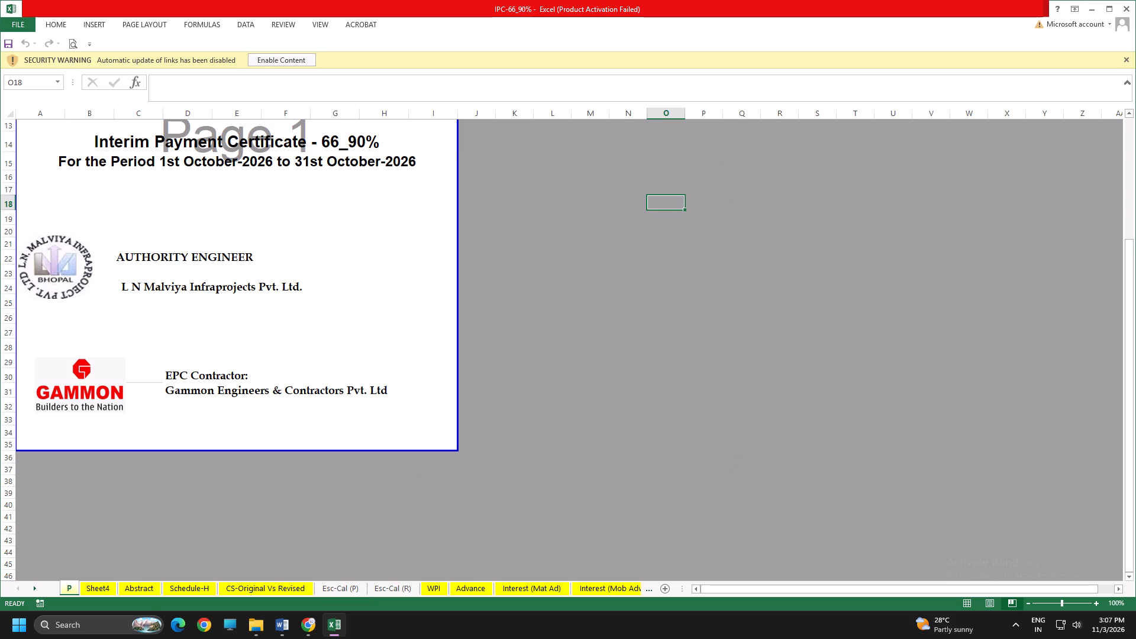
{"action": "key", "text": "ctrl+p"}
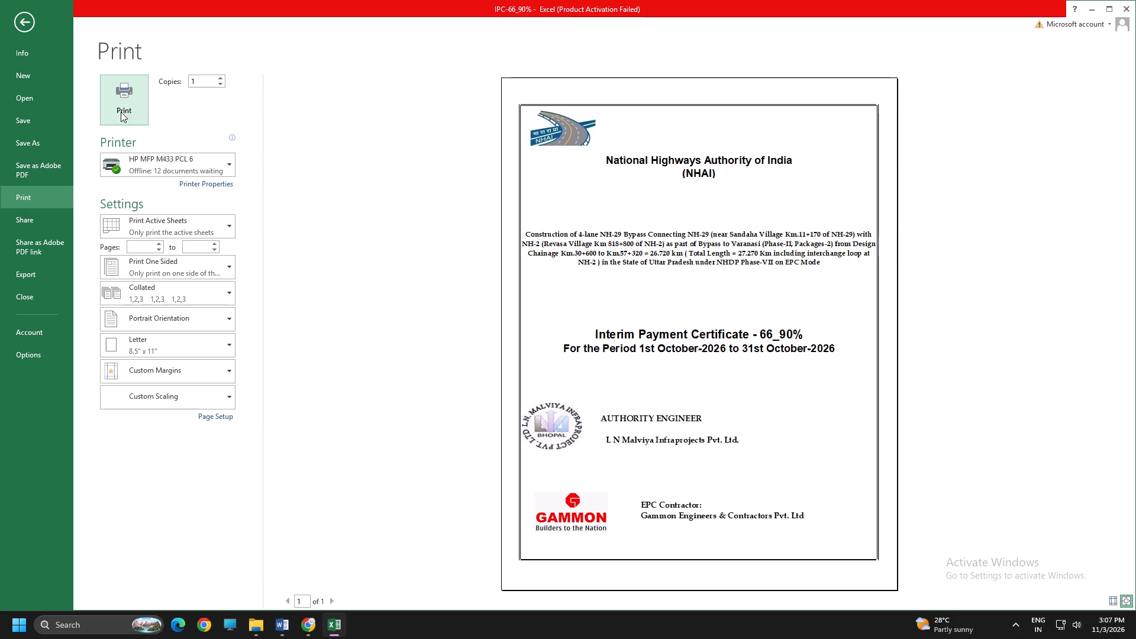
{"action": "left_click", "coordinate": [173, 170]}
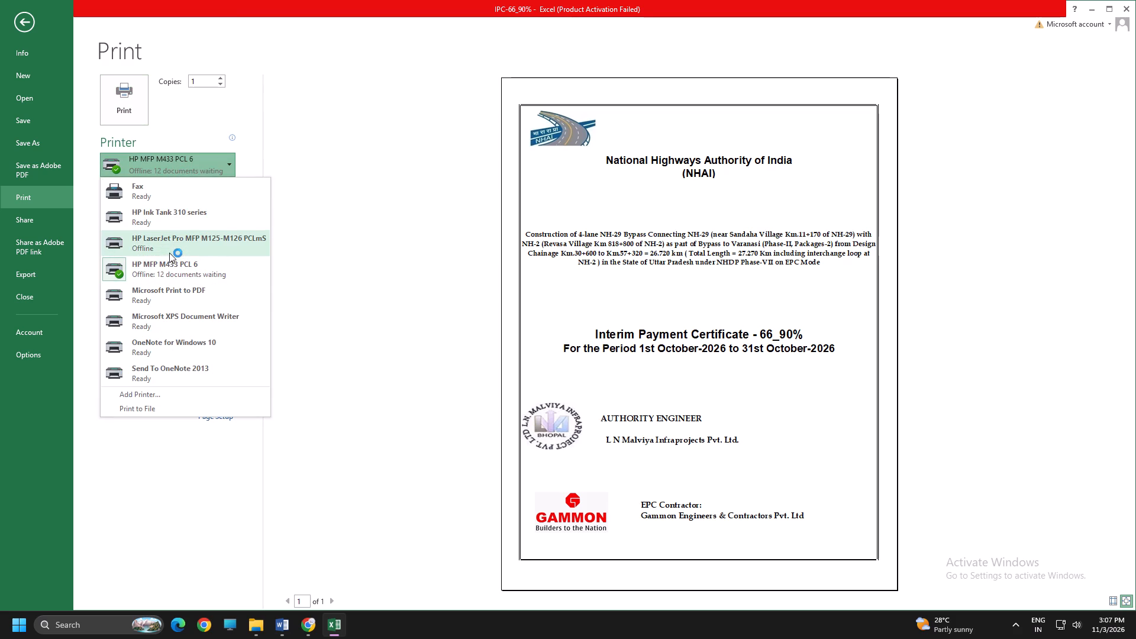
{"action": "left_click", "coordinate": [164, 218]}
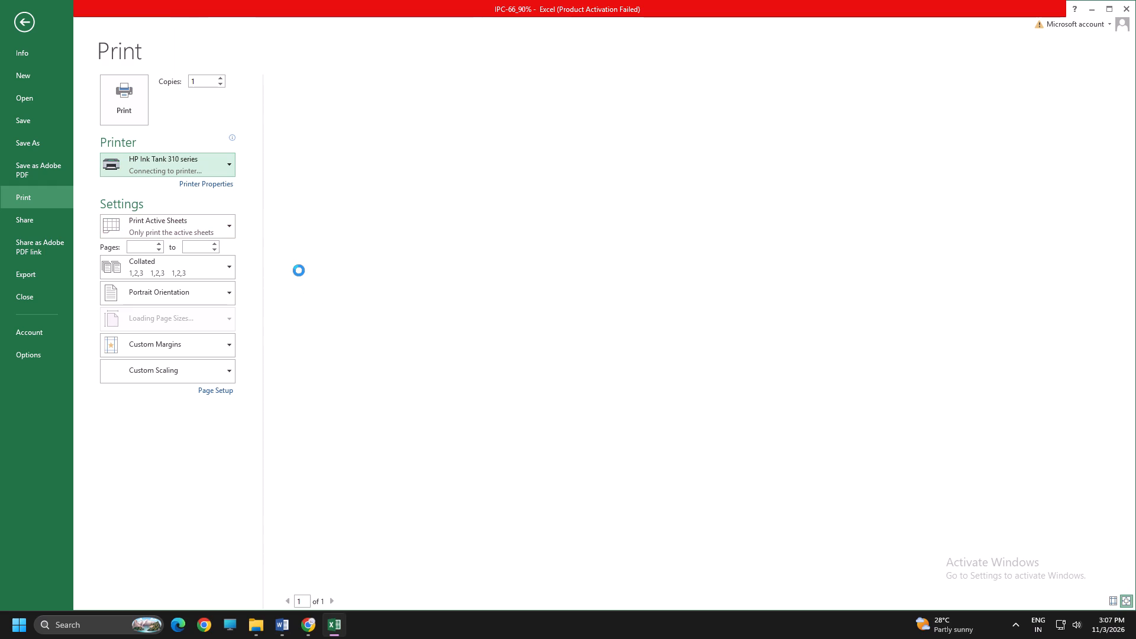
{"action": "left_click", "coordinate": [131, 106]}
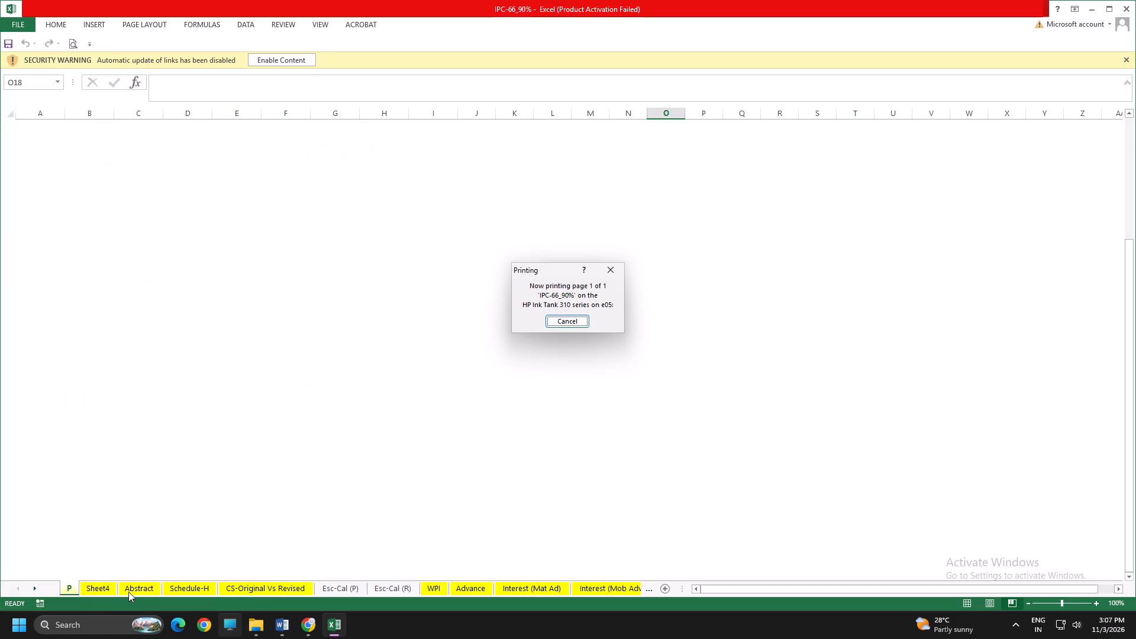
Open the Abstract sheet in page break preview and examine it from the title block to the signature block.
{"action": "left_click", "coordinate": [128, 592]}
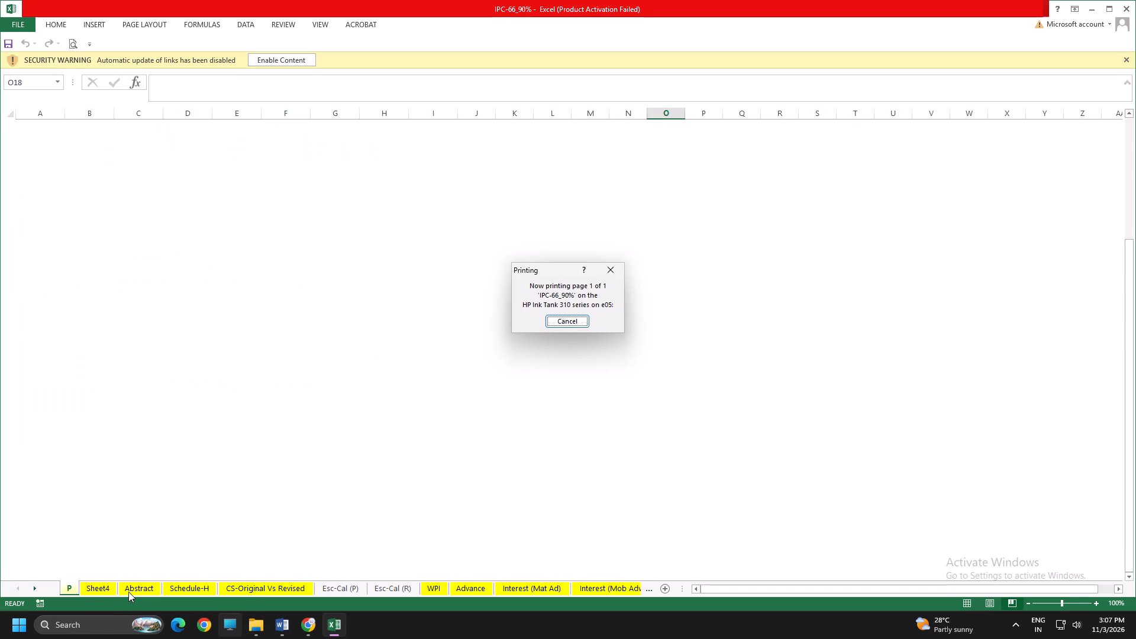
{"action": "left_click", "coordinate": [128, 592]}
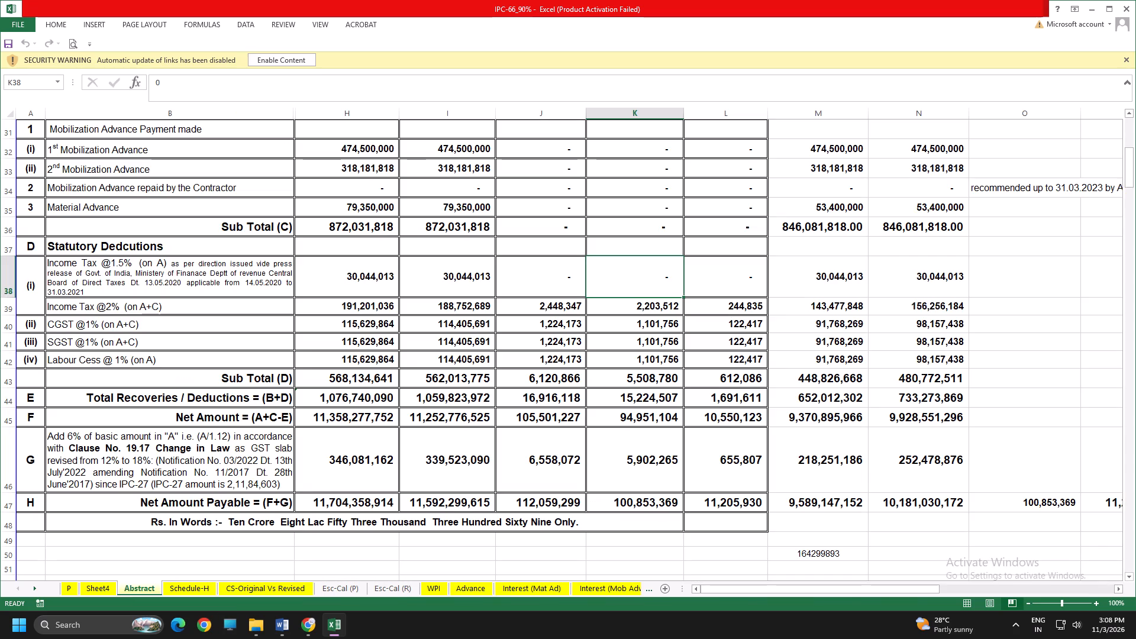
{"action": "left_click", "coordinate": [1013, 601]}
{"action": "scroll", "coordinate": [667, 442], "scroll_direction": "down", "scroll_amount": 2}
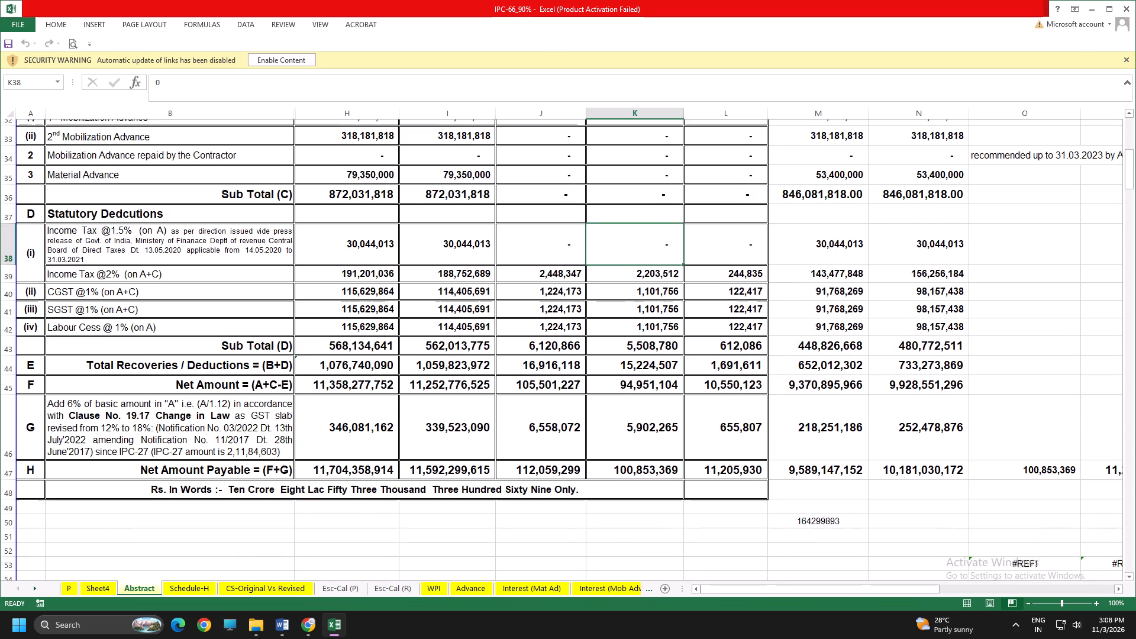
{"action": "scroll", "coordinate": [667, 450], "scroll_direction": "down", "scroll_amount": 6}
{"action": "scroll", "coordinate": [666, 479], "scroll_direction": "up", "scroll_amount": 10}
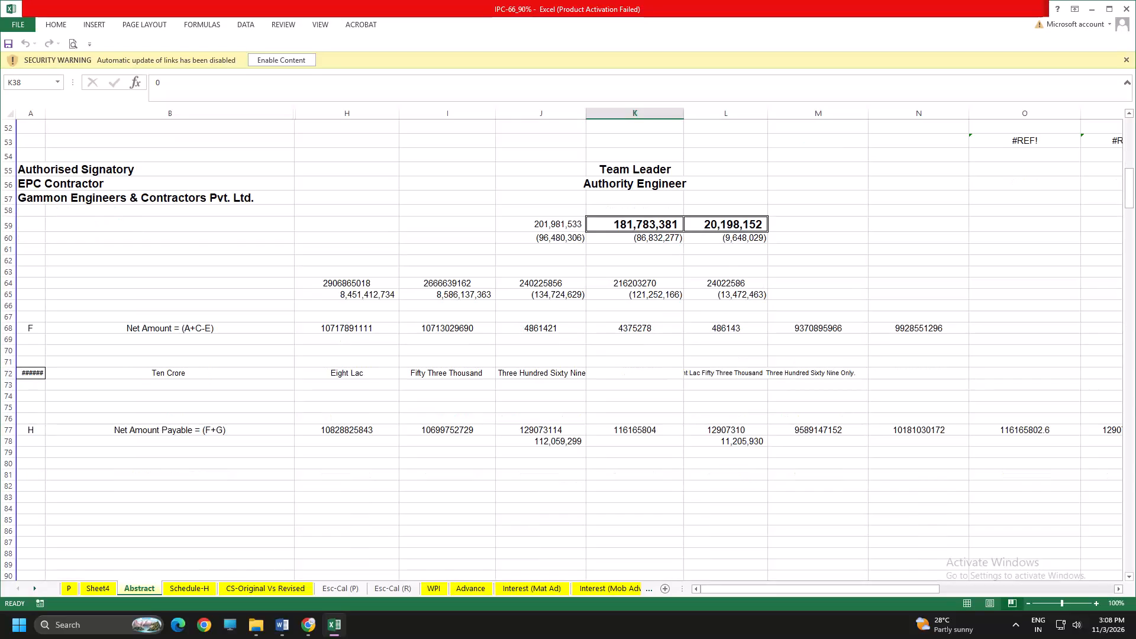
{"action": "scroll", "coordinate": [622, 473], "scroll_direction": "up", "scroll_amount": 12}
{"action": "scroll", "coordinate": [632, 463], "scroll_direction": "down", "scroll_amount": 1}
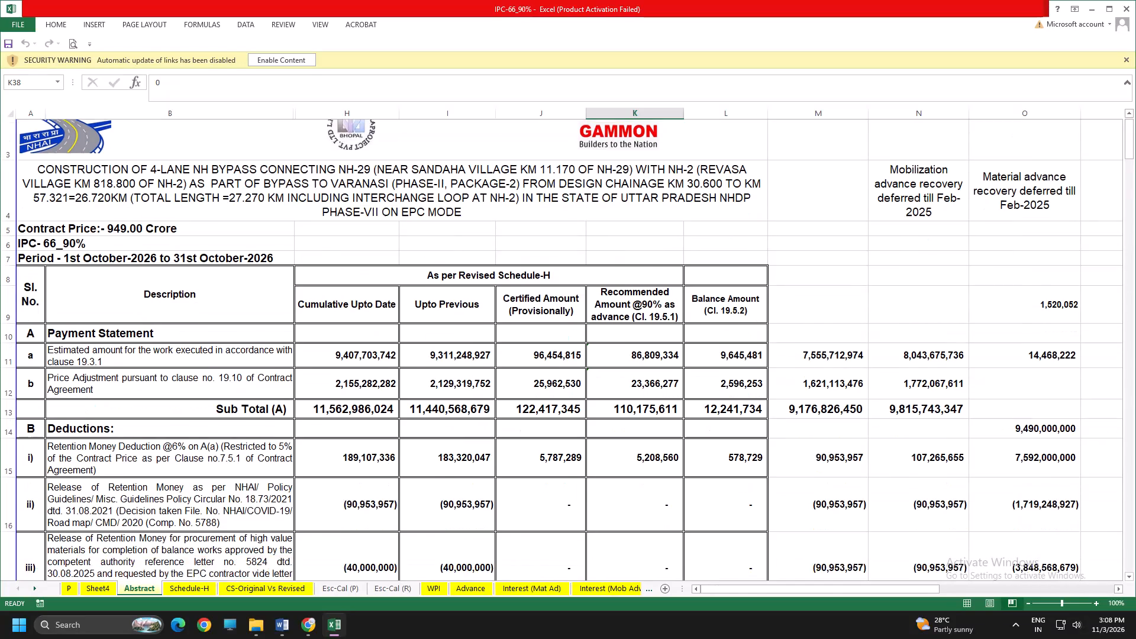
{"action": "scroll", "coordinate": [632, 463], "scroll_direction": "up", "scroll_amount": 1}
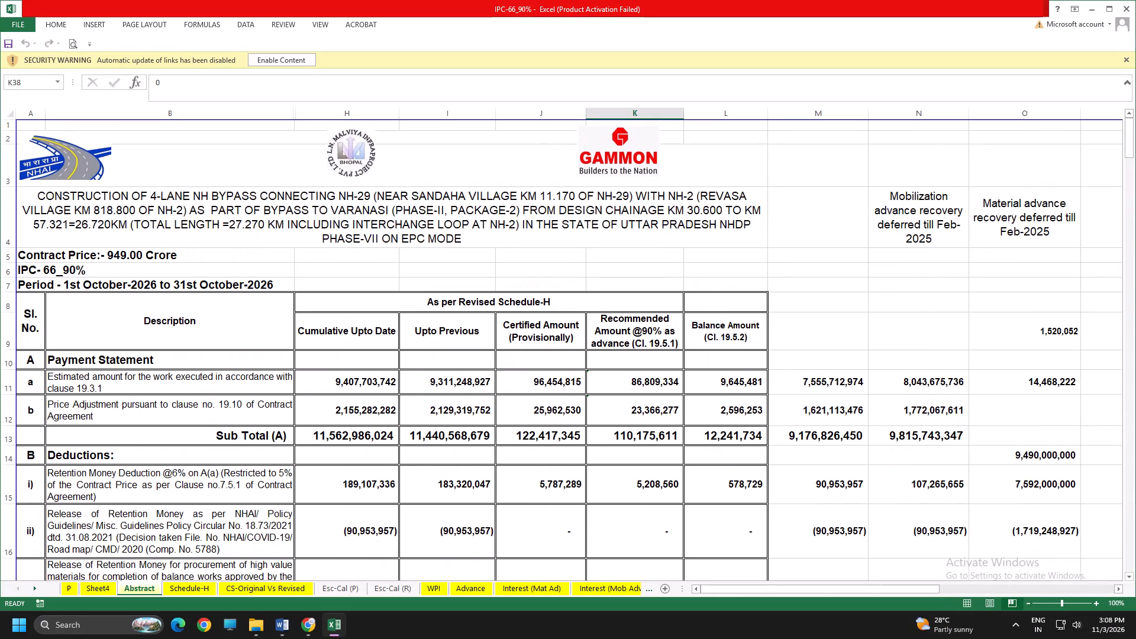
Set the Abstract sheet's print area to columns A through L, from the logos at the top down to the amount-in-words row 48.
{"action": "scroll", "coordinate": [583, 455], "scroll_direction": "down", "scroll_amount": 3}
{"action": "scroll", "coordinate": [583, 456], "scroll_direction": "down", "scroll_amount": 2, "text": "ctrl"}
{"action": "scroll", "coordinate": [585, 459], "scroll_direction": "down", "scroll_amount": 2}
{"action": "scroll", "coordinate": [585, 459], "scroll_direction": "down", "scroll_amount": 4, "text": "ctrl"}
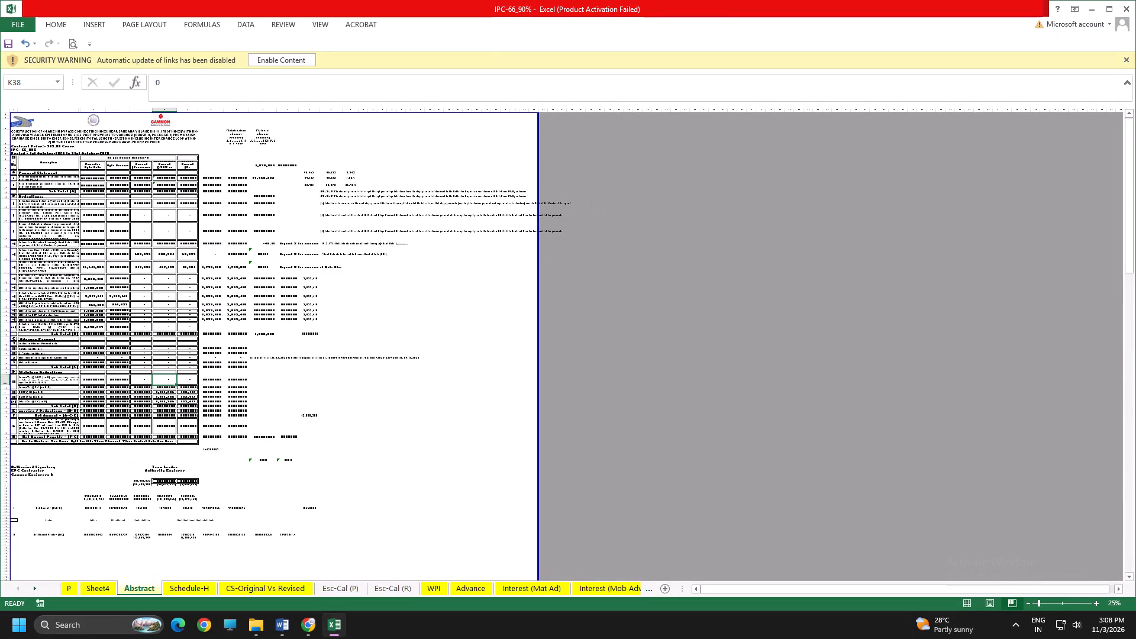
{"action": "left_click_drag", "start_coordinate": [539, 421], "coordinate": [201, 417]}
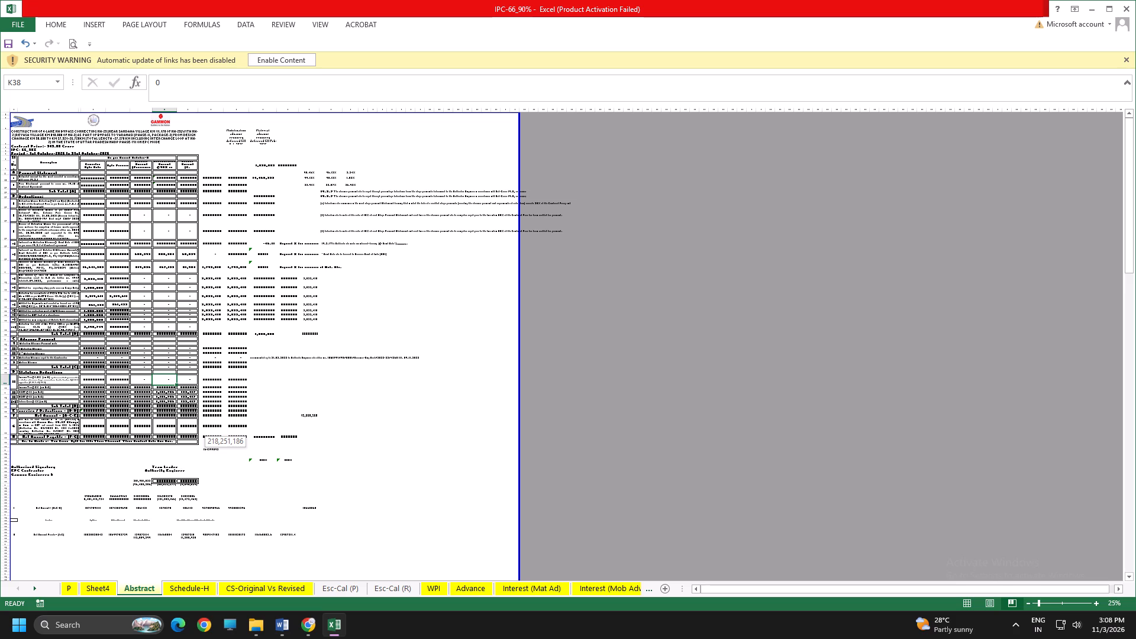
{"action": "left_click", "coordinate": [192, 438]}
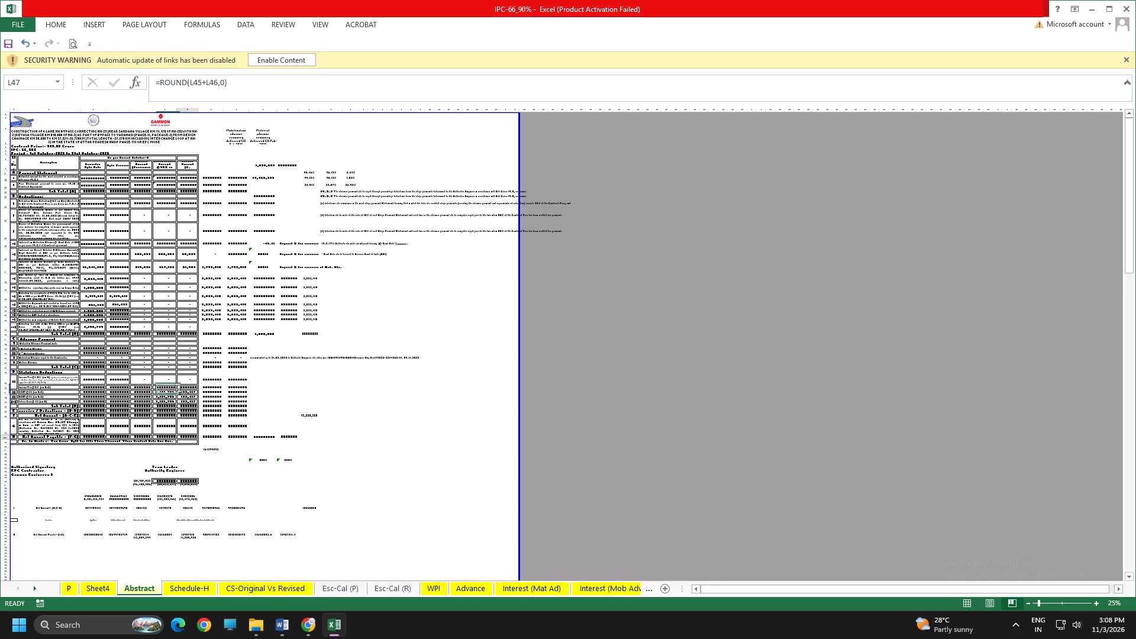
{"action": "left_click_drag", "start_coordinate": [192, 441], "coordinate": [0, 70]}
{"action": "right_click", "coordinate": [82, 202]}
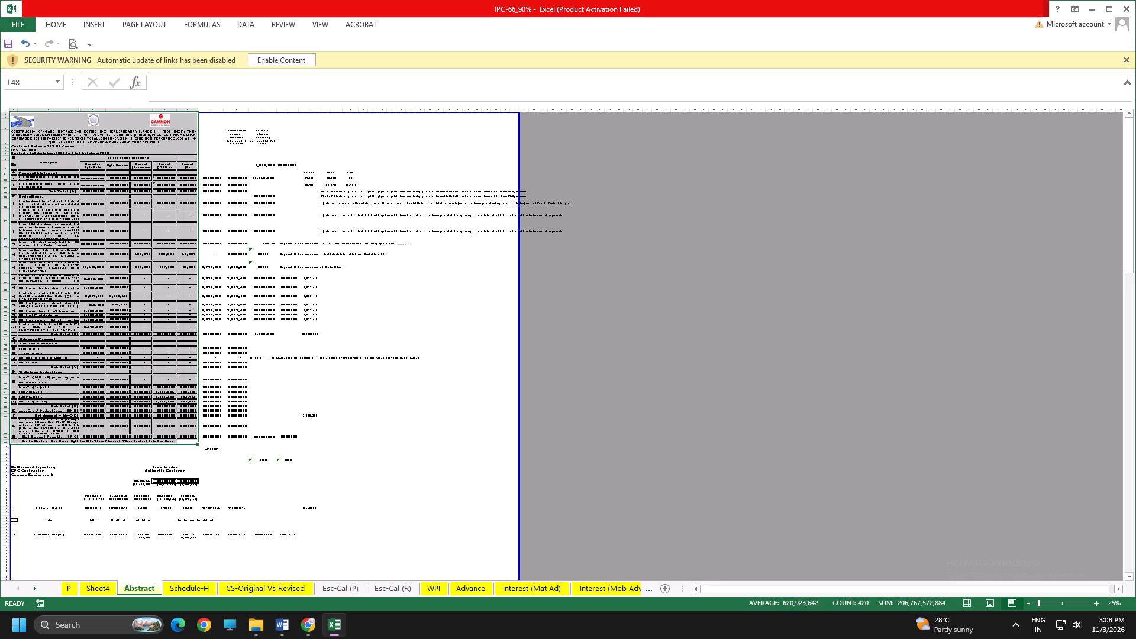
{"action": "right_click", "coordinate": [84, 211]}
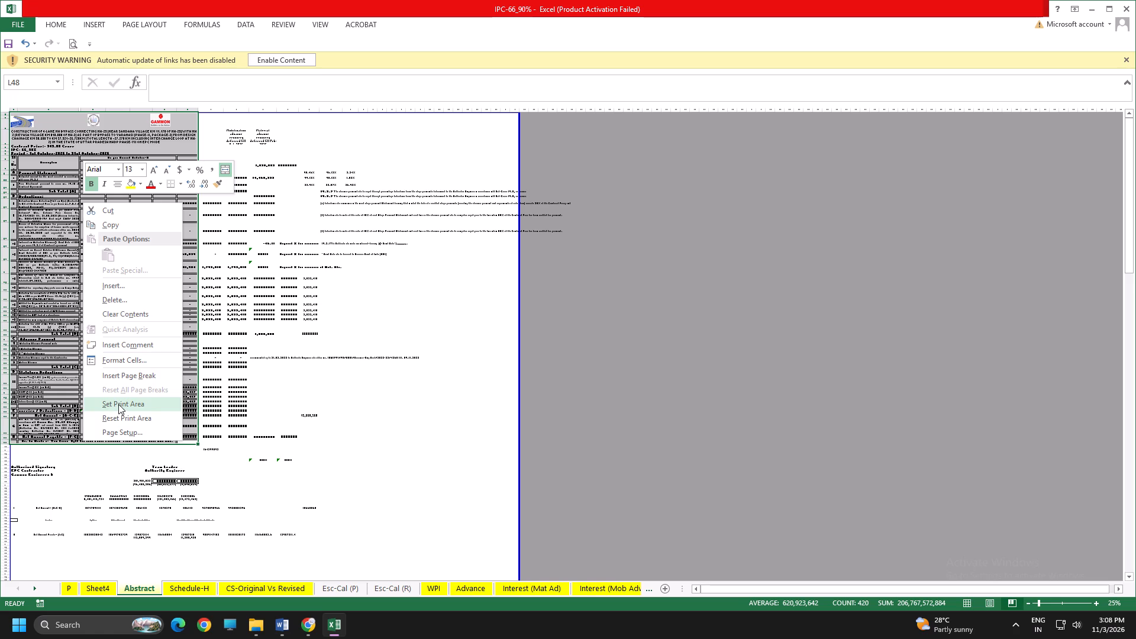
{"action": "left_click", "coordinate": [118, 404]}
{"action": "left_click", "coordinate": [80, 302]}
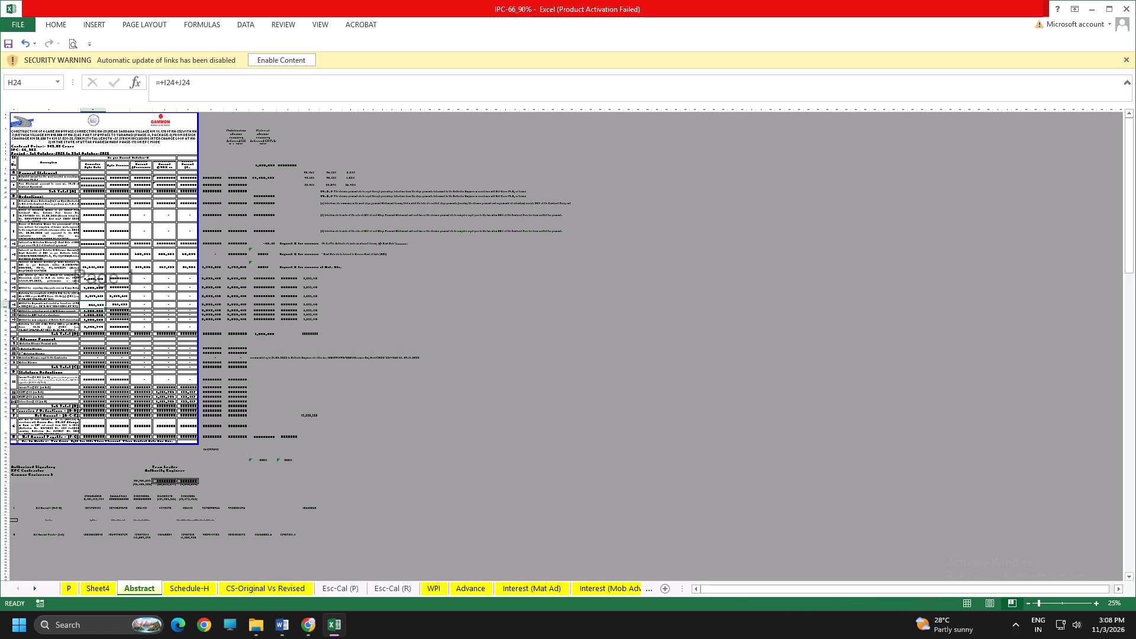
Examine the Abstract sheet's print preview to check which content fits on the page, without printing.
{"action": "scroll", "coordinate": [192, 393], "scroll_direction": "up", "scroll_amount": 3, "text": "ctrl"}
{"action": "scroll", "coordinate": [188, 411], "scroll_direction": "up", "scroll_amount": 2}
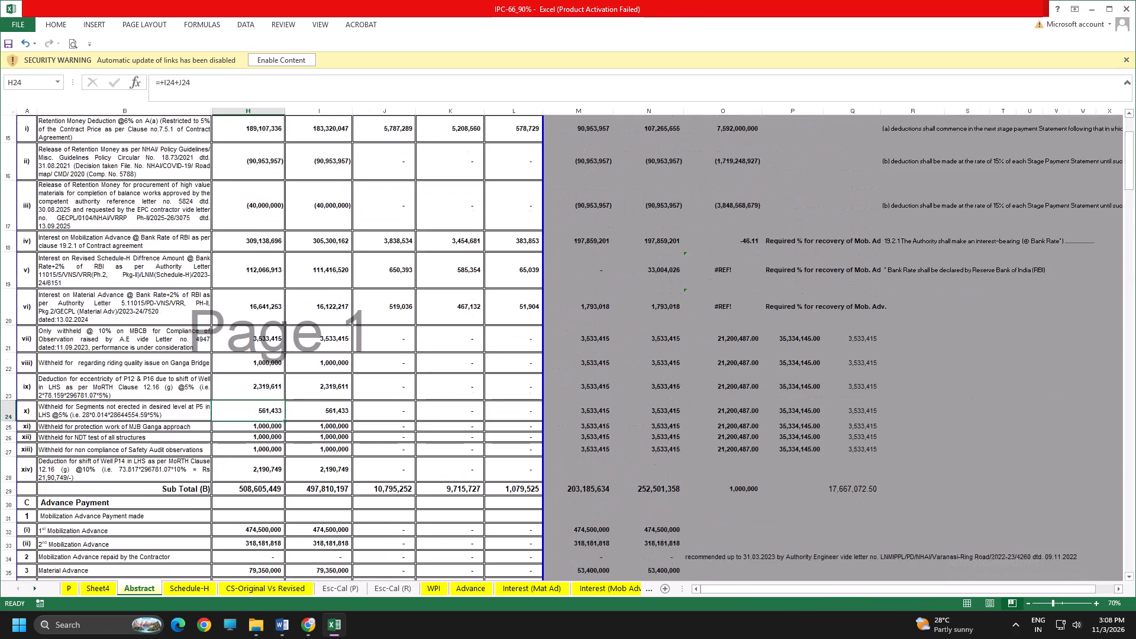
{"action": "key", "text": "ctrl+p"}
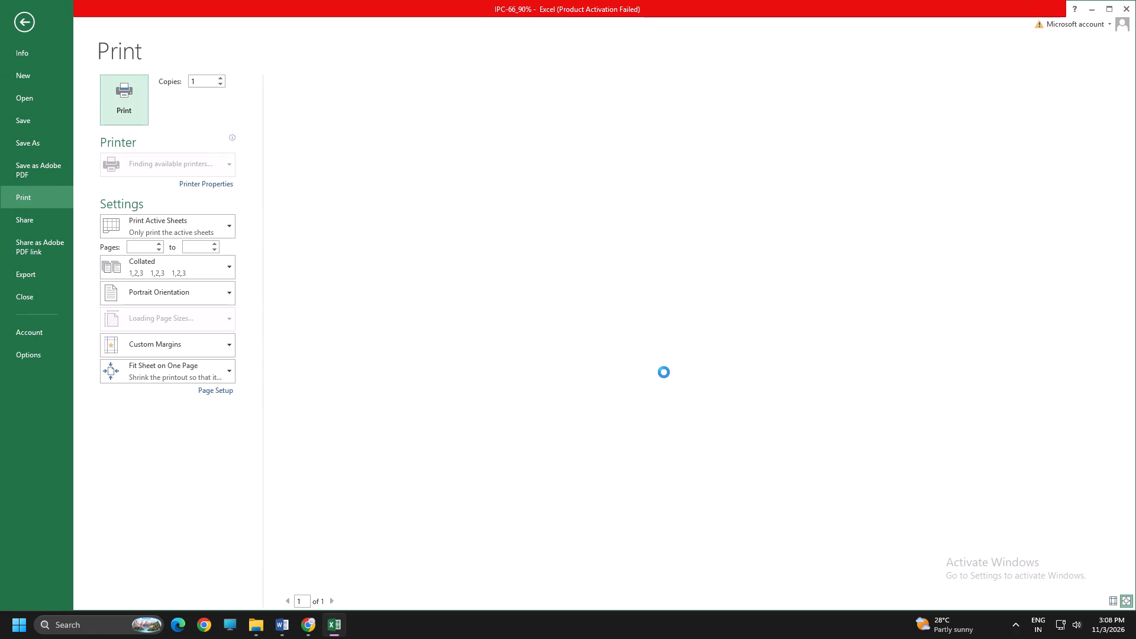
{"action": "scroll", "coordinate": [664, 387], "scroll_direction": "down", "scroll_amount": 3}
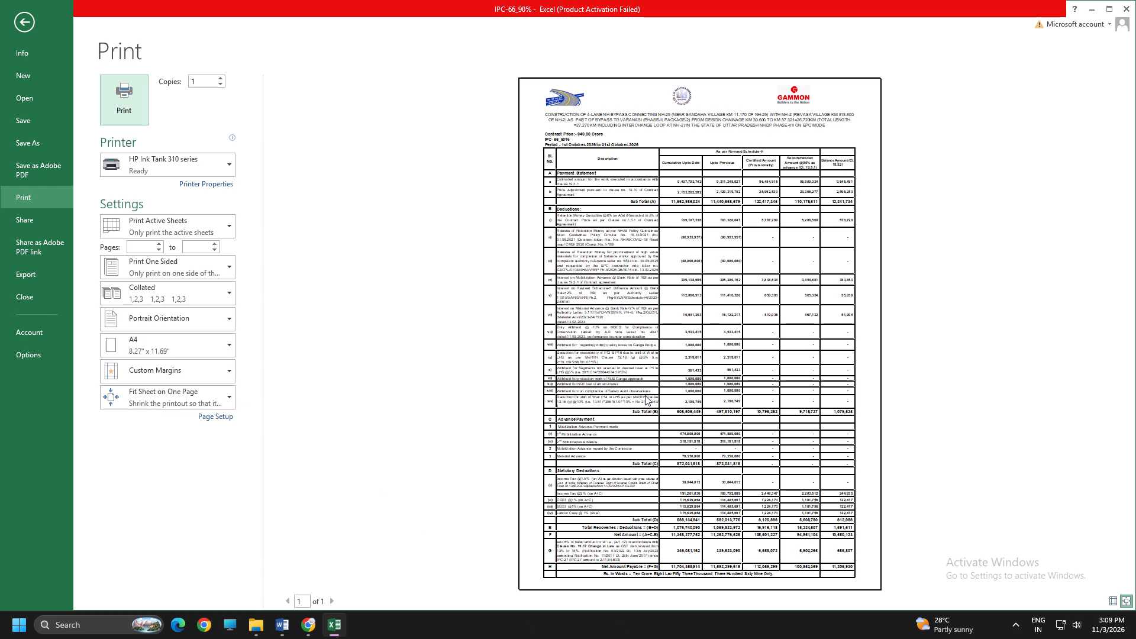
{"action": "scroll", "coordinate": [644, 395], "scroll_direction": "down", "scroll_amount": 3}
{"action": "scroll", "coordinate": [574, 423], "scroll_direction": "down", "scroll_amount": 3}
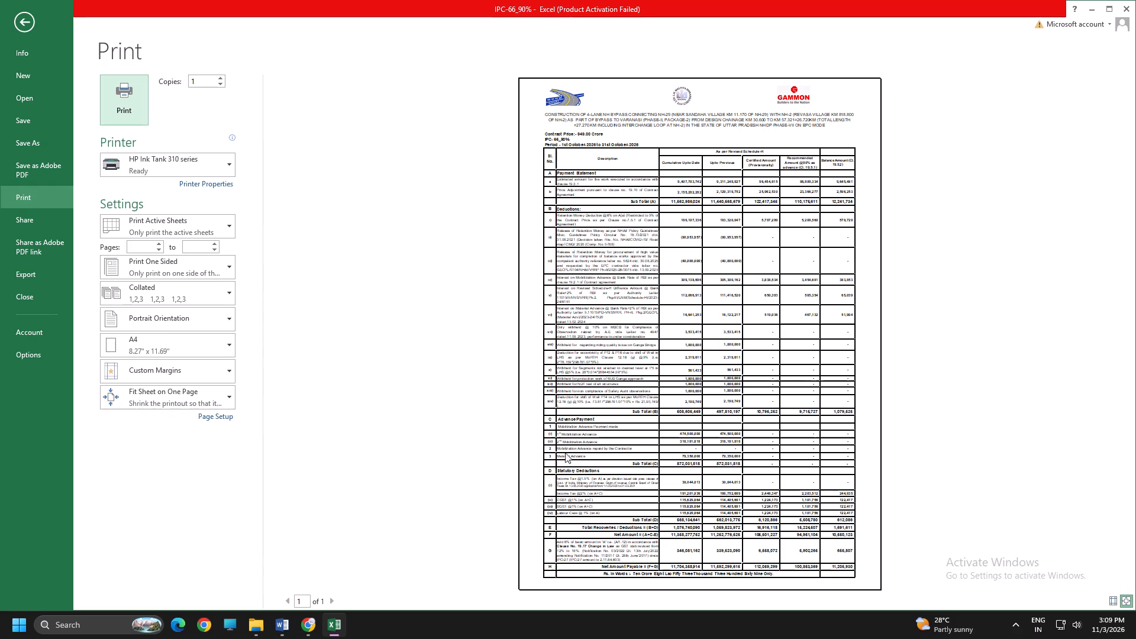
{"action": "key", "text": "Escape"}
Extend the Abstract sheet's print area down to row 58 so it includes the Authorised Signatory and Team Leader signature block.
{"action": "scroll", "coordinate": [292, 429], "scroll_direction": "down", "scroll_amount": 7}
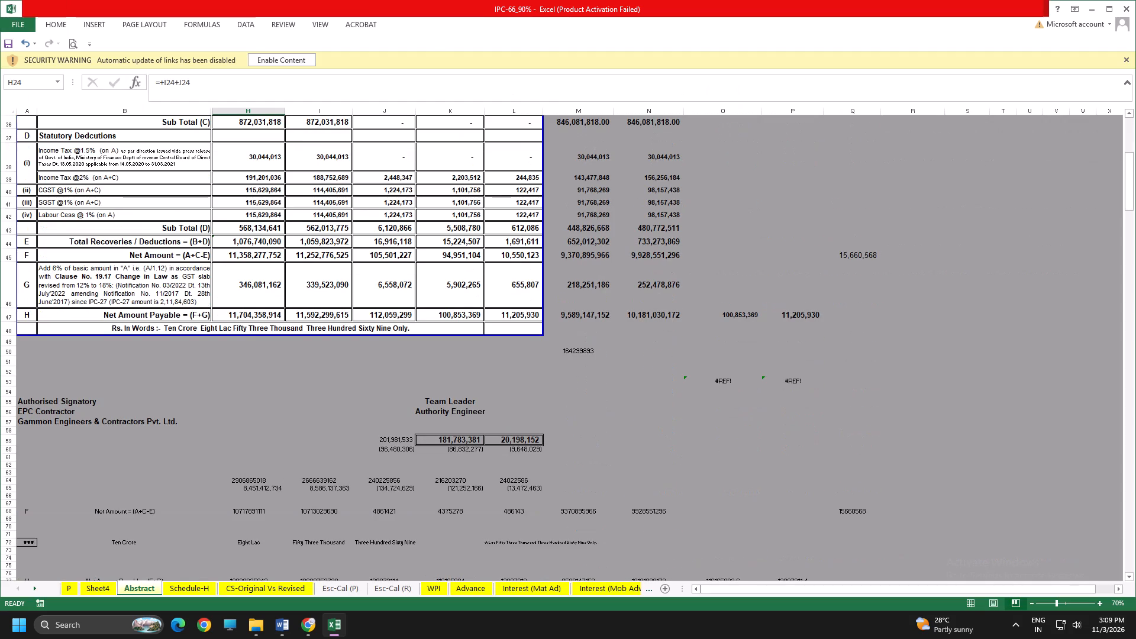
{"action": "left_click_drag", "start_coordinate": [360, 334], "coordinate": [340, 433]}
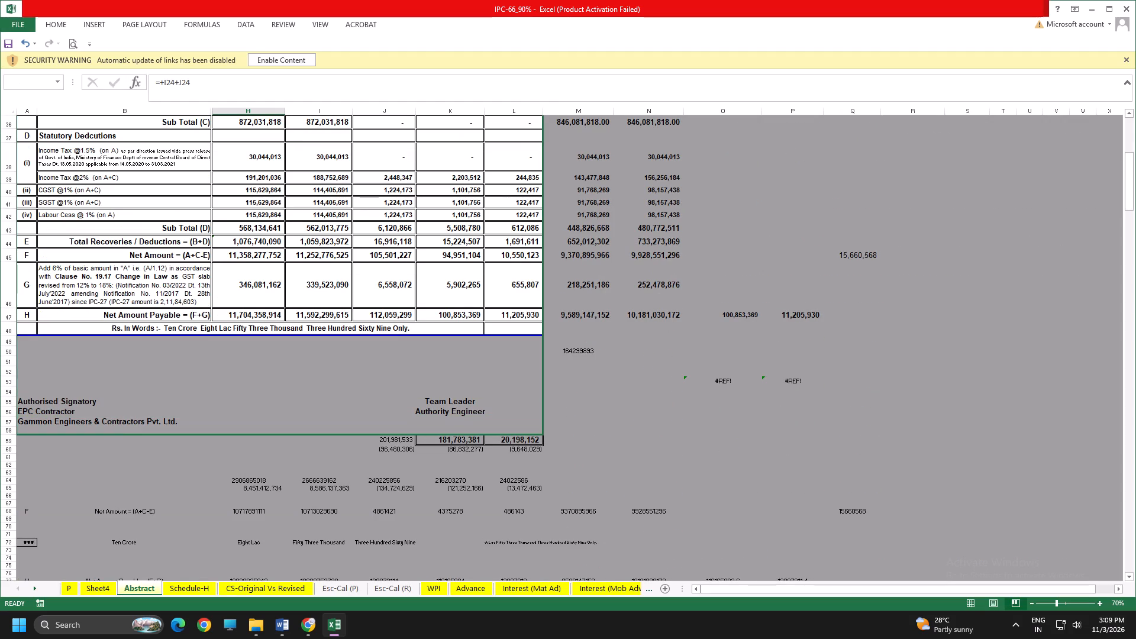
{"action": "left_click_drag", "start_coordinate": [340, 433], "coordinate": [340, 433]}
{"action": "scroll", "coordinate": [348, 361], "scroll_direction": "down", "scroll_amount": 8}
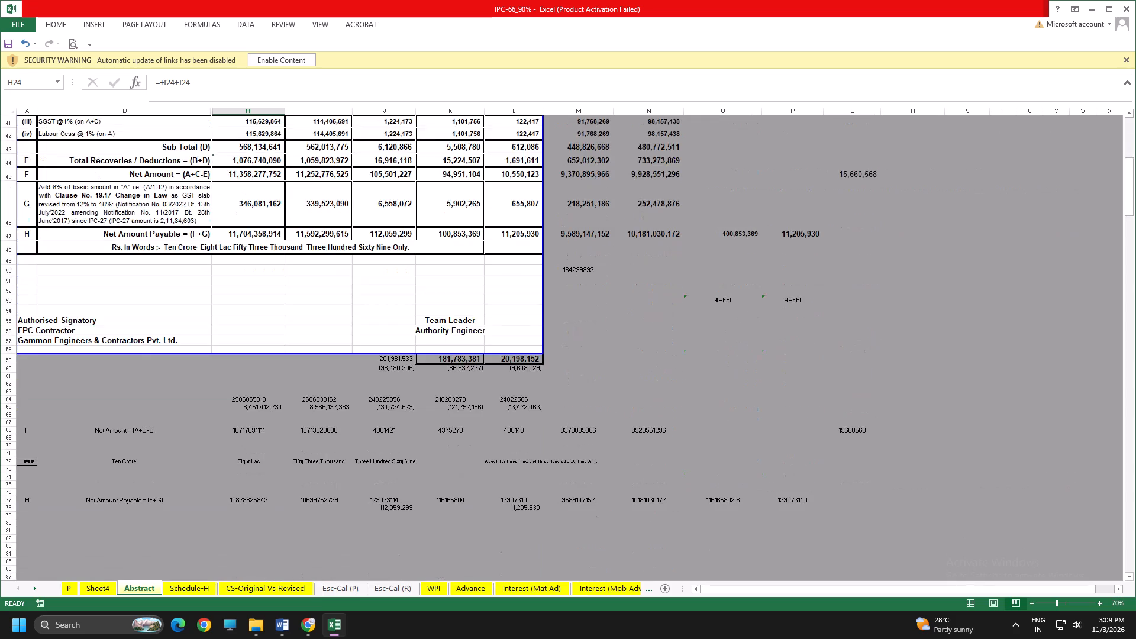
Check the print preview of the Abstract sheet and print one copy on the HP Ink Tank 310 series.
{"action": "key", "text": "ctrl+p"}
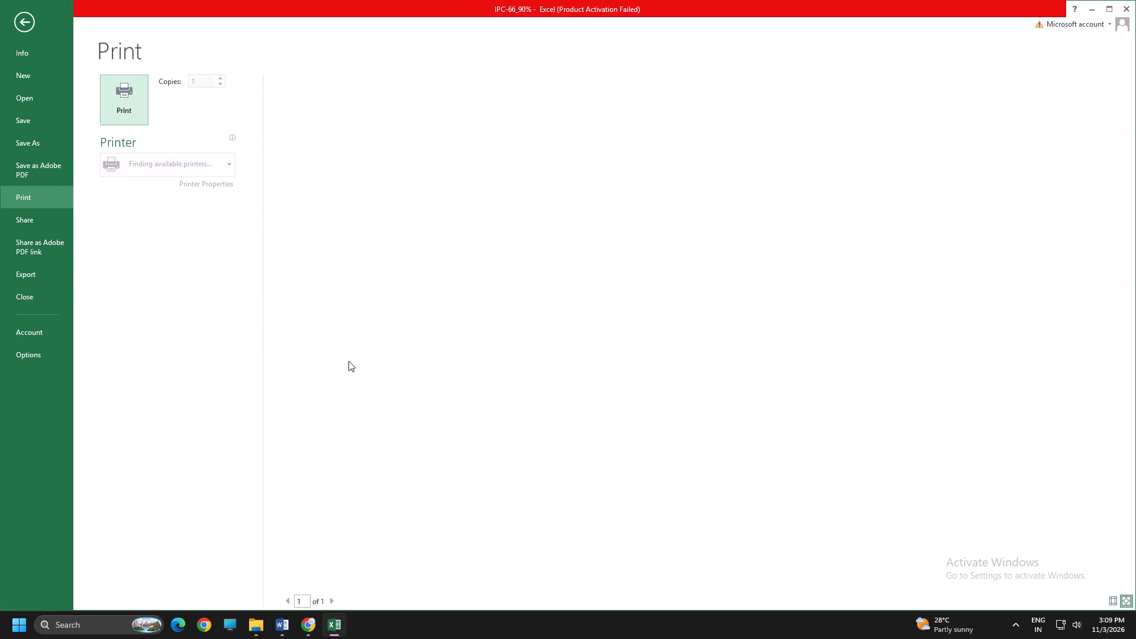
{"action": "scroll", "coordinate": [496, 372], "scroll_direction": "down", "scroll_amount": 3}
{"action": "scroll", "coordinate": [820, 249], "scroll_direction": "down", "scroll_amount": 1}
{"action": "scroll", "coordinate": [748, 328], "scroll_direction": "down", "scroll_amount": 2}
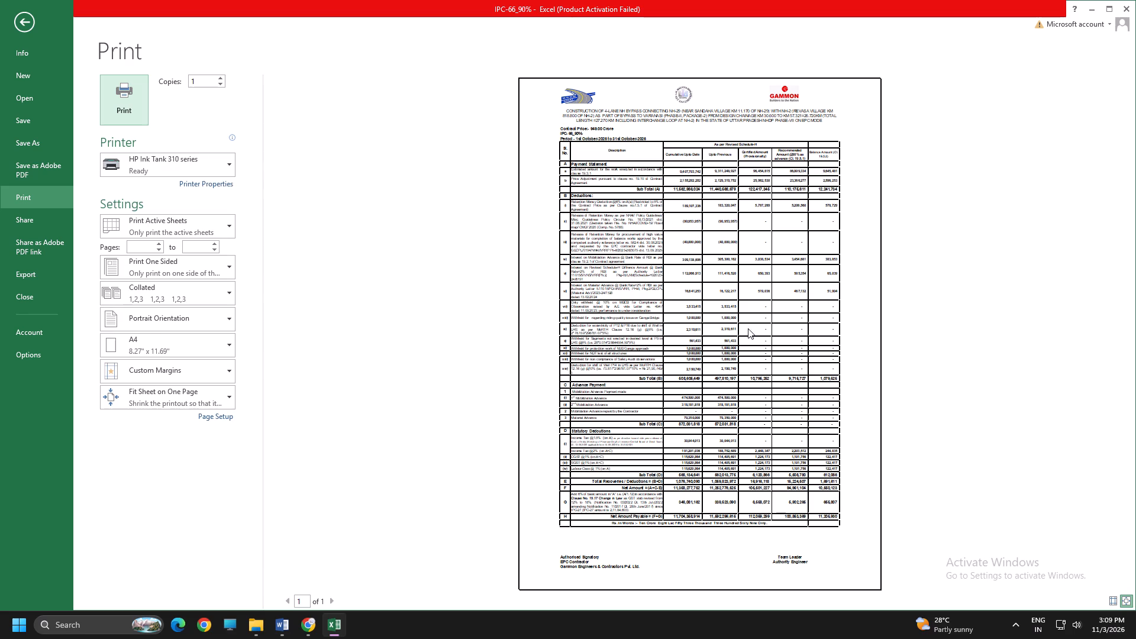
{"action": "left_click", "coordinate": [130, 110]}
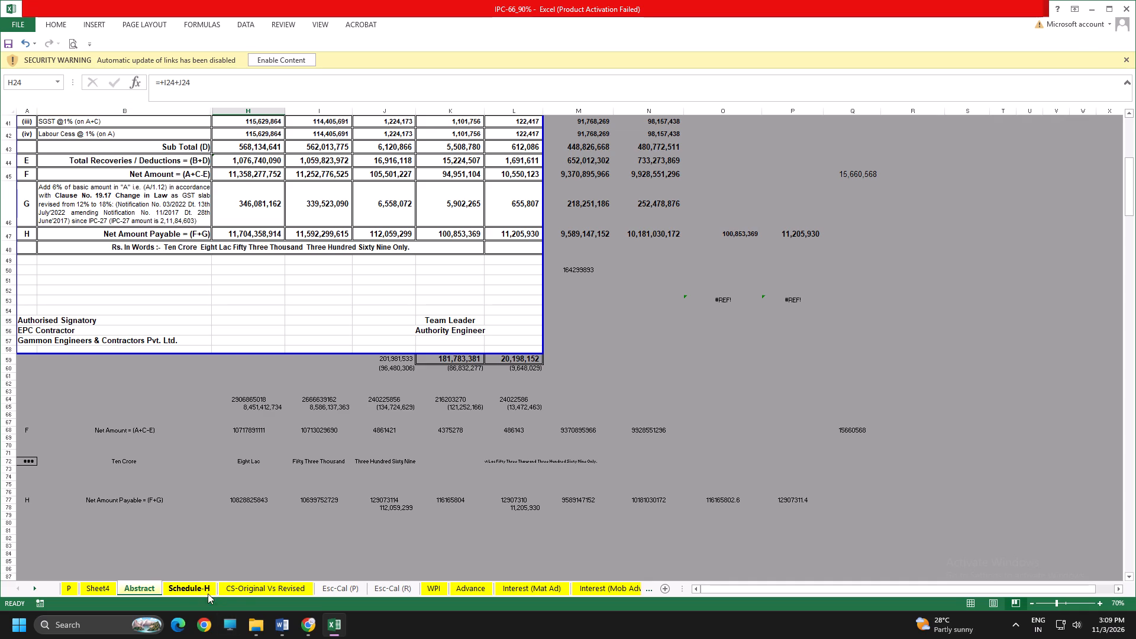
Review the Schedule-H sheet's print preview and set its print scaling to 40% of normal size.
{"action": "left_click", "coordinate": [193, 589]}
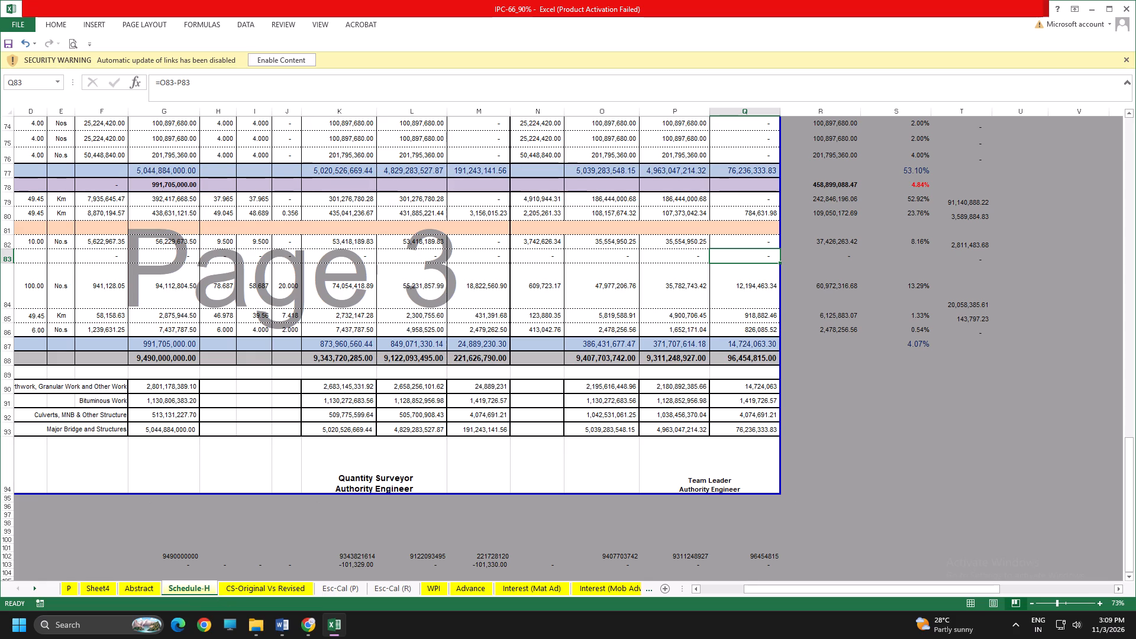
{"action": "key", "text": "ctrl+p"}
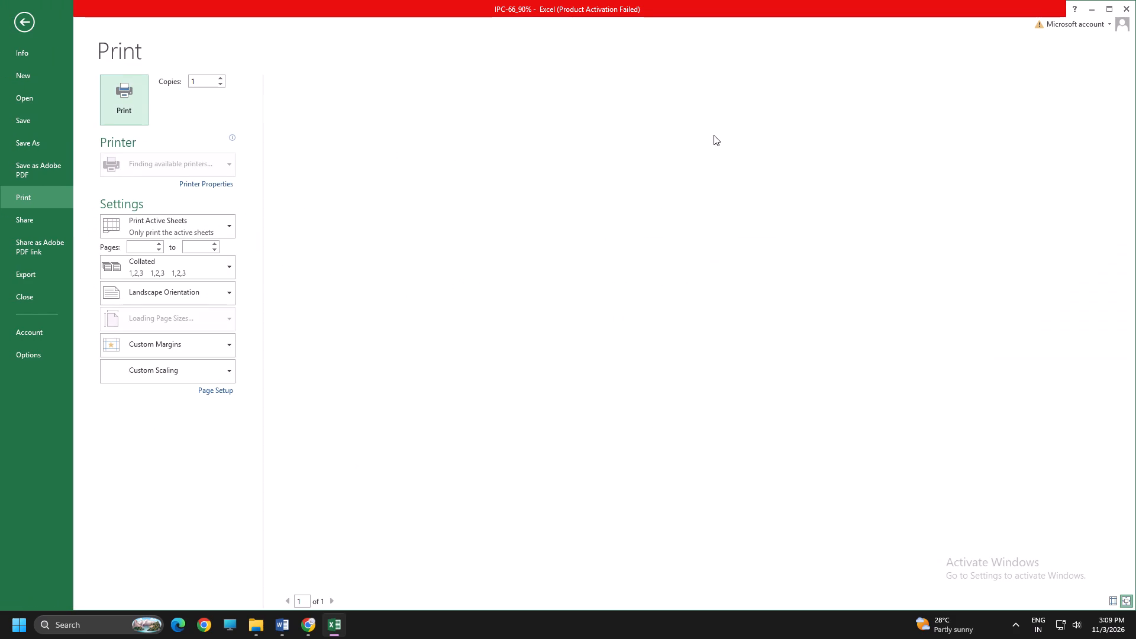
{"action": "scroll", "coordinate": [524, 412], "scroll_direction": "down", "scroll_amount": 1}
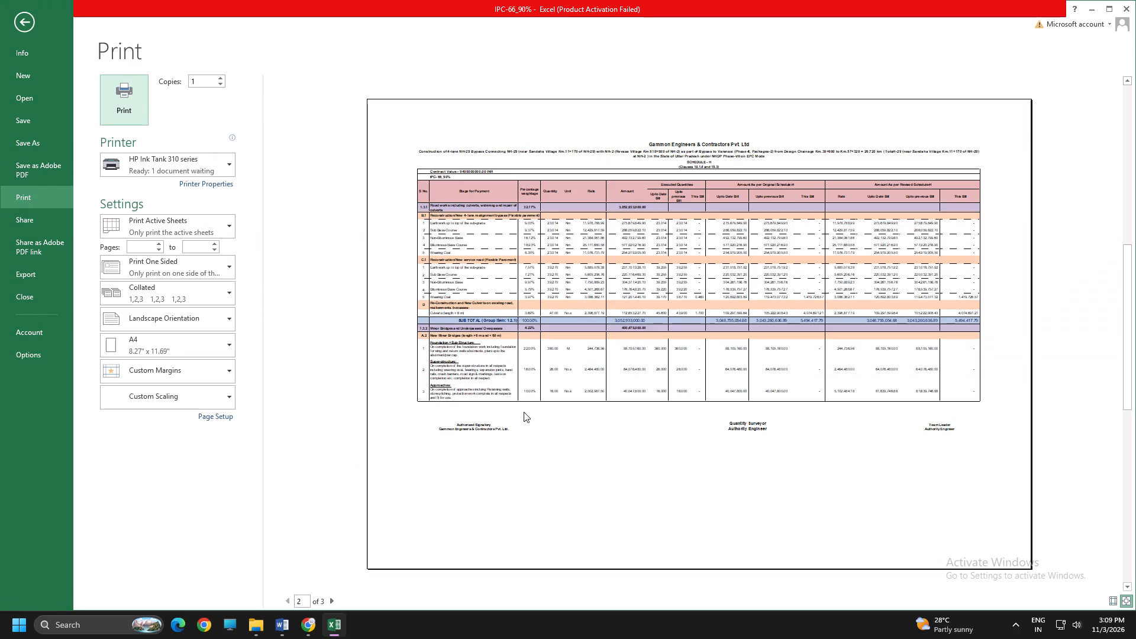
{"action": "scroll", "coordinate": [524, 412], "scroll_direction": "down", "scroll_amount": 2}
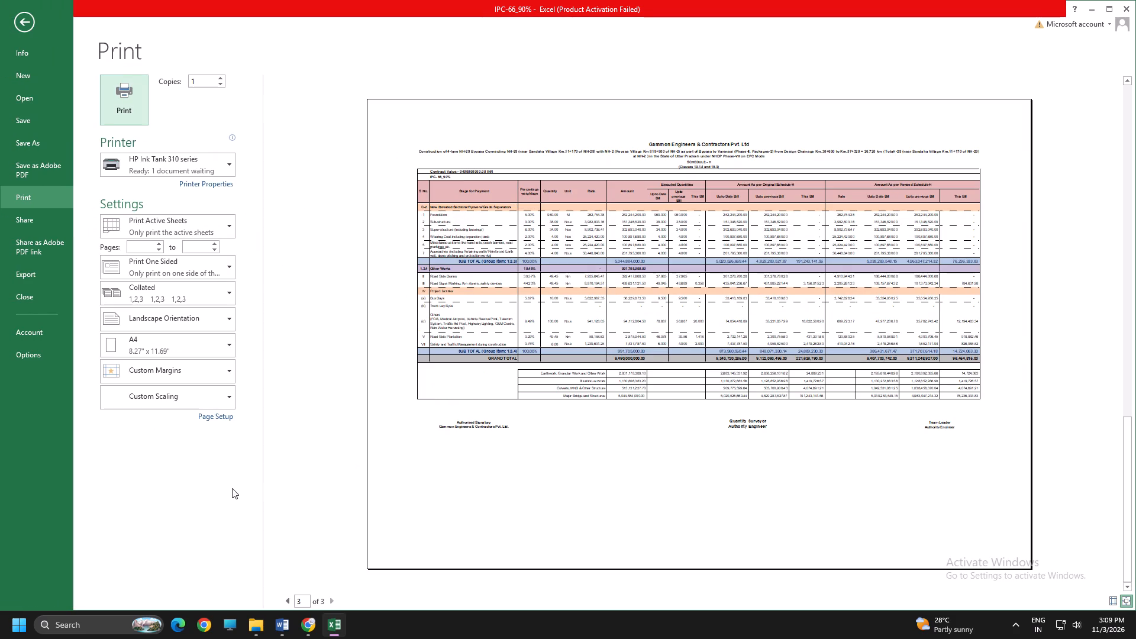
{"action": "left_click", "coordinate": [220, 421]}
{"action": "left_click", "coordinate": [220, 419]}
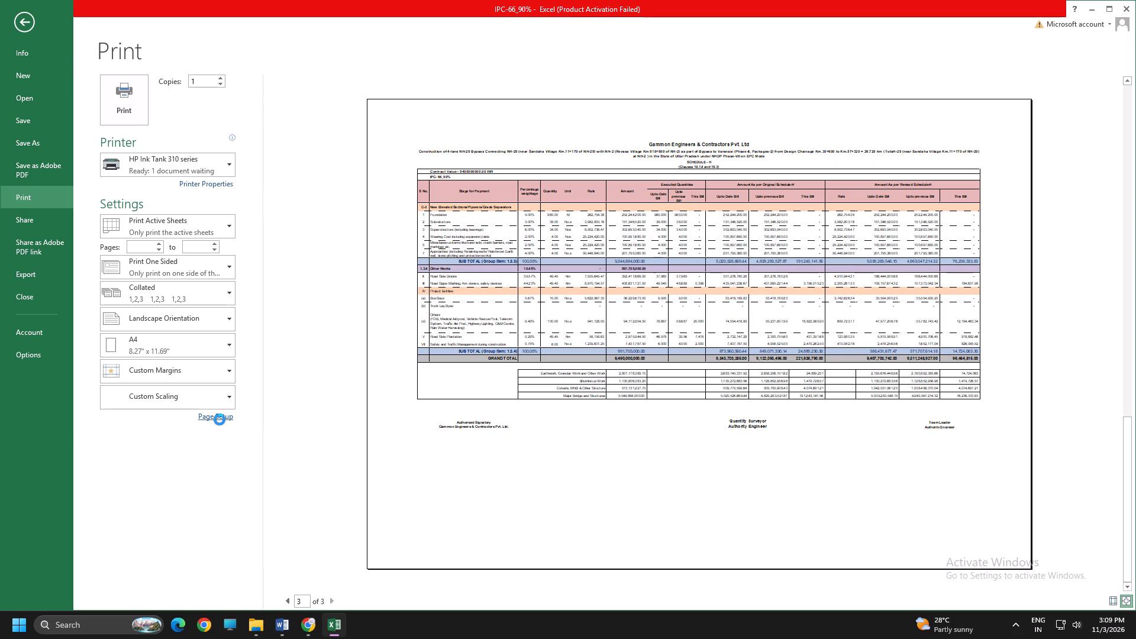
{"action": "left_click", "coordinate": [521, 263]}
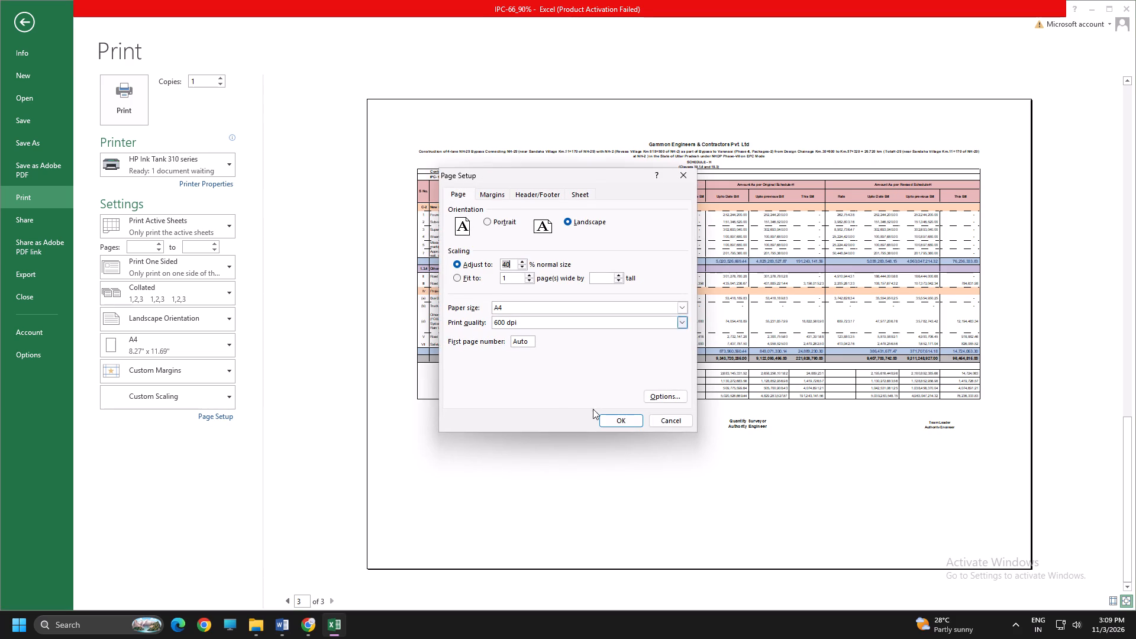
{"action": "left_click", "coordinate": [615, 422]}
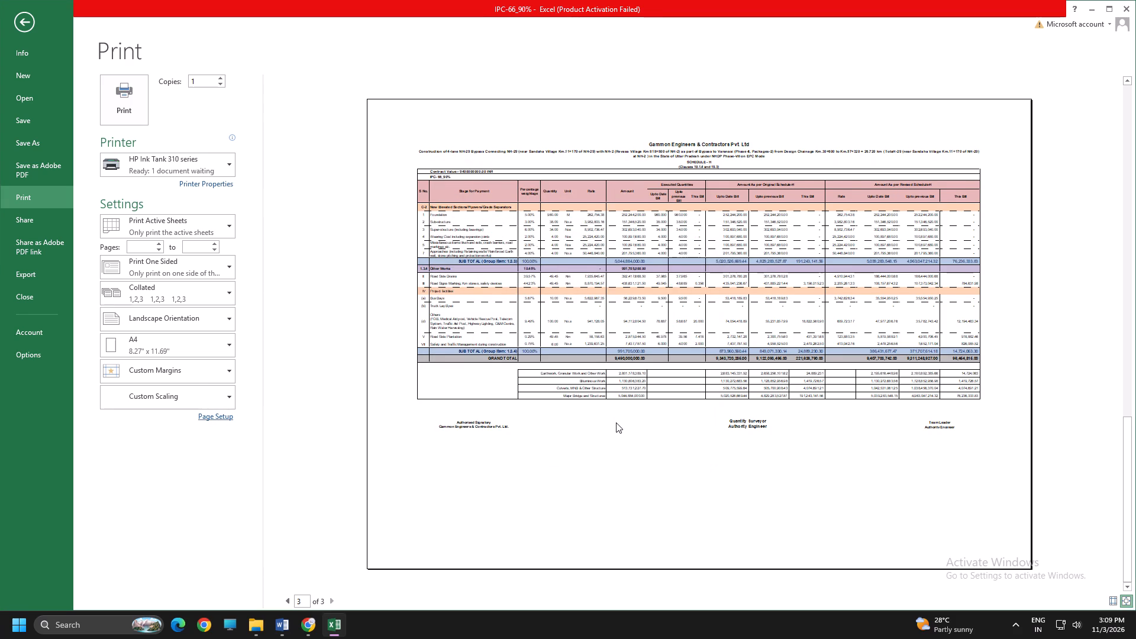
Check the rescaled Schedule-H pages back to the first page and print one copy on the HP Ink Tank 310 series.
{"action": "scroll", "coordinate": [601, 470], "scroll_direction": "up", "scroll_amount": 2}
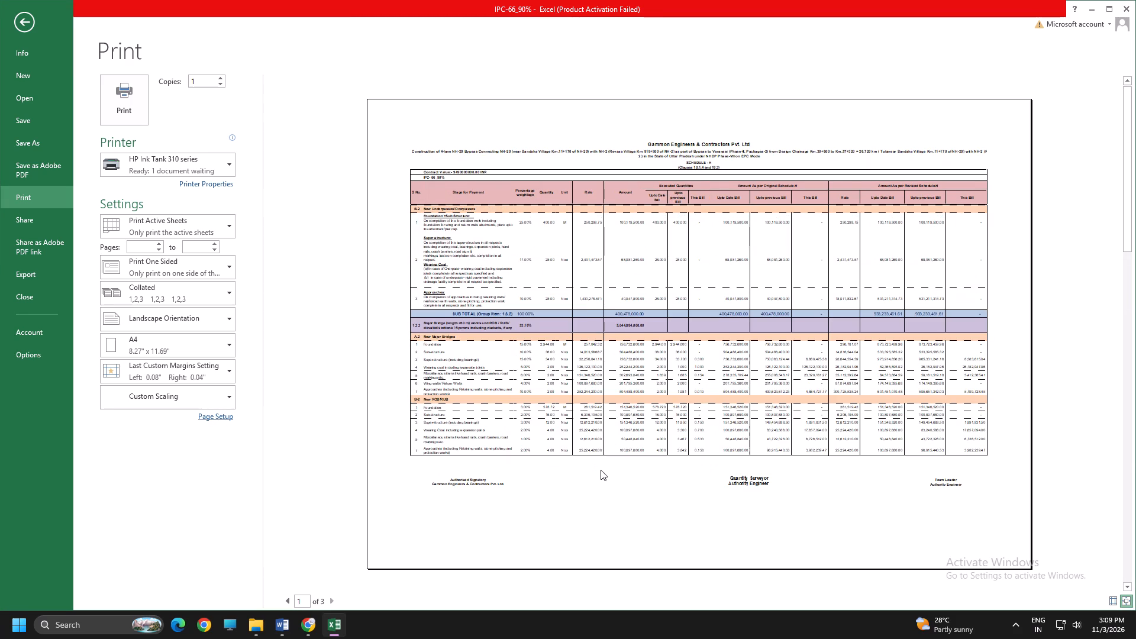
{"action": "scroll", "coordinate": [601, 470], "scroll_direction": "up", "scroll_amount": 2}
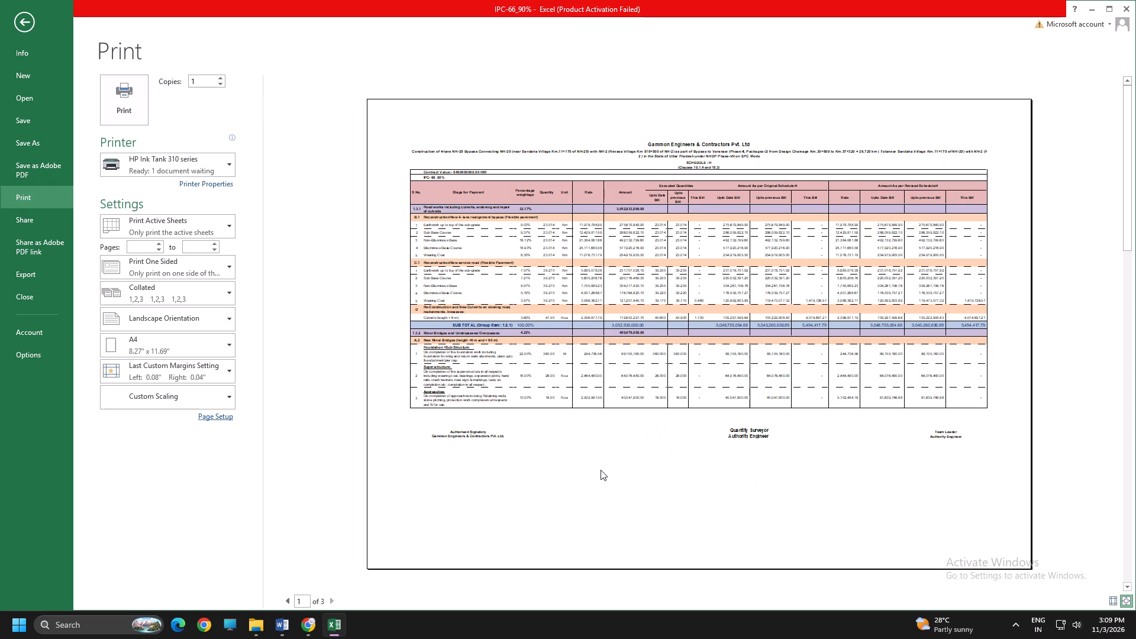
{"action": "left_click", "coordinate": [116, 101]}
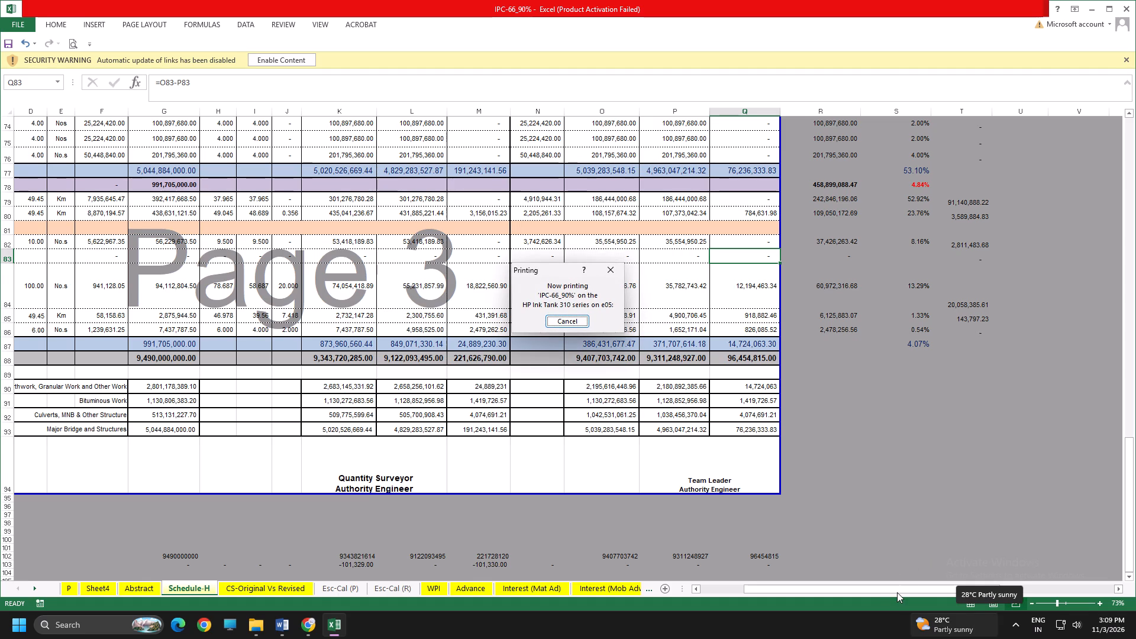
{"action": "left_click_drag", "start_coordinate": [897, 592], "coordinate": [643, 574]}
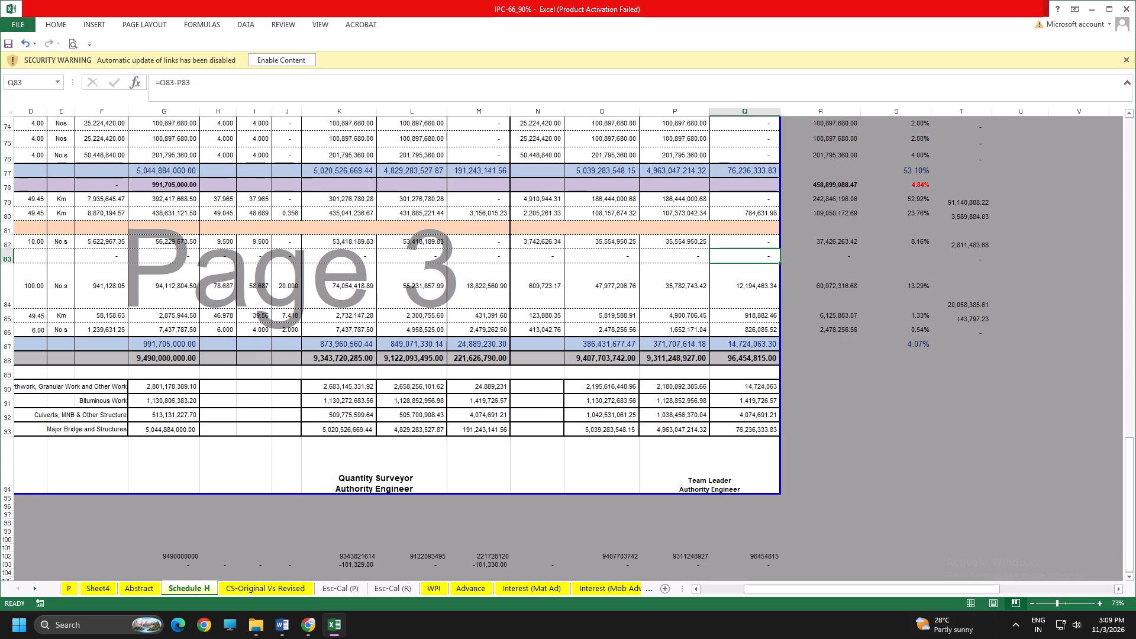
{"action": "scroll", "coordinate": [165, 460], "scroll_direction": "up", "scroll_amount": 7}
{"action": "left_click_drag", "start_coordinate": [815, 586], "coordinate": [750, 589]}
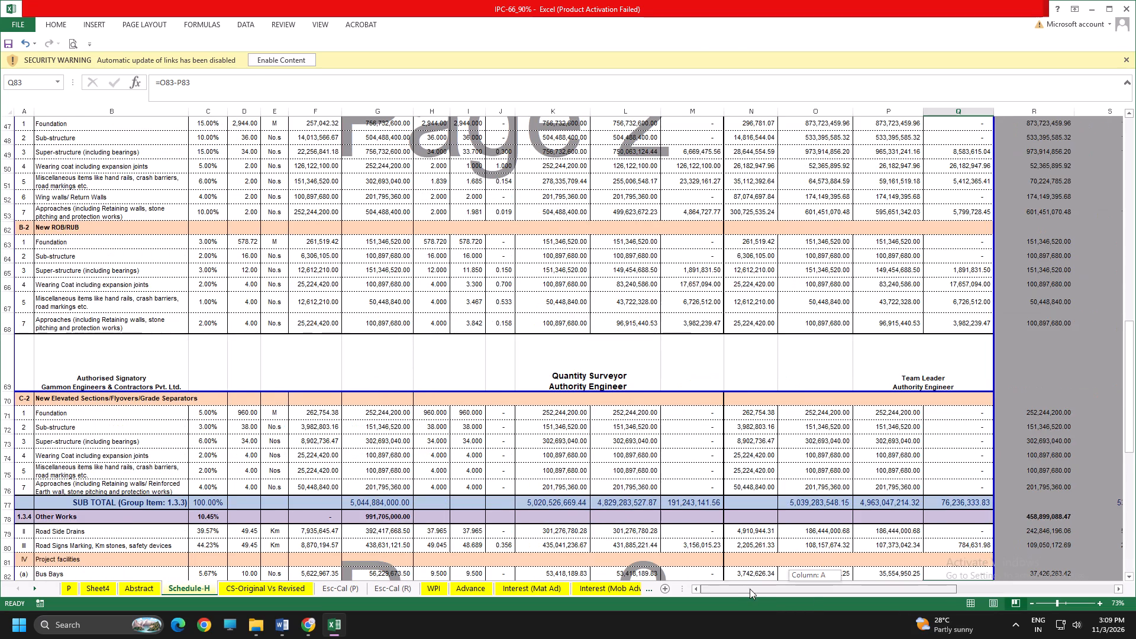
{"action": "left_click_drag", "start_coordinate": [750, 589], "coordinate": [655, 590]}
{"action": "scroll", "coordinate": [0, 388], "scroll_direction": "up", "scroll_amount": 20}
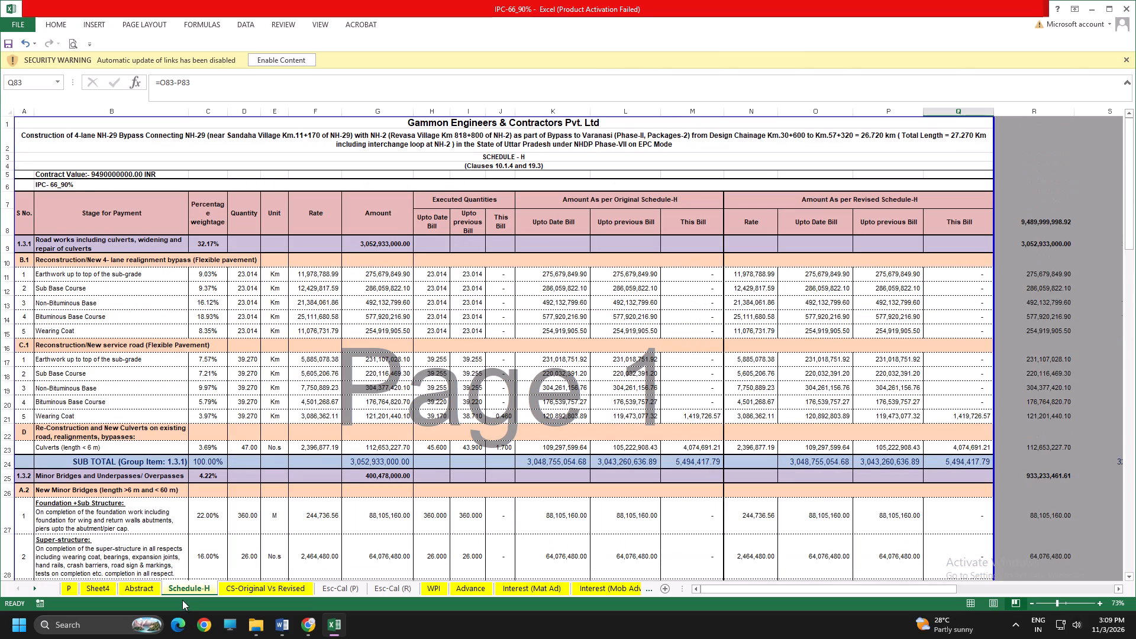
Hide the Balance Amount (Cl. 19.5.2) column L on the Abstract sheet.
{"action": "left_click", "coordinate": [141, 588]}
{"action": "scroll", "coordinate": [360, 298], "scroll_direction": "up", "scroll_amount": 12}
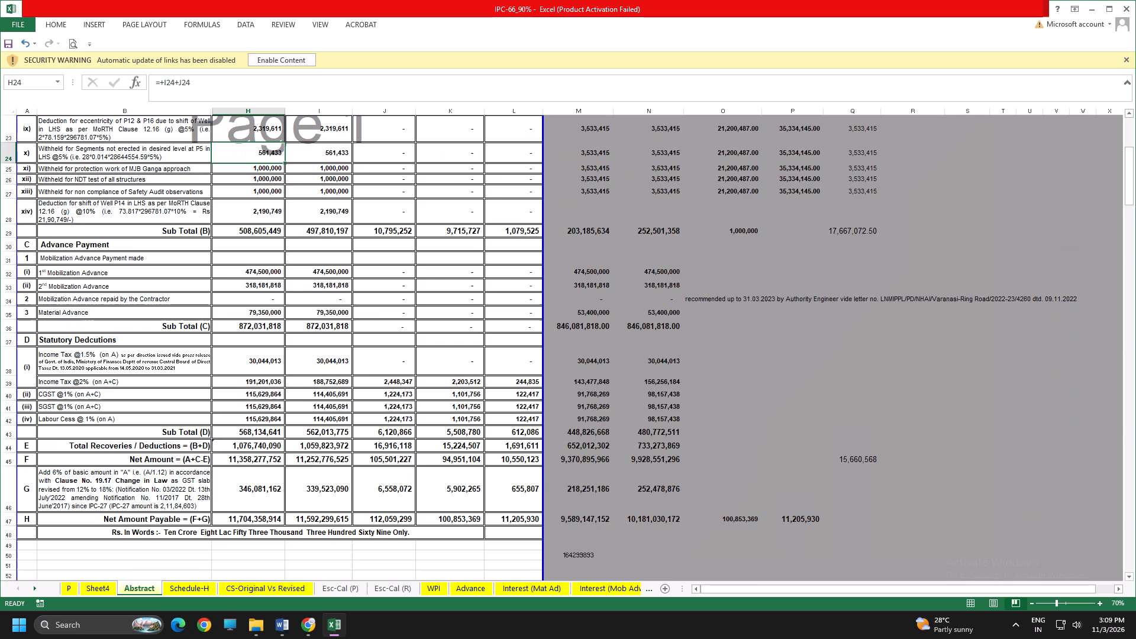
{"action": "scroll", "coordinate": [359, 289], "scroll_direction": "up", "scroll_amount": 8}
{"action": "left_click", "coordinate": [509, 114]}
{"action": "right_click", "coordinate": [509, 114]}
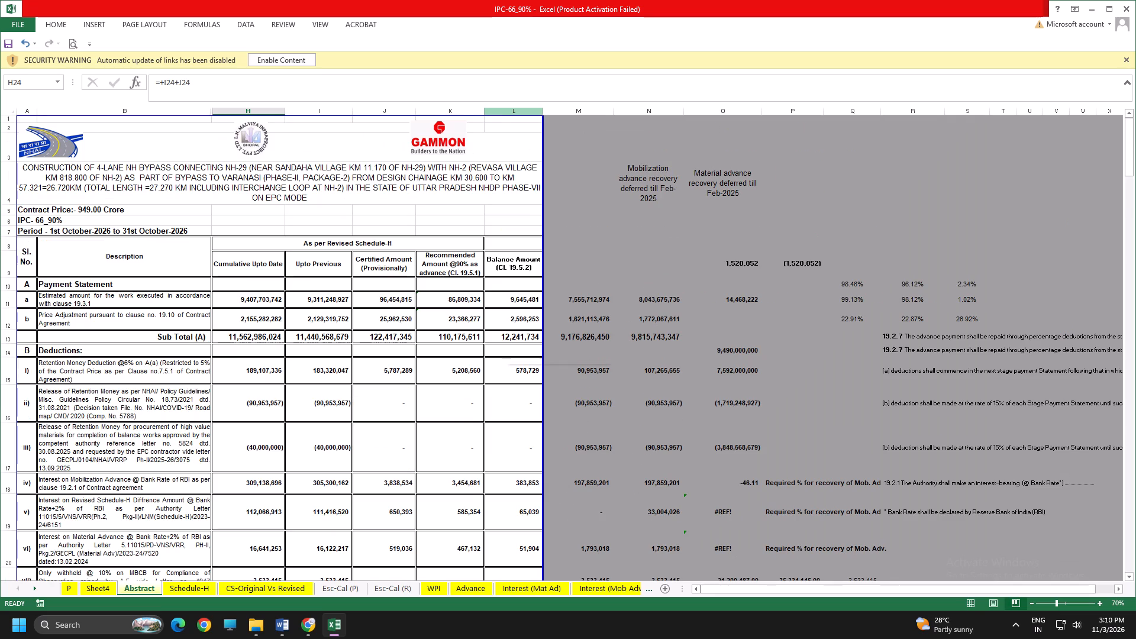
{"action": "right_click", "coordinate": [513, 111]}
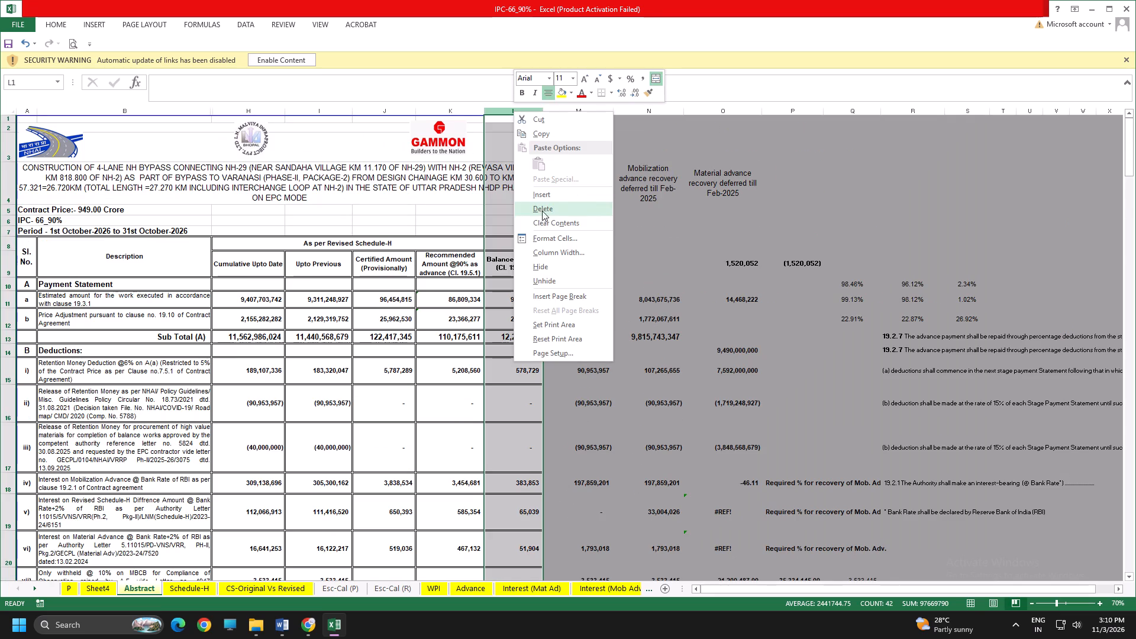
{"action": "left_click", "coordinate": [546, 268]}
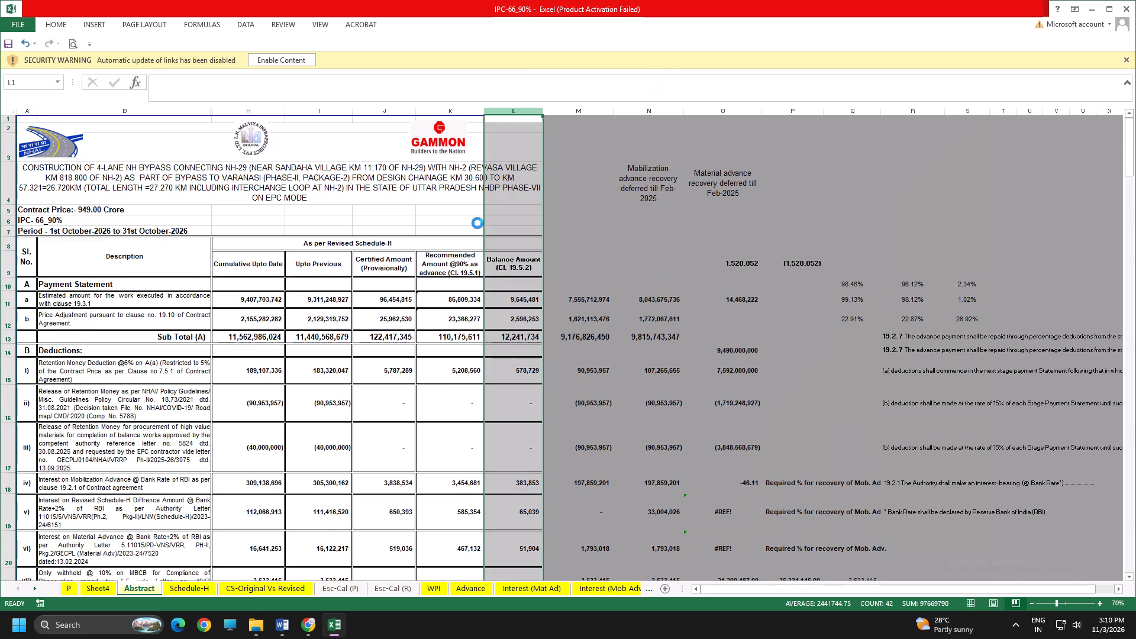
{"action": "left_click", "coordinate": [417, 288]}
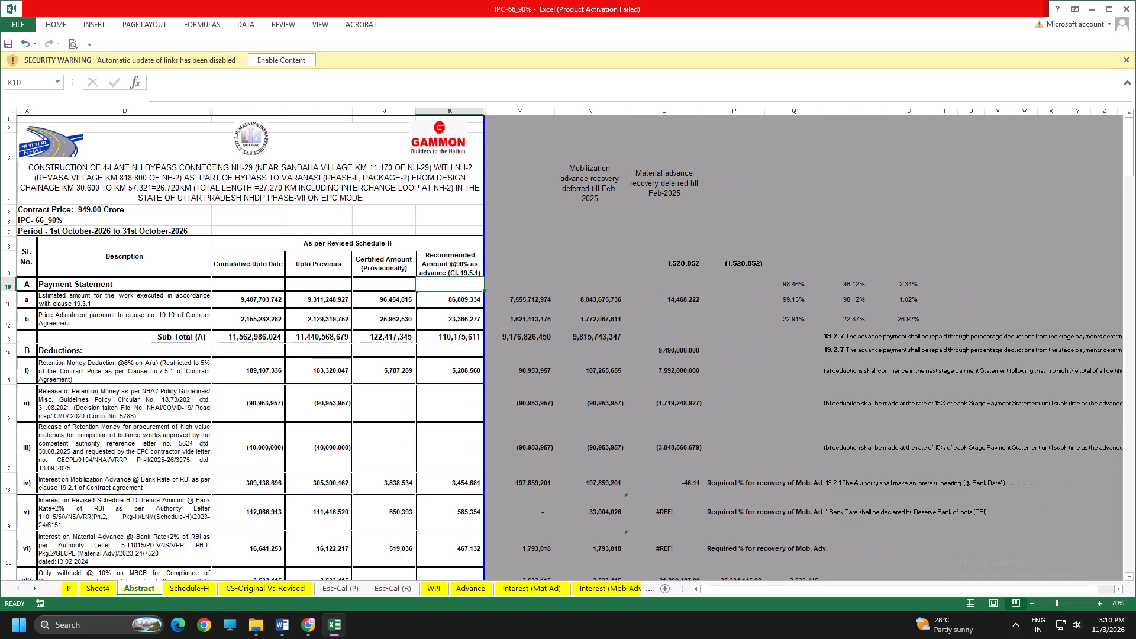
{"action": "left_click", "coordinate": [439, 273]}
Print the Abstract sheet without the Balance Amount column on the HP Ink Tank 310 series.
{"action": "scroll", "coordinate": [472, 283], "scroll_direction": "down", "scroll_amount": 8}
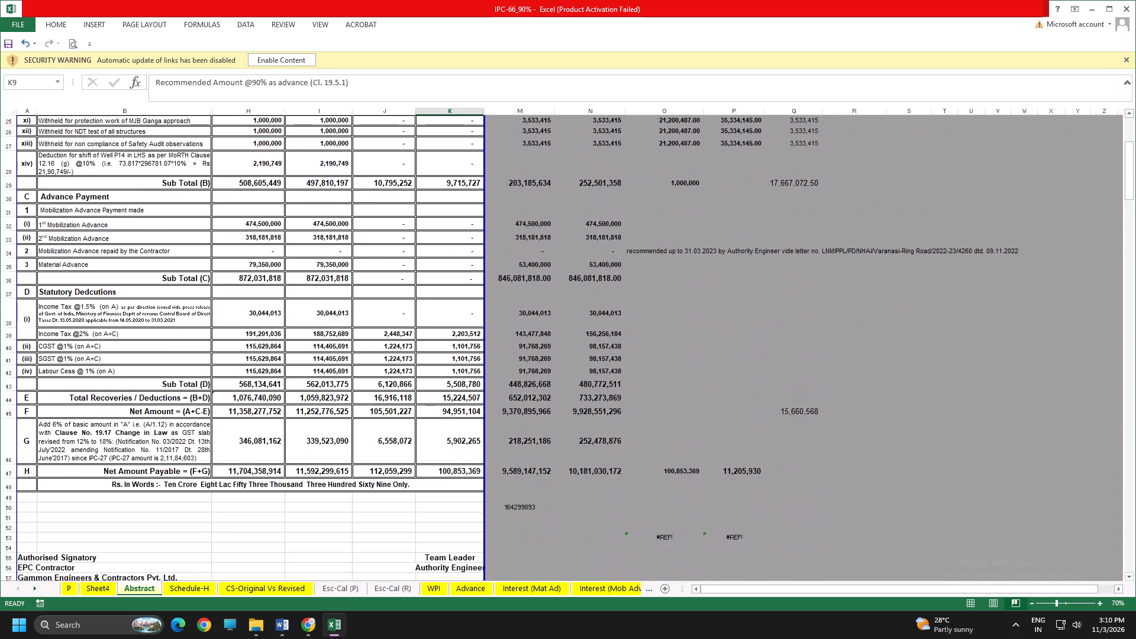
{"action": "key", "text": "ctrl+p"}
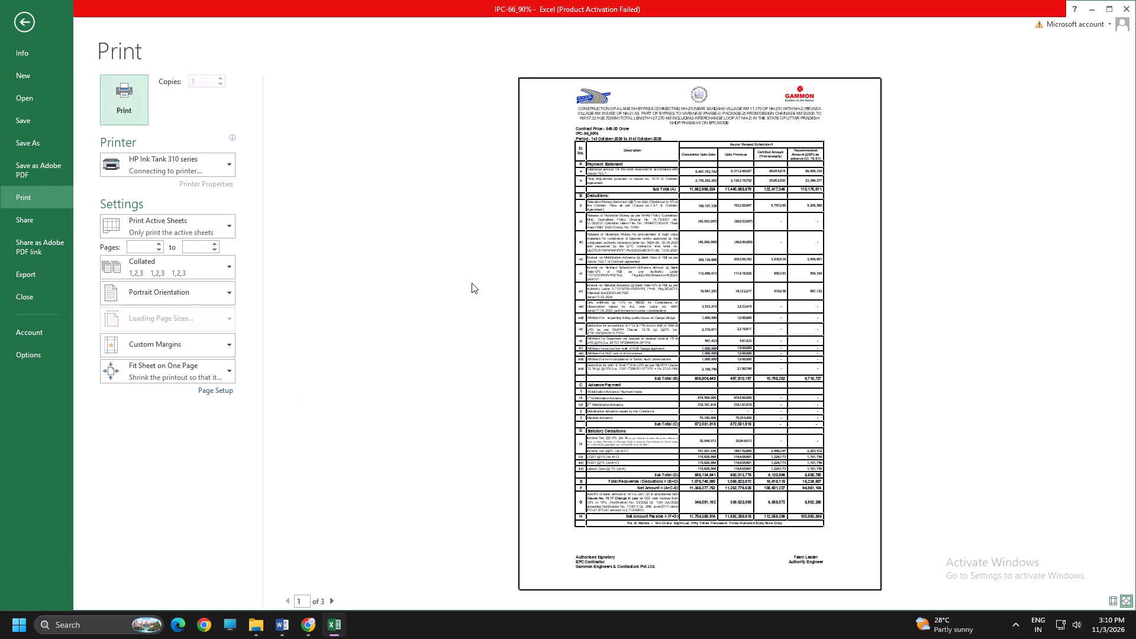
{"action": "left_click", "coordinate": [127, 93]}
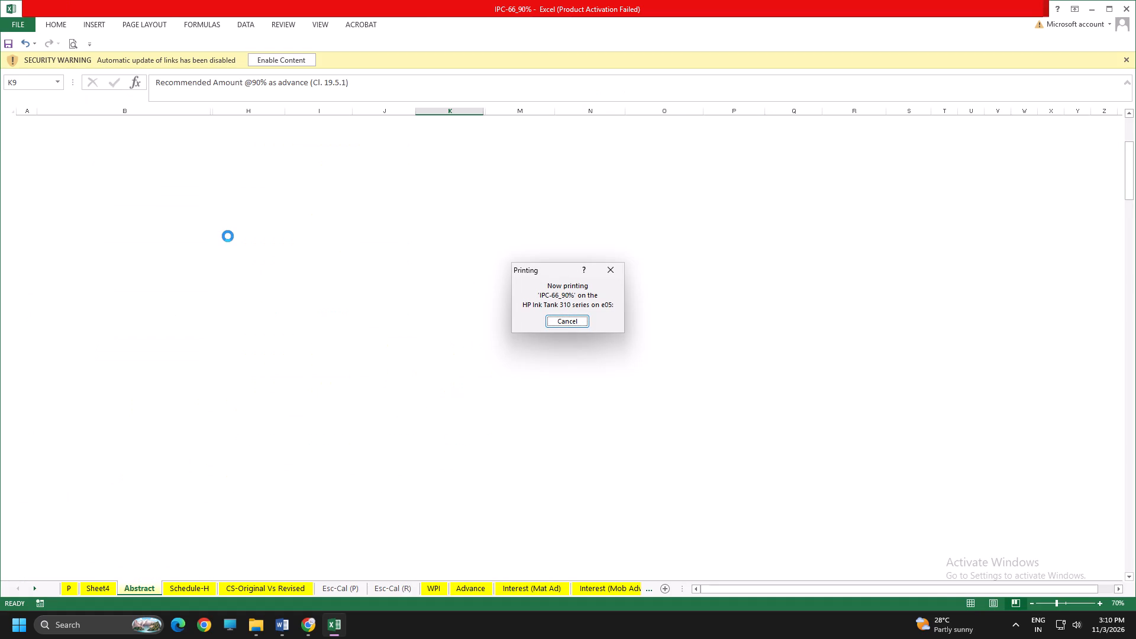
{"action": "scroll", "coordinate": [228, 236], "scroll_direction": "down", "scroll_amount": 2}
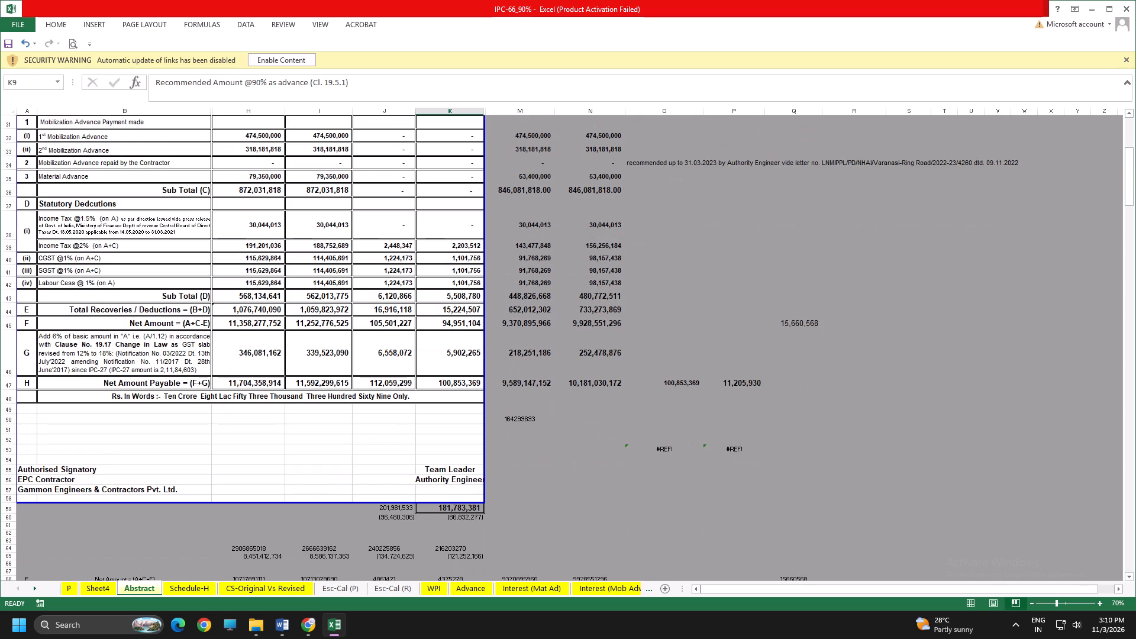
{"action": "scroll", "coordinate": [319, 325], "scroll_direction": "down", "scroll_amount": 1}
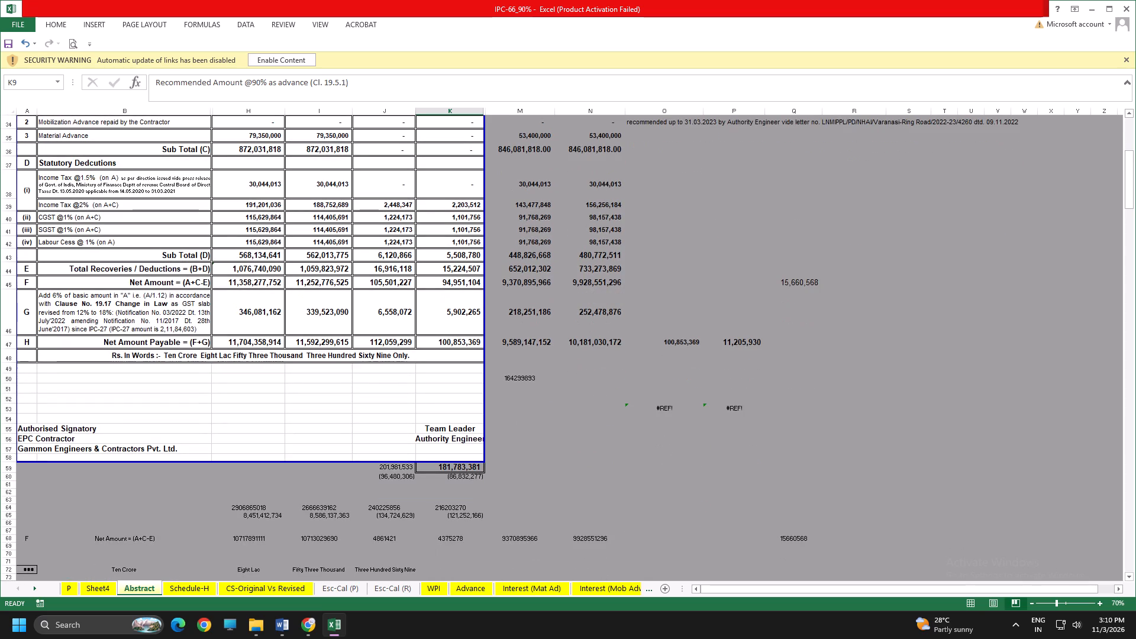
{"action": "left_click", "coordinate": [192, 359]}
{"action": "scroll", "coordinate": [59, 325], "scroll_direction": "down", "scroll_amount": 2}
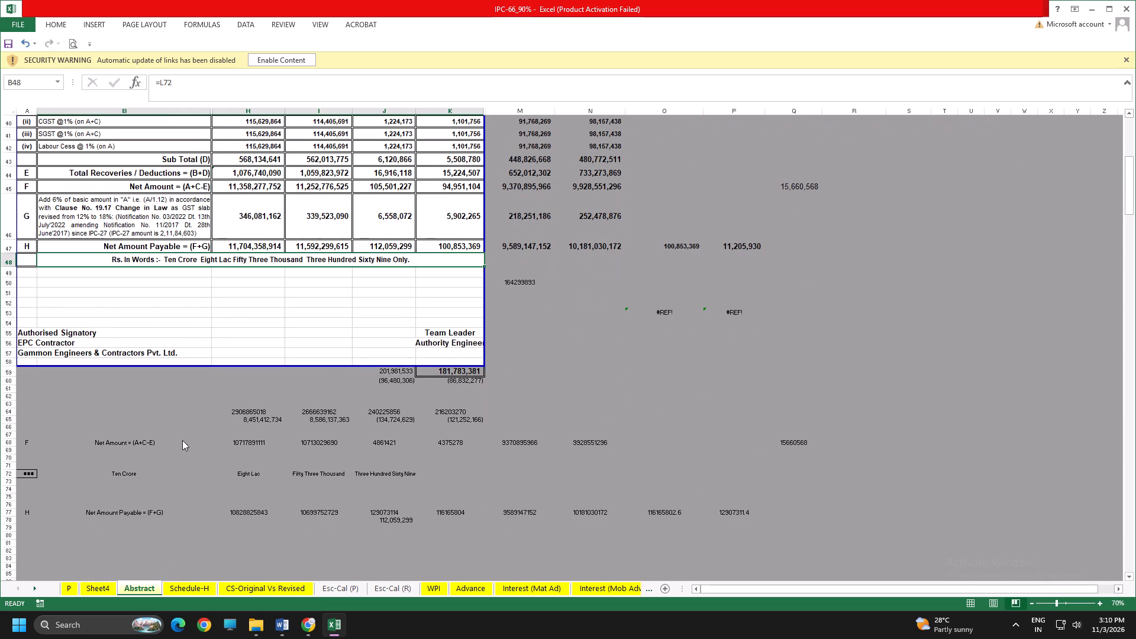
Hide the IPC-64 (Aug-26) rows 79 to 81 on the CS-Original Vs Revised sheet.
{"action": "left_click", "coordinate": [255, 596]}
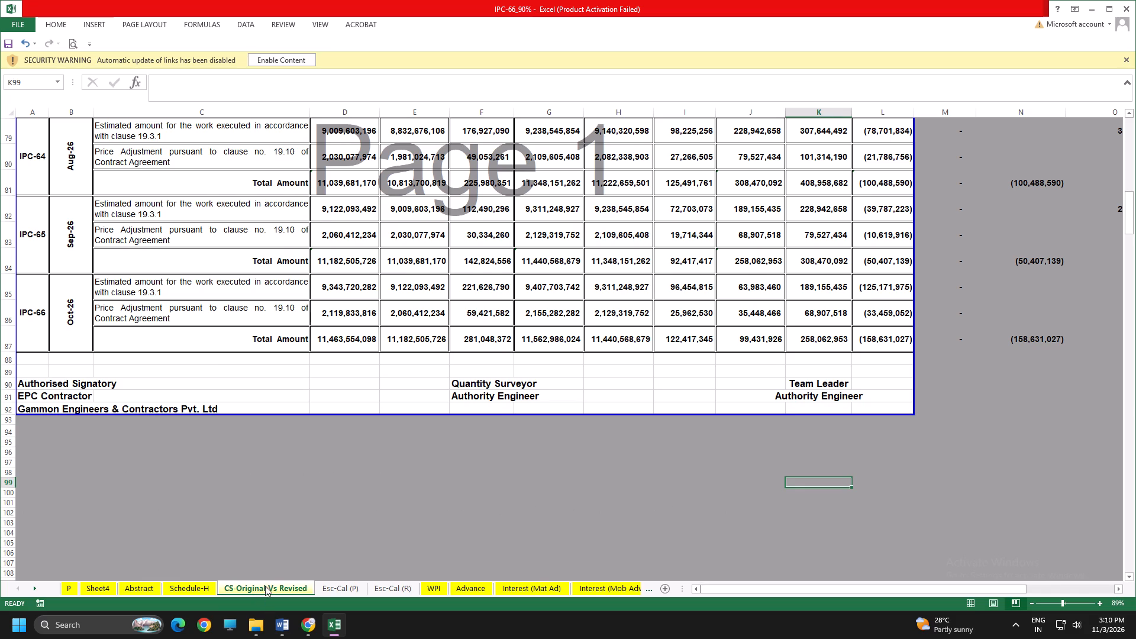
{"action": "scroll", "coordinate": [201, 419], "scroll_direction": "up", "scroll_amount": 1}
{"action": "scroll", "coordinate": [120, 343], "scroll_direction": "up", "scroll_amount": 2}
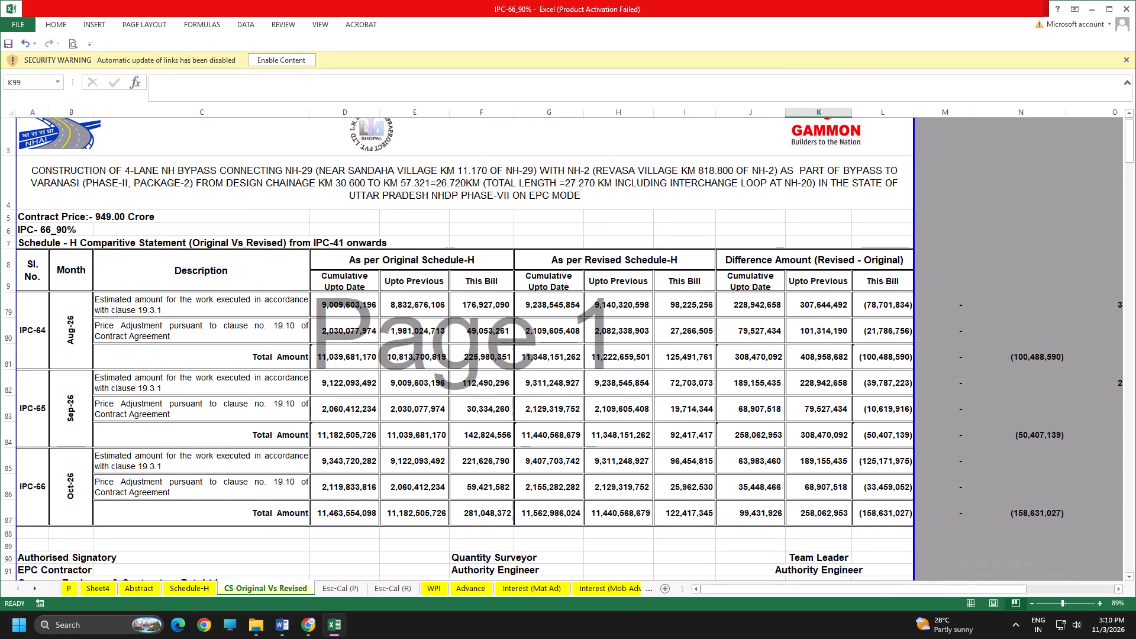
{"action": "left_click_drag", "start_coordinate": [3, 306], "coordinate": [3, 371]}
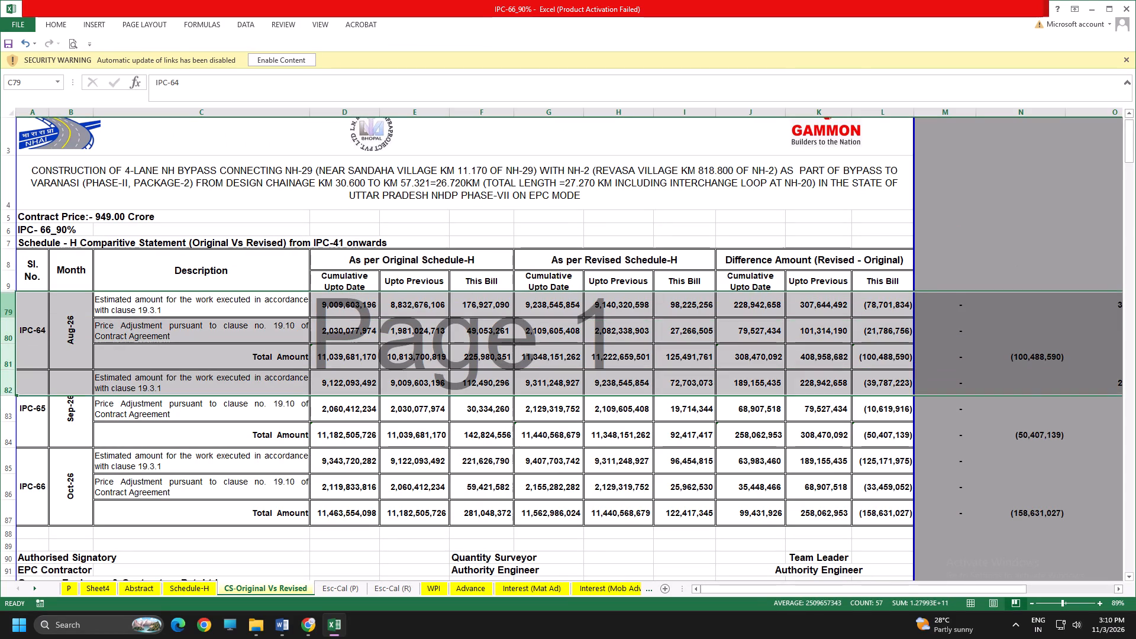
{"action": "left_click_drag", "start_coordinate": [5, 302], "coordinate": [4, 364]}
{"action": "right_click", "coordinate": [0, 356]}
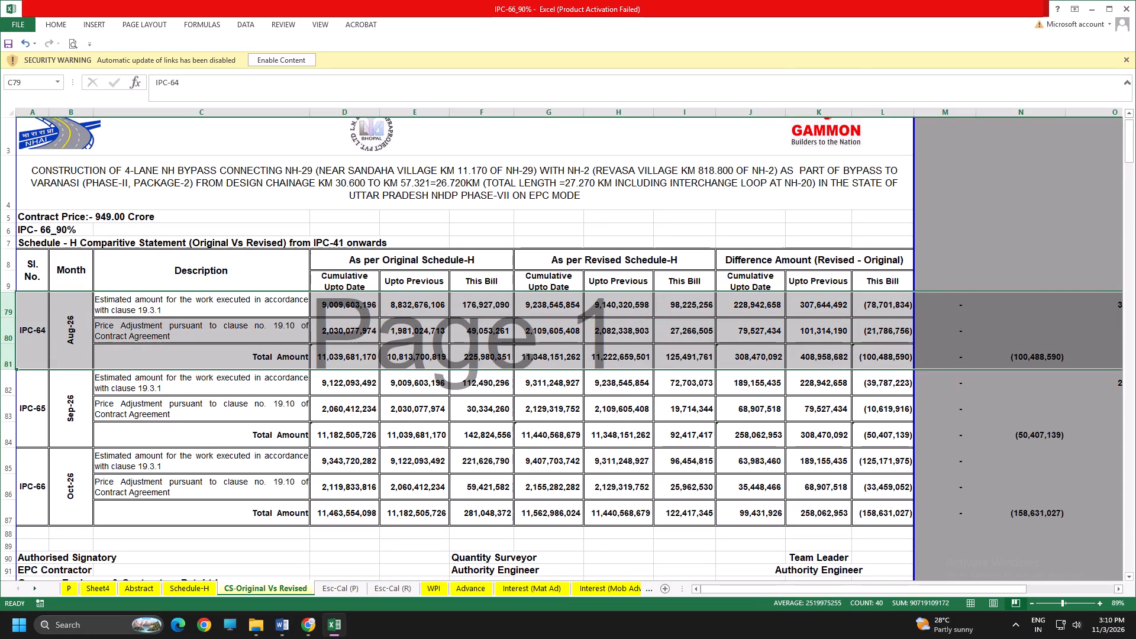
{"action": "right_click", "coordinate": [5, 328]}
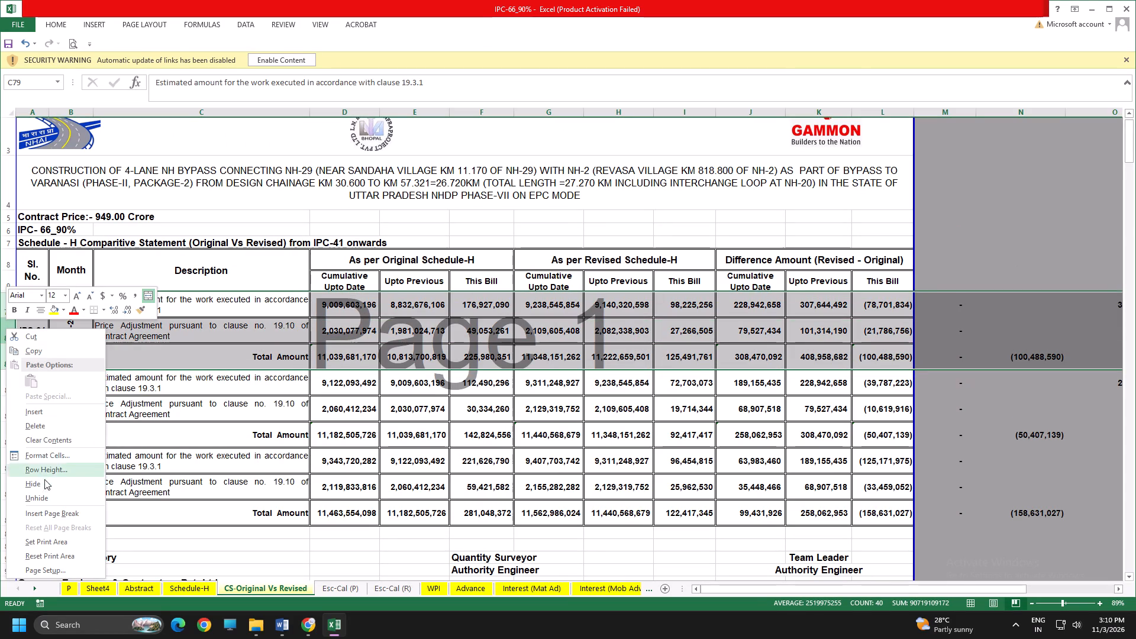
{"action": "left_click", "coordinate": [44, 485]}
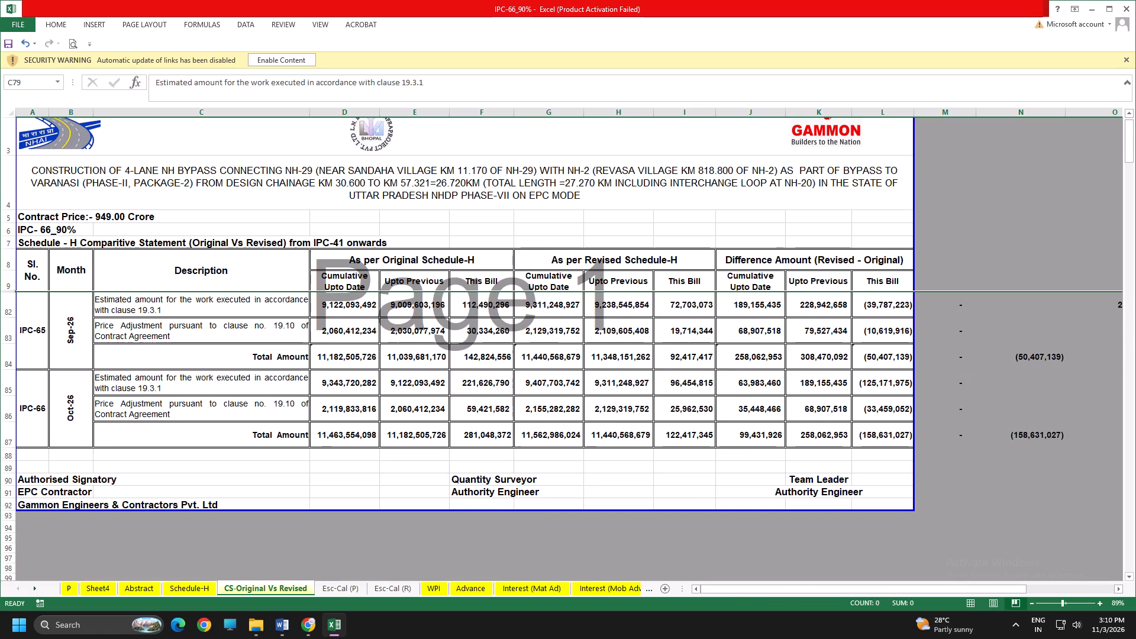
{"action": "scroll", "coordinate": [291, 522], "scroll_direction": "down", "scroll_amount": 1}
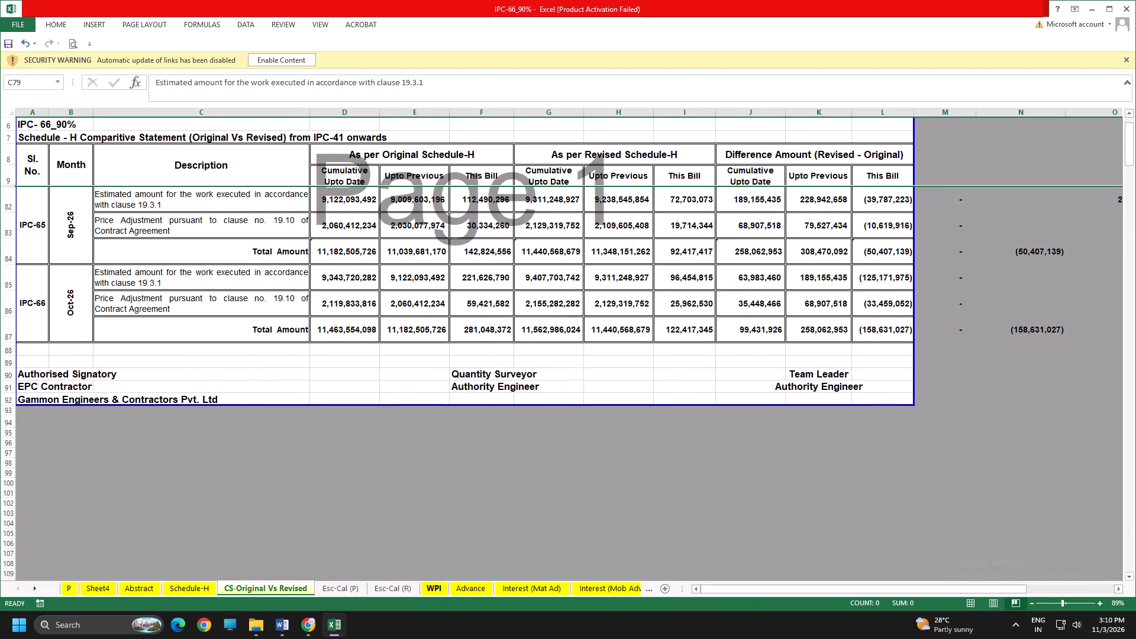
{"action": "scroll", "coordinate": [260, 445], "scroll_direction": "up", "scroll_amount": 3}
Copy the Quantity Surveyor / Authority Engineer signature block on the WPI sheet from BR17:BR18 to the July-26 column at BT17.
{"action": "left_click", "coordinate": [431, 592]}
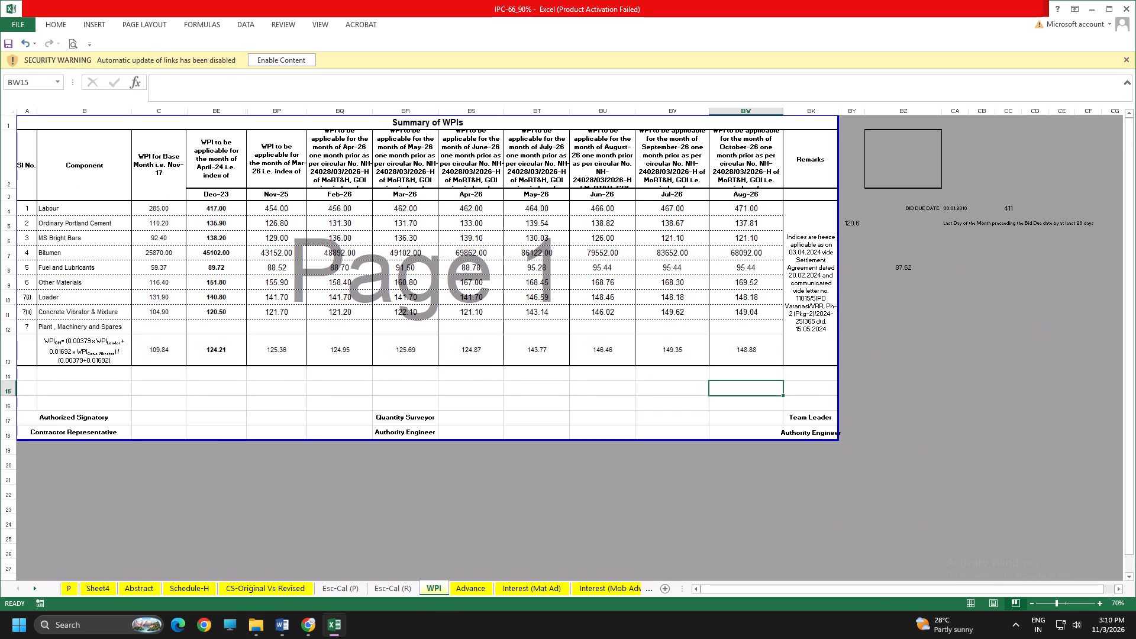
{"action": "left_click", "coordinate": [743, 256]}
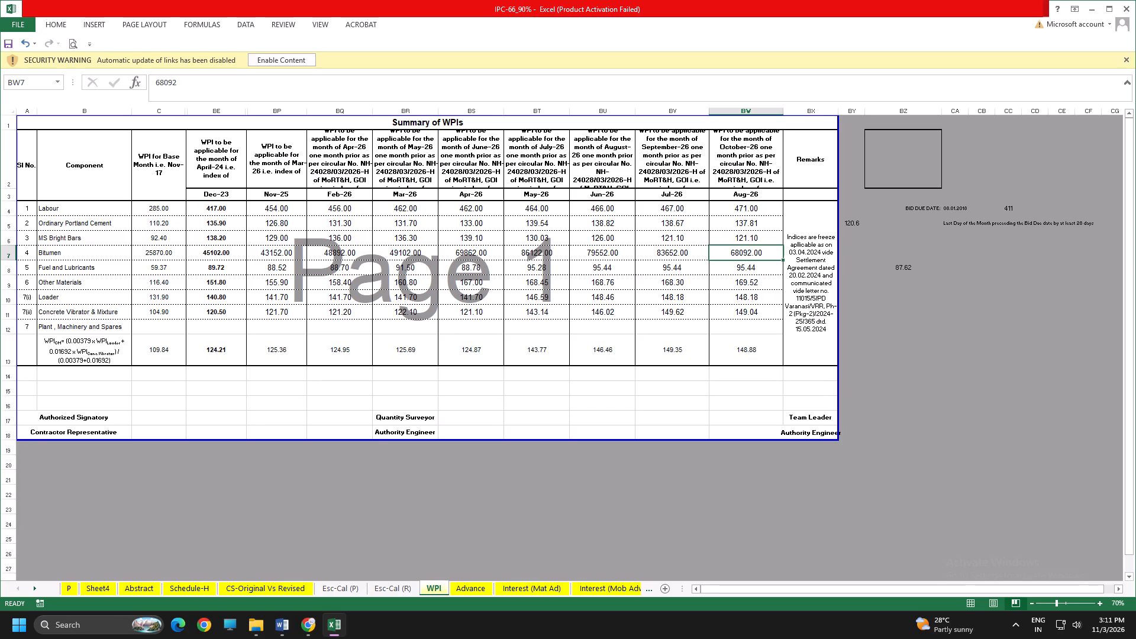
{"action": "left_click_drag", "start_coordinate": [404, 417], "coordinate": [409, 433]}
{"action": "right_click", "coordinate": [409, 433]}
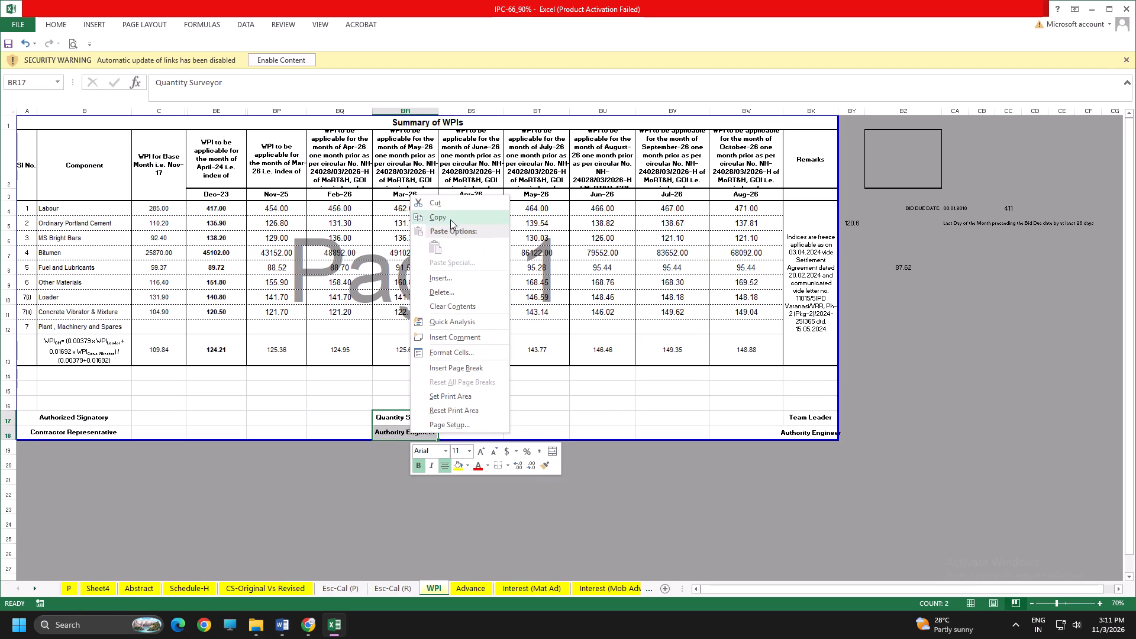
{"action": "left_click", "coordinate": [450, 220]}
{"action": "left_click", "coordinate": [537, 413]}
{"action": "right_click", "coordinate": [545, 422]}
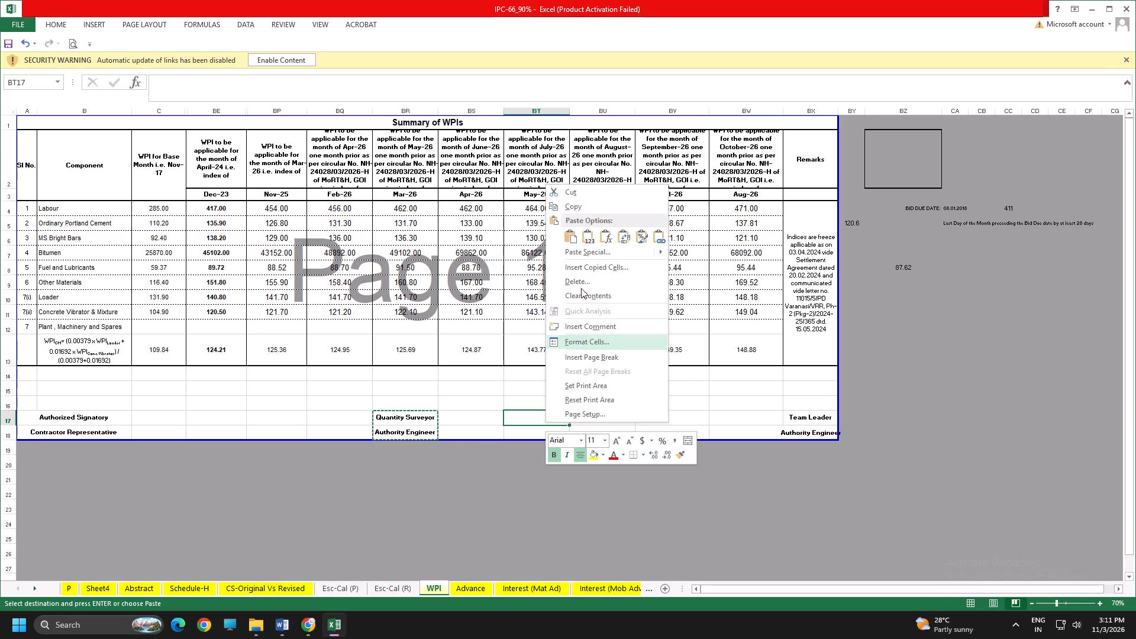
{"action": "left_click", "coordinate": [590, 240]}
Hide columns BP to BR, covering Mar-26 to May-26, on the WPI sheet.
{"action": "left_click", "coordinate": [421, 421]}
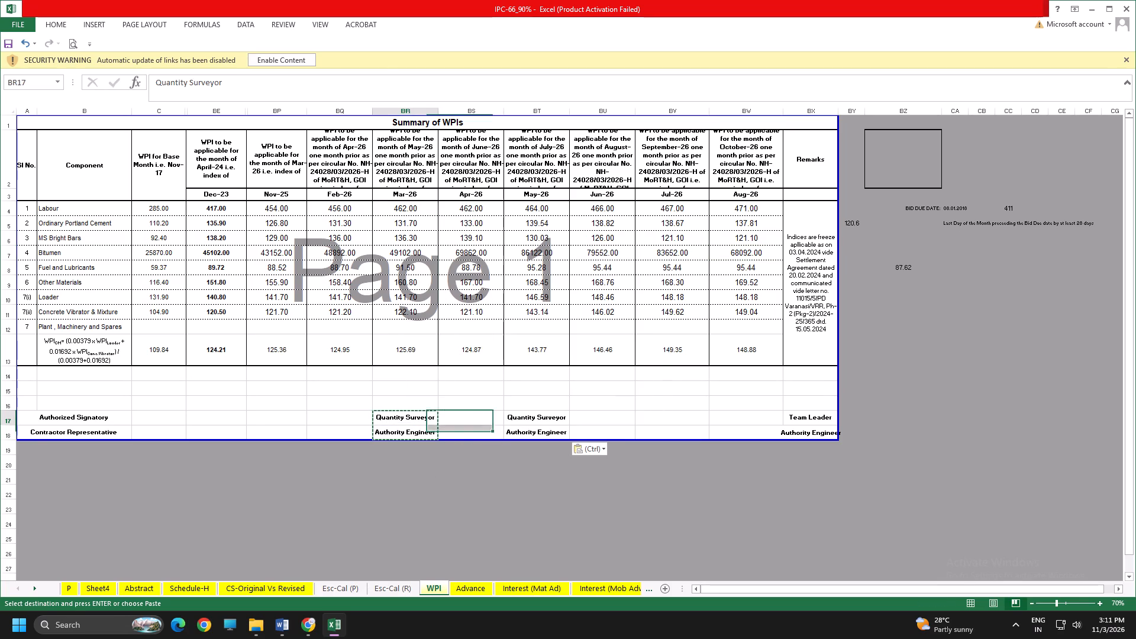
{"action": "left_click_drag", "start_coordinate": [414, 112], "coordinate": [276, 109]}
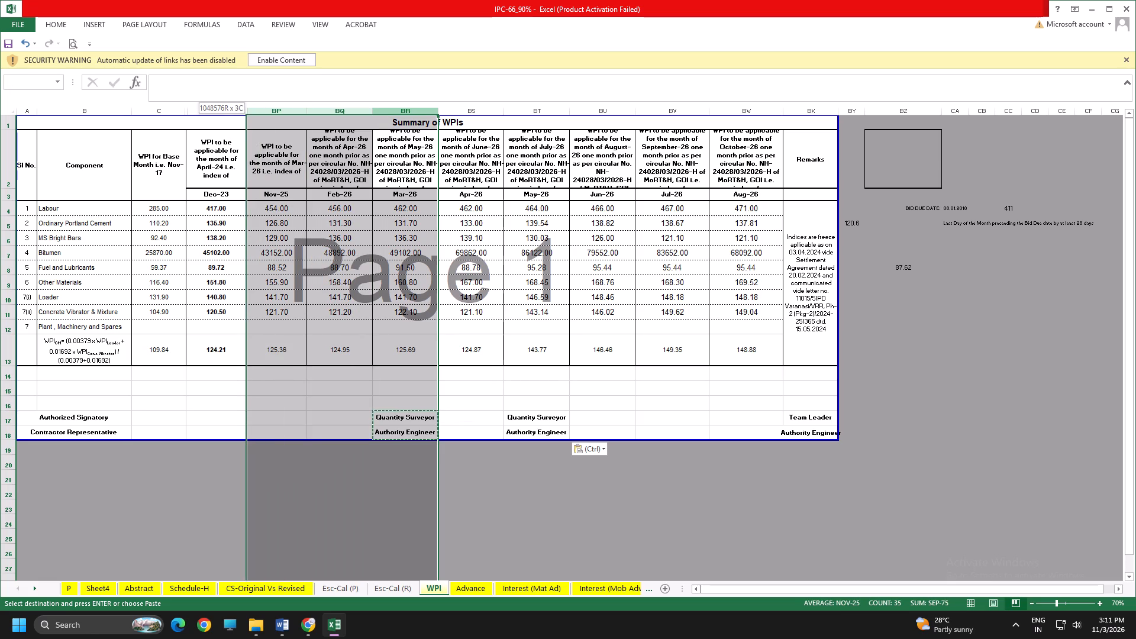
{"action": "left_click_drag", "start_coordinate": [276, 109], "coordinate": [248, 111]}
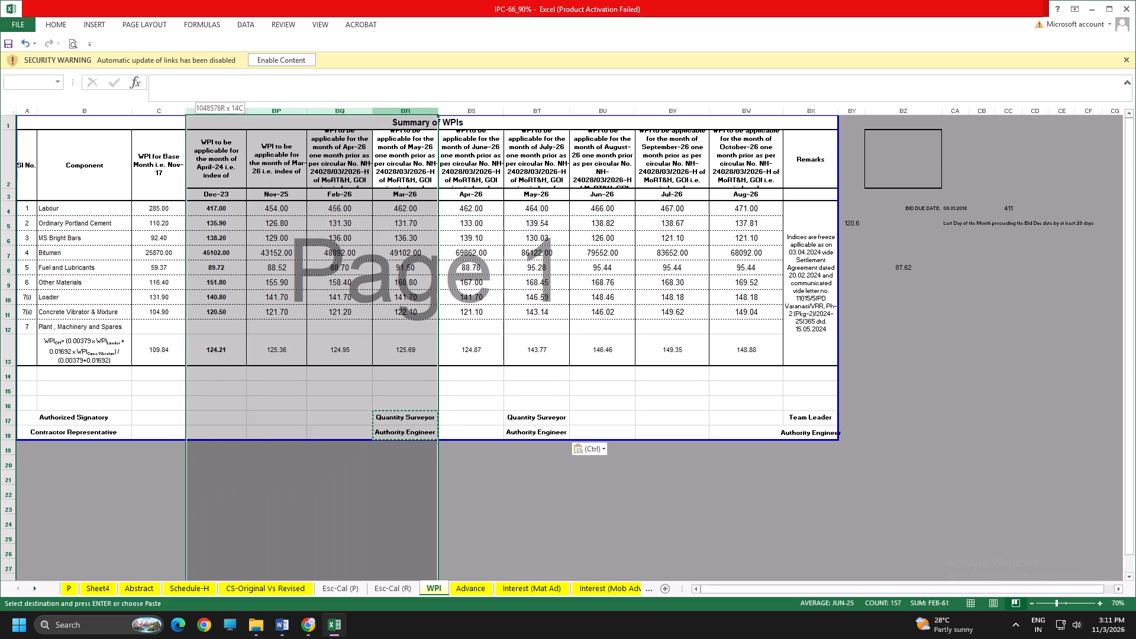
{"action": "left_click_drag", "start_coordinate": [248, 111], "coordinate": [260, 111]}
{"action": "right_click", "coordinate": [276, 112]}
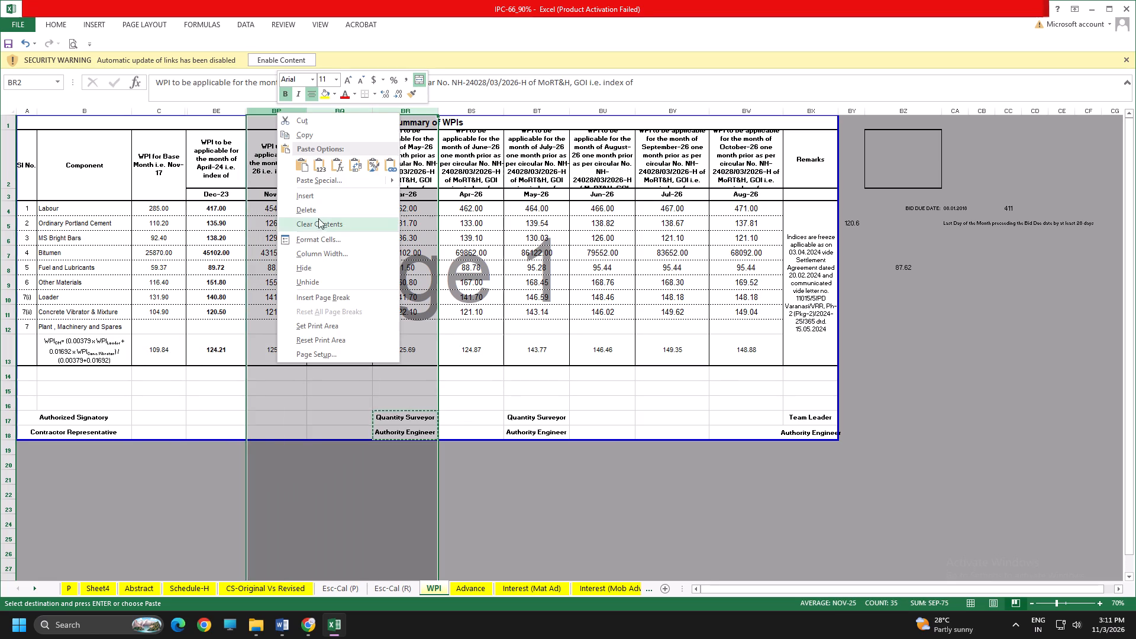
{"action": "left_click", "coordinate": [312, 272]}
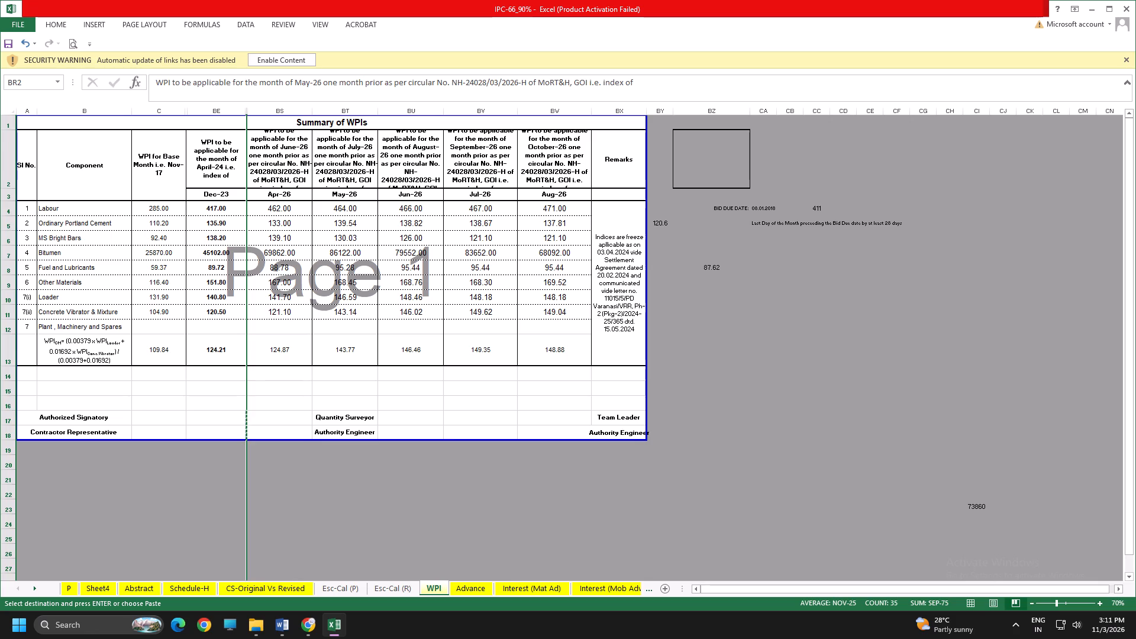
{"action": "left_click", "coordinate": [480, 331]}
{"action": "left_click", "coordinate": [509, 422]}
Set the Bitumen index for October-26 in cell BW7 of the WPI sheet to 72792.
{"action": "left_click", "coordinate": [554, 251]}
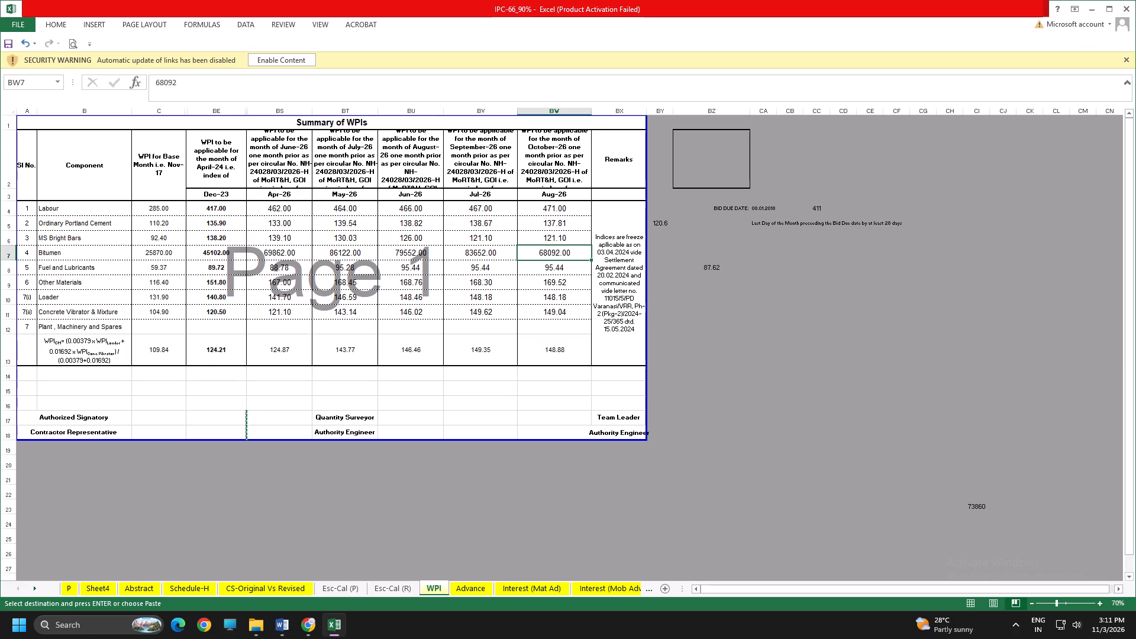
{"action": "type", "text": "72"}
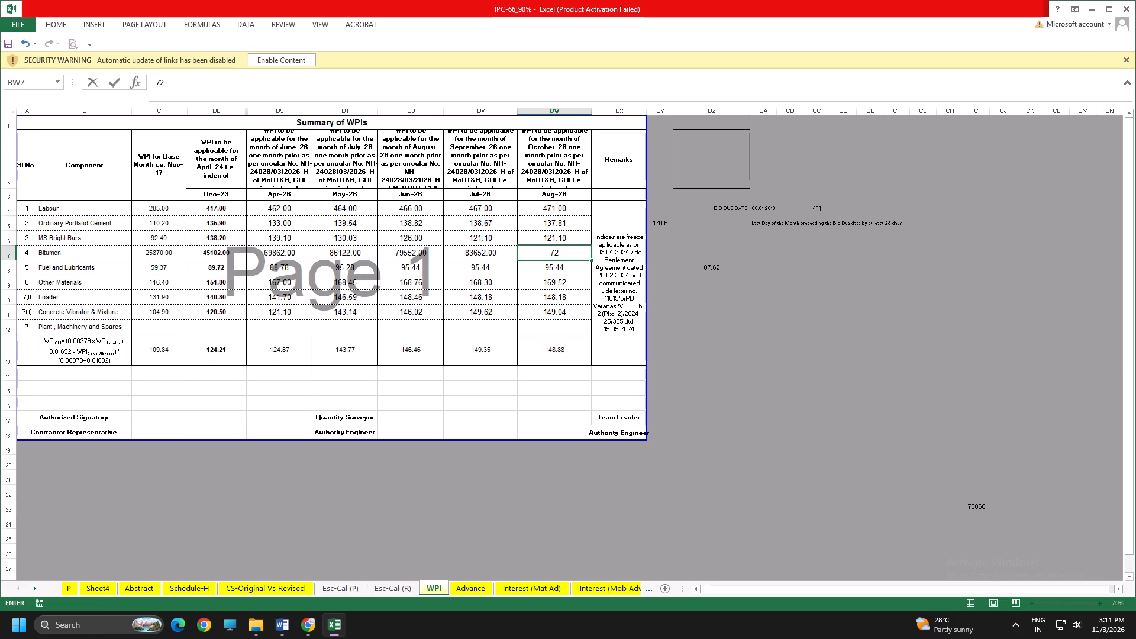
{"action": "type", "text": "792"}
{"action": "key", "text": "Return"}
Hide the IPC-63 and IPC-64 rows 264 to 271 on the Esc-Cal (P) sheet.
{"action": "left_click", "coordinate": [284, 587]}
{"action": "left_click", "coordinate": [346, 593]}
{"action": "scroll", "coordinate": [321, 447], "scroll_direction": "up", "scroll_amount": 1}
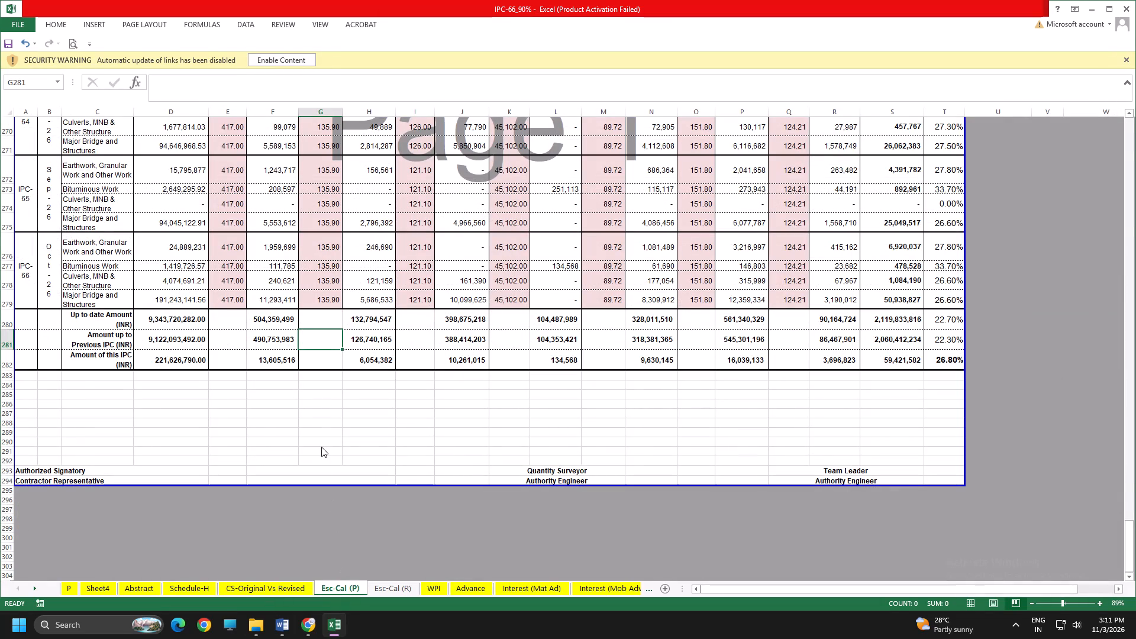
{"action": "scroll", "coordinate": [321, 447], "scroll_direction": "up", "scroll_amount": 3}
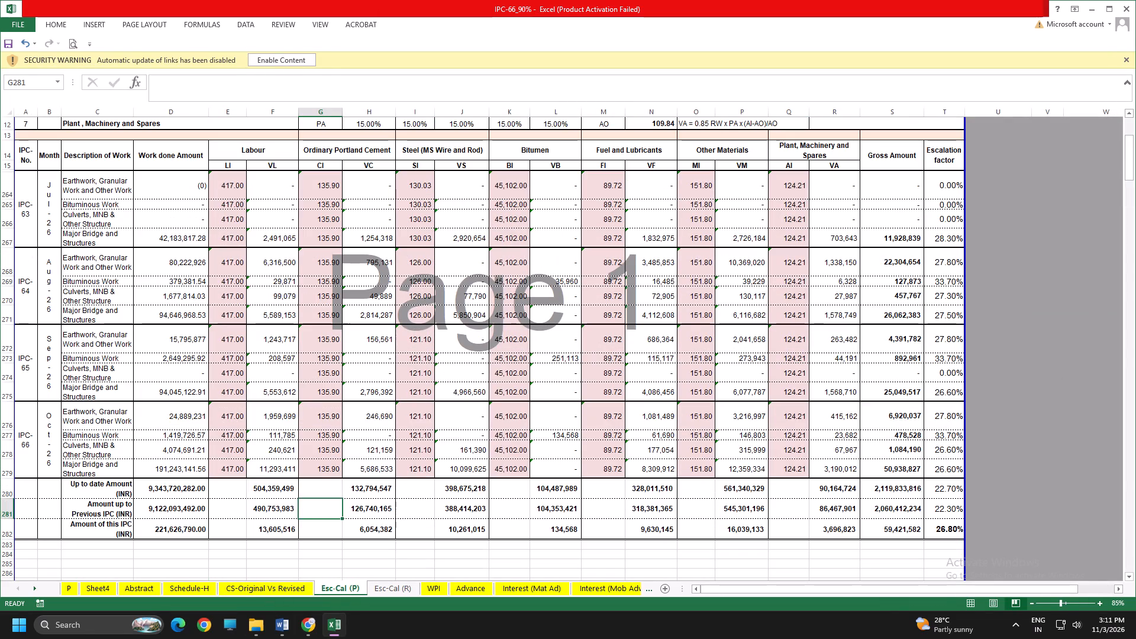
{"action": "left_click_drag", "start_coordinate": [2, 186], "coordinate": [1, 322]}
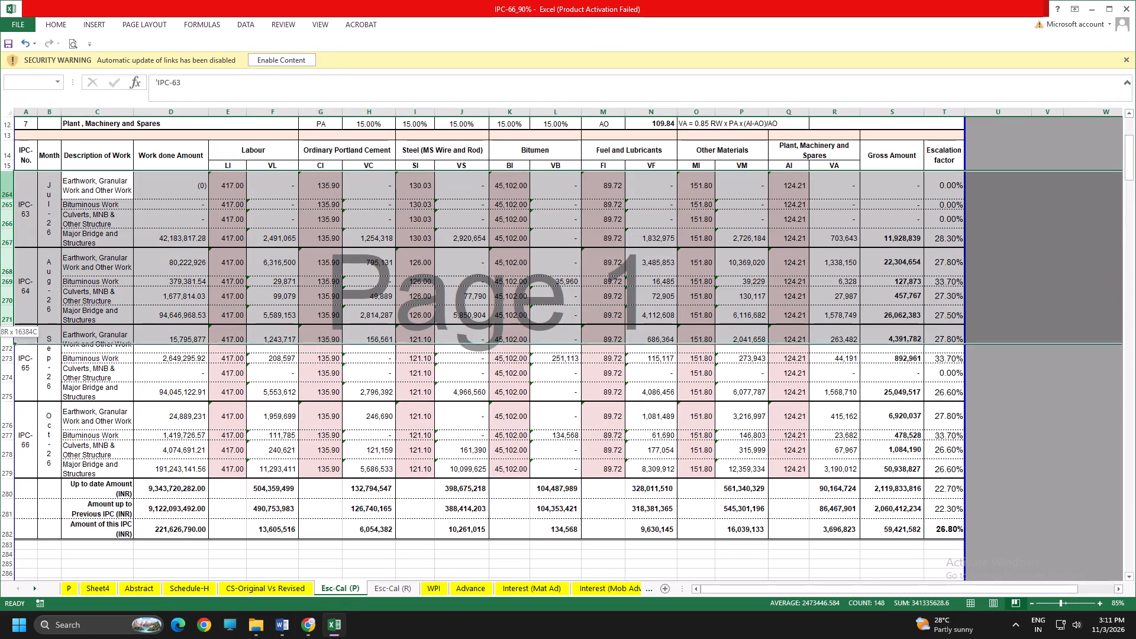
{"action": "left_click_drag", "start_coordinate": [1, 322], "coordinate": [4, 321]}
{"action": "right_click", "coordinate": [0, 299]}
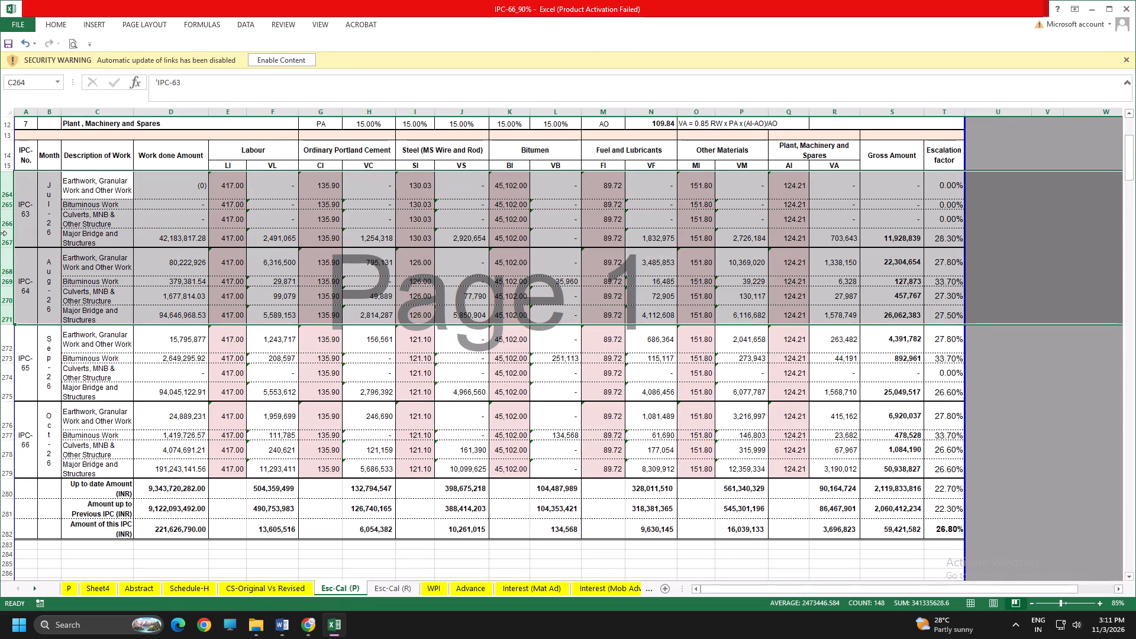
{"action": "right_click", "coordinate": [0, 240]}
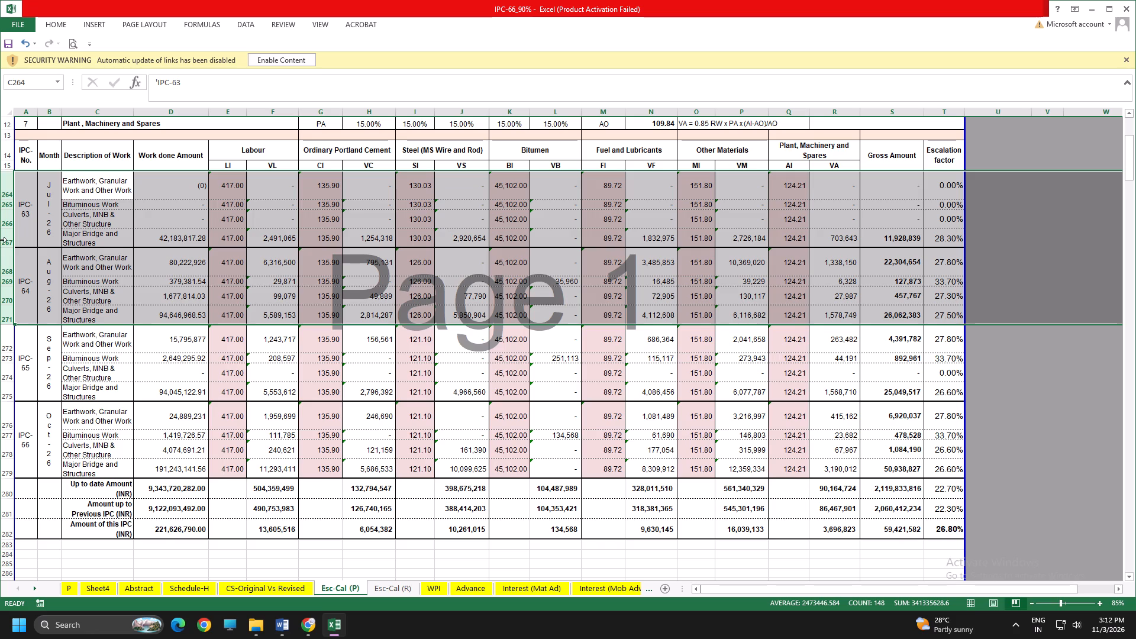
{"action": "right_click", "coordinate": [0, 240]}
{"action": "right_click", "coordinate": [6, 240]}
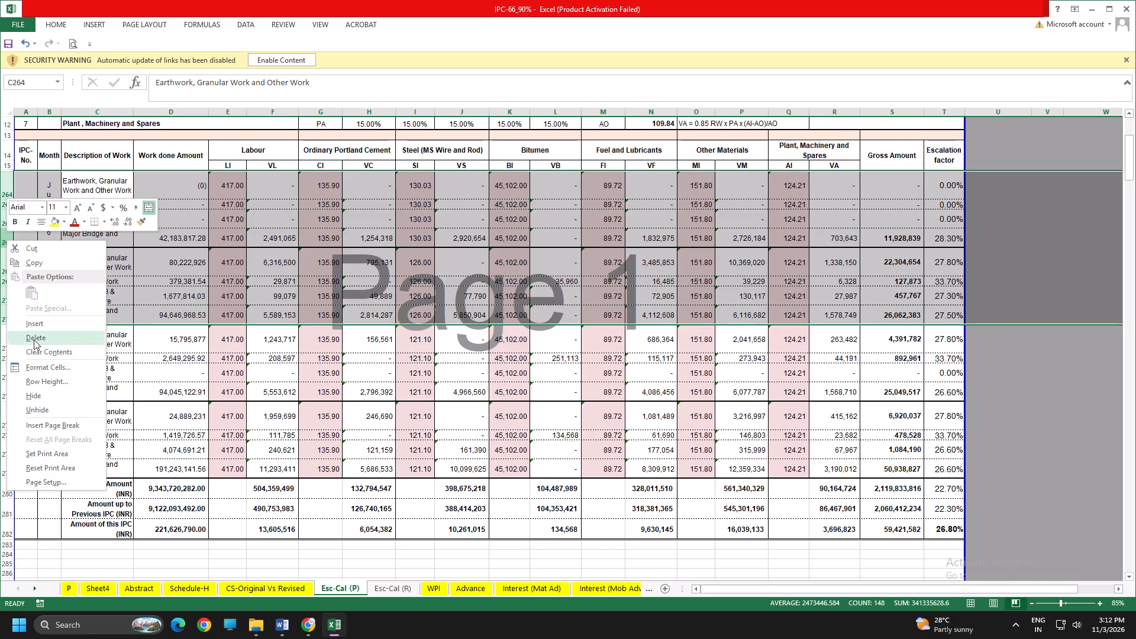
{"action": "left_click", "coordinate": [36, 398]}
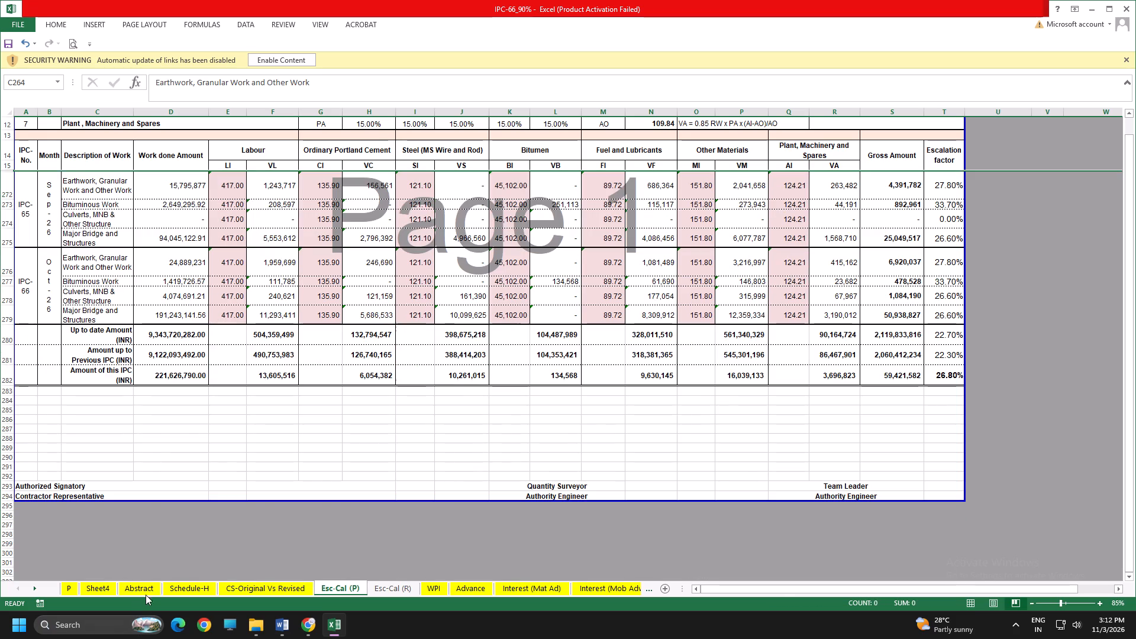
Print one copy of the CS-Original Vs Revised sheet.
{"action": "left_click", "coordinate": [147, 593]}
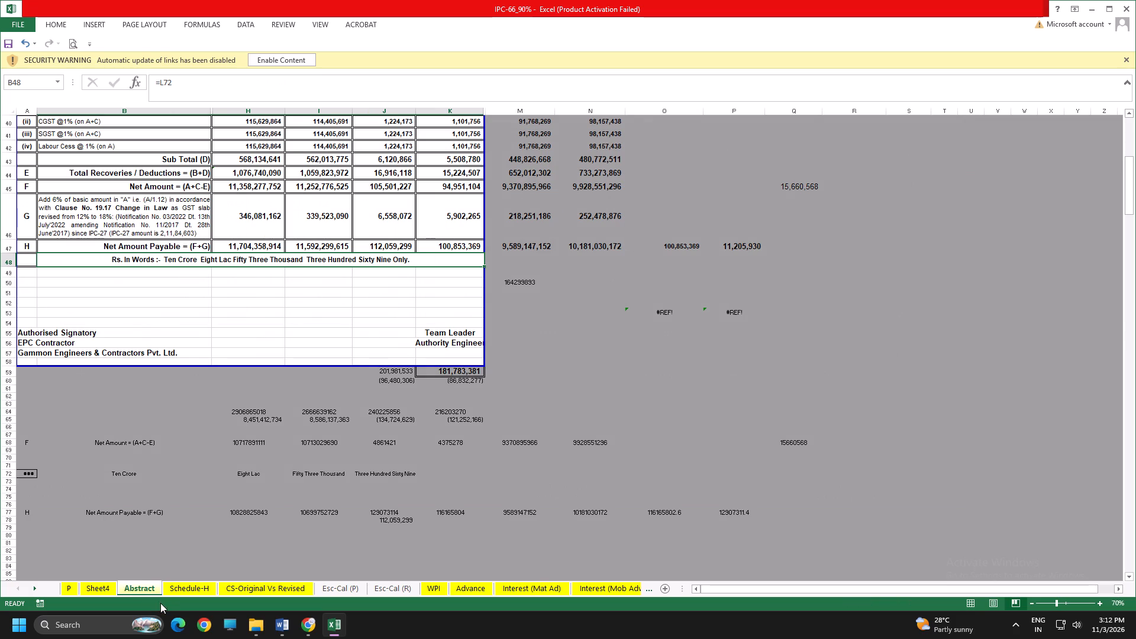
{"action": "left_click", "coordinate": [169, 590]}
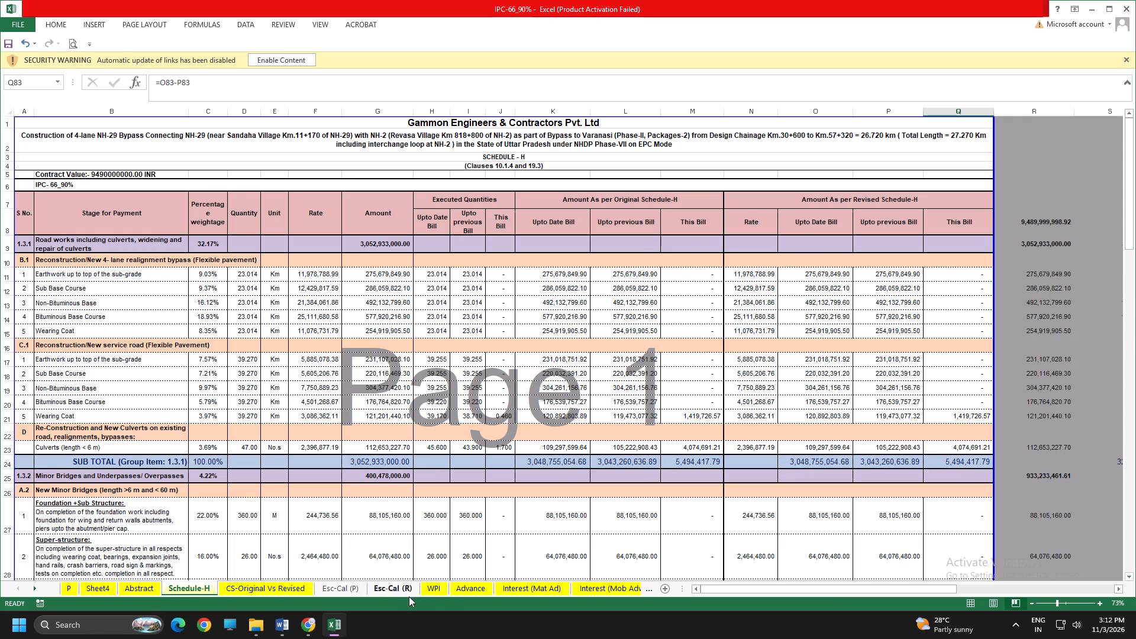
{"action": "left_click", "coordinate": [271, 592]}
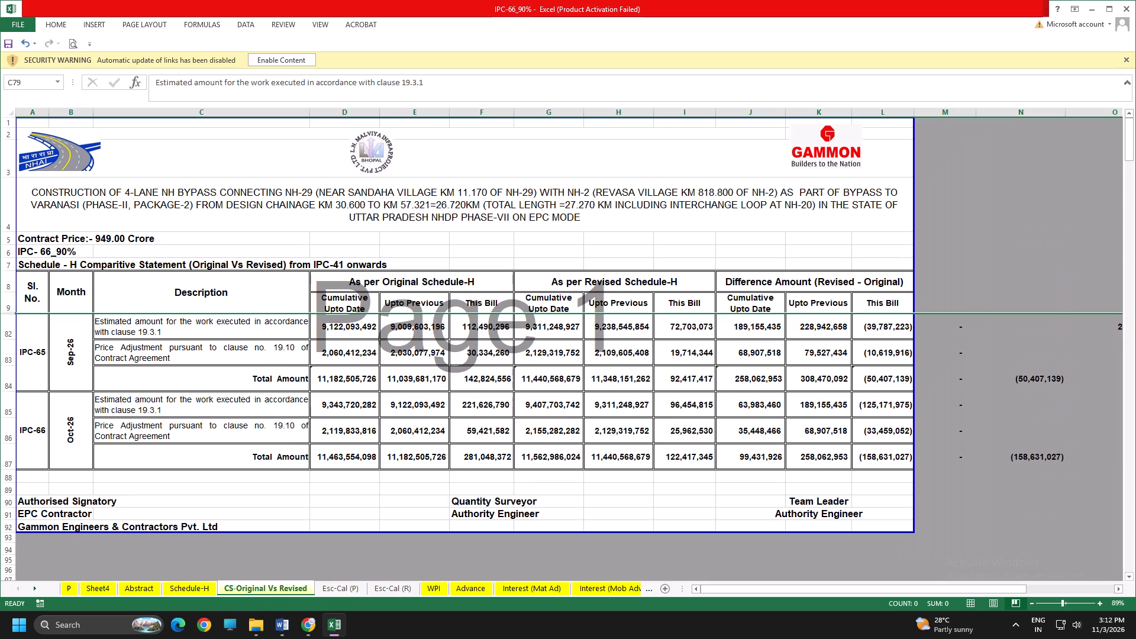
{"action": "scroll", "coordinate": [281, 472], "scroll_direction": "up", "scroll_amount": 2}
{"action": "key", "text": "ctrl+p"}
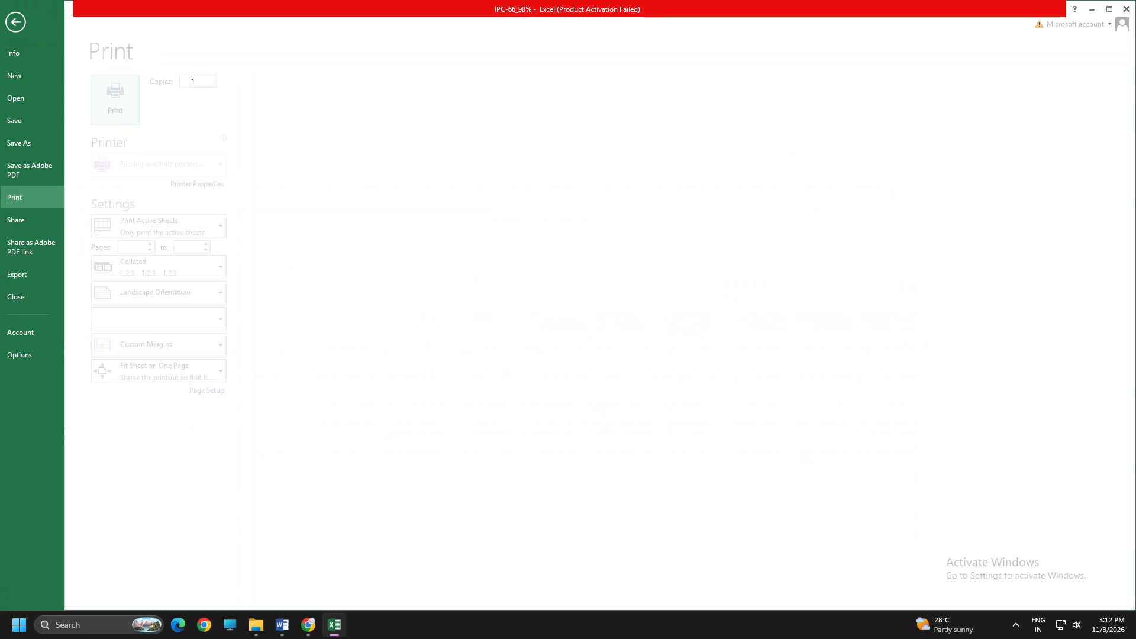
{"action": "left_click", "coordinate": [135, 108]}
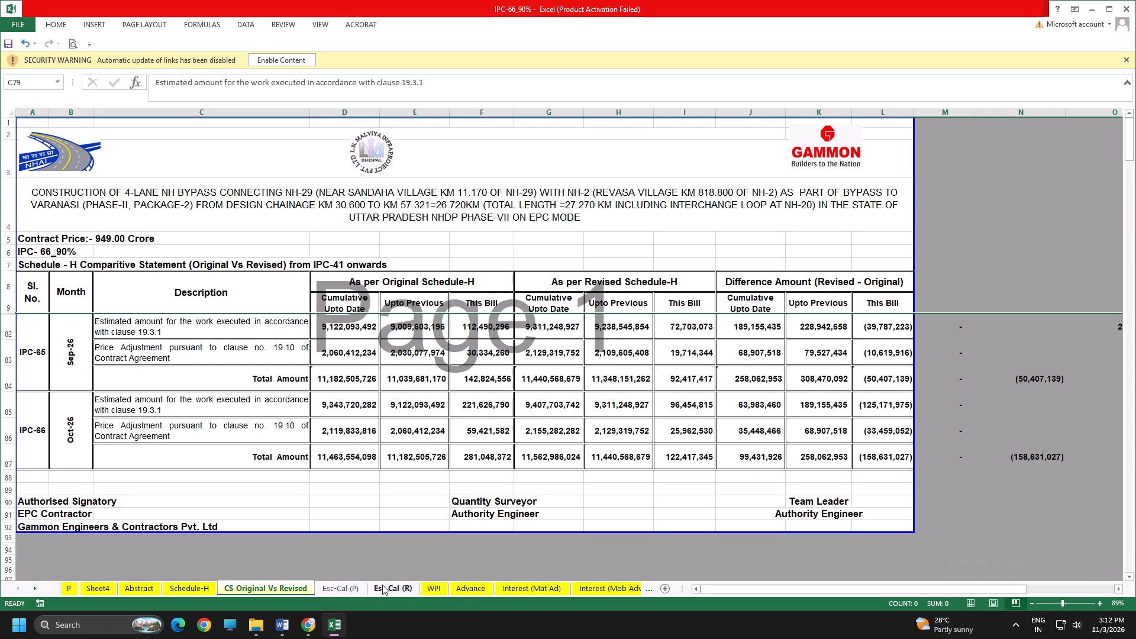
Print one copy of the Esc-Cal (P) sheet on the HP Ink Tank 310 series.
{"action": "left_click", "coordinate": [430, 591]}
{"action": "left_click", "coordinate": [343, 585]}
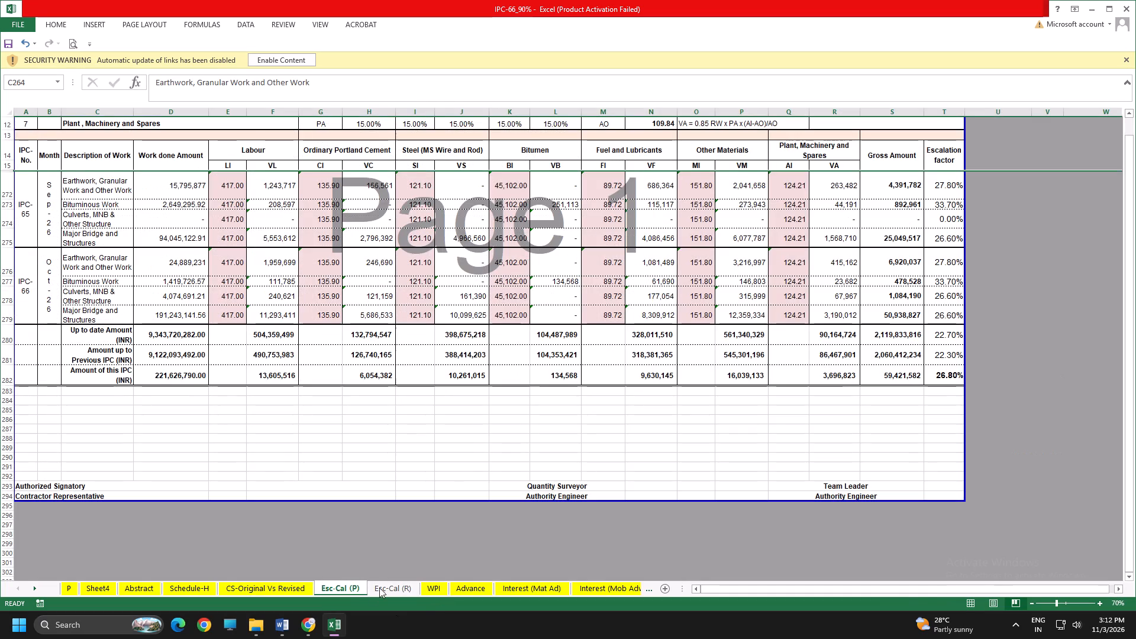
{"action": "scroll", "coordinate": [352, 411], "scroll_direction": "up", "scroll_amount": 3}
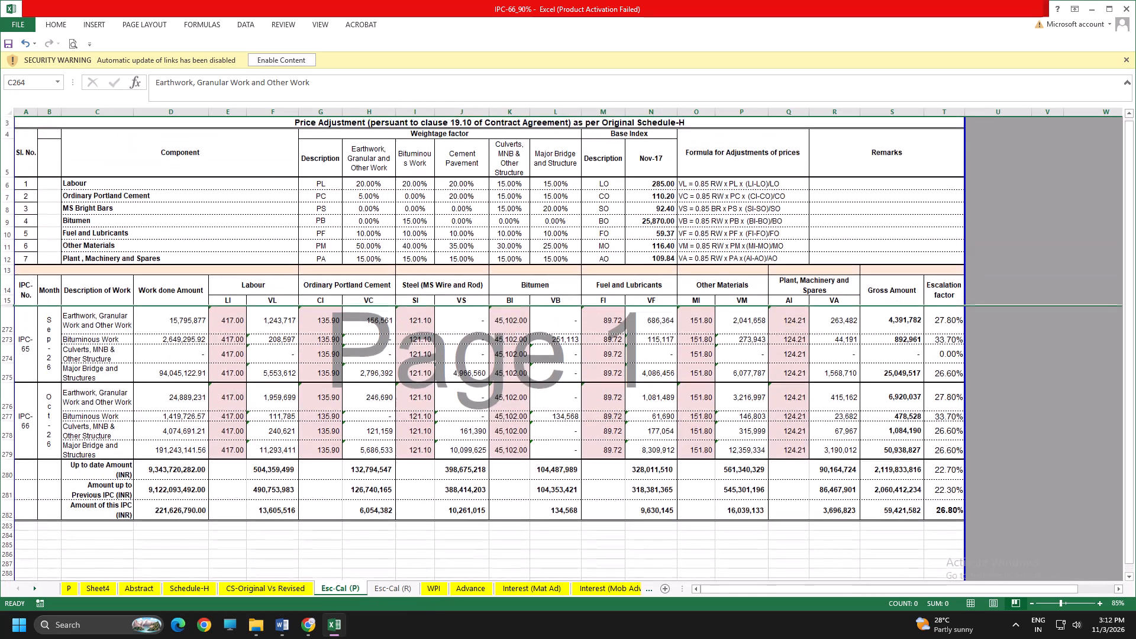
{"action": "key", "text": "ctrl+p"}
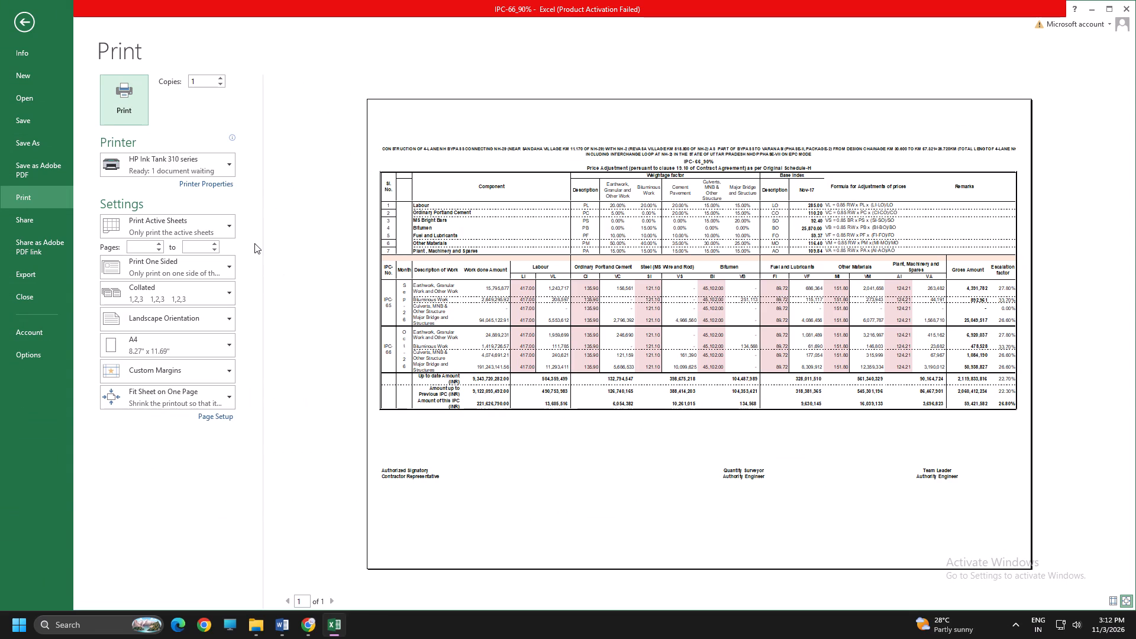
{"action": "left_click", "coordinate": [131, 94]}
Hide the IPC-63 and IPC-64 rows 264 to 271 on the Esc-Cal (R) sheet.
{"action": "left_click", "coordinate": [404, 589]}
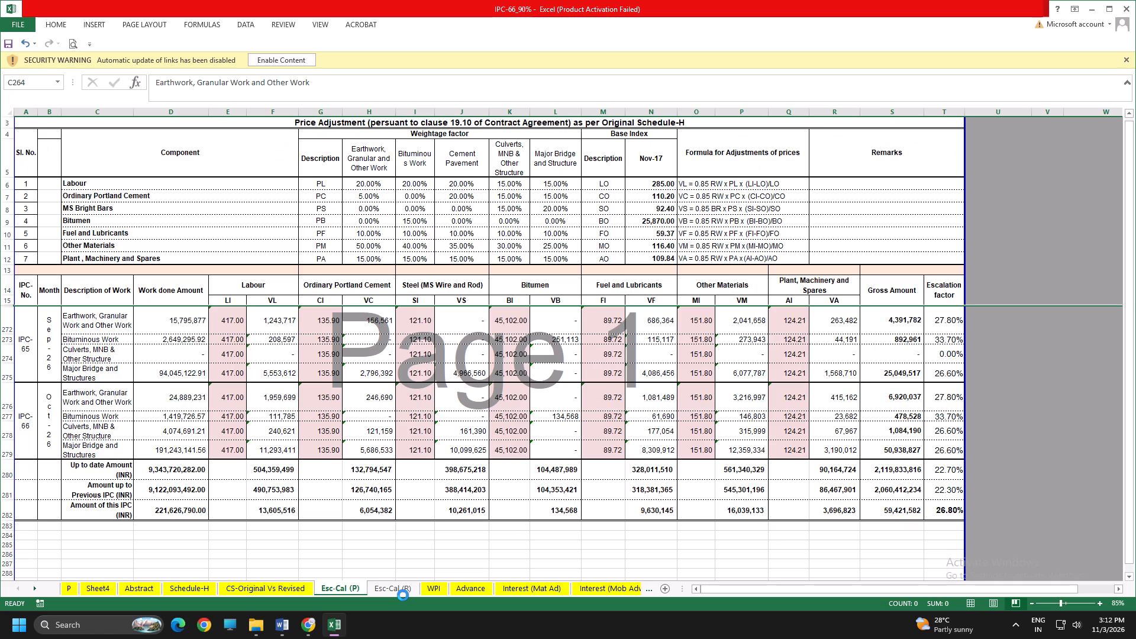
{"action": "left_click", "coordinate": [403, 595]}
{"action": "scroll", "coordinate": [251, 383], "scroll_direction": "up", "scroll_amount": 3}
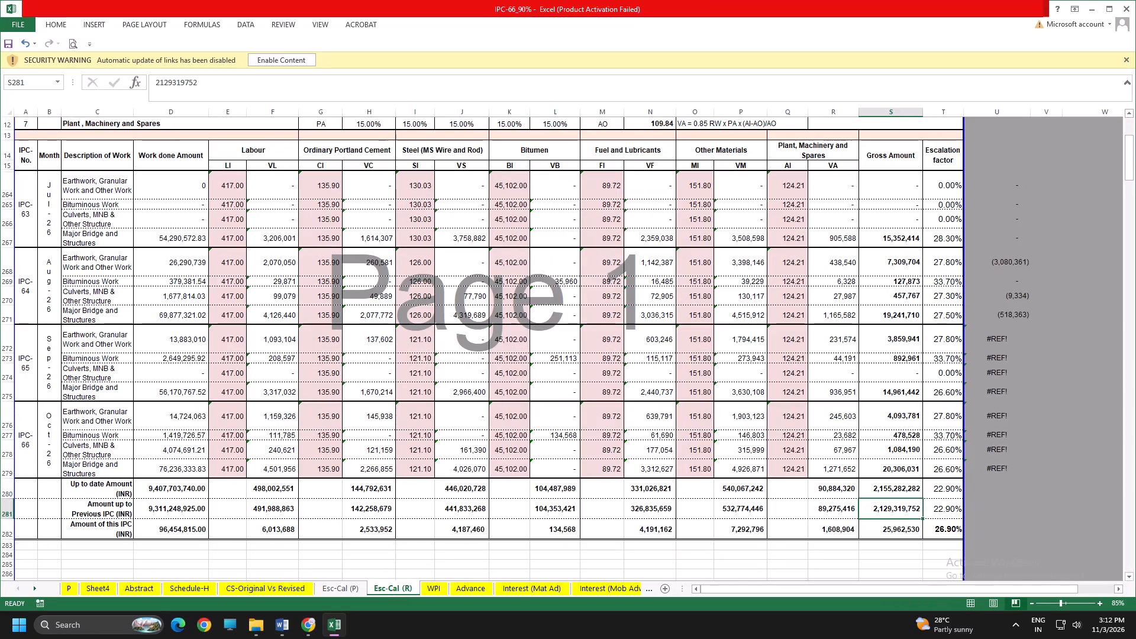
{"action": "left_click_drag", "start_coordinate": [0, 179], "coordinate": [0, 280]}
{"action": "left_click_drag", "start_coordinate": [2, 183], "coordinate": [2, 183]}
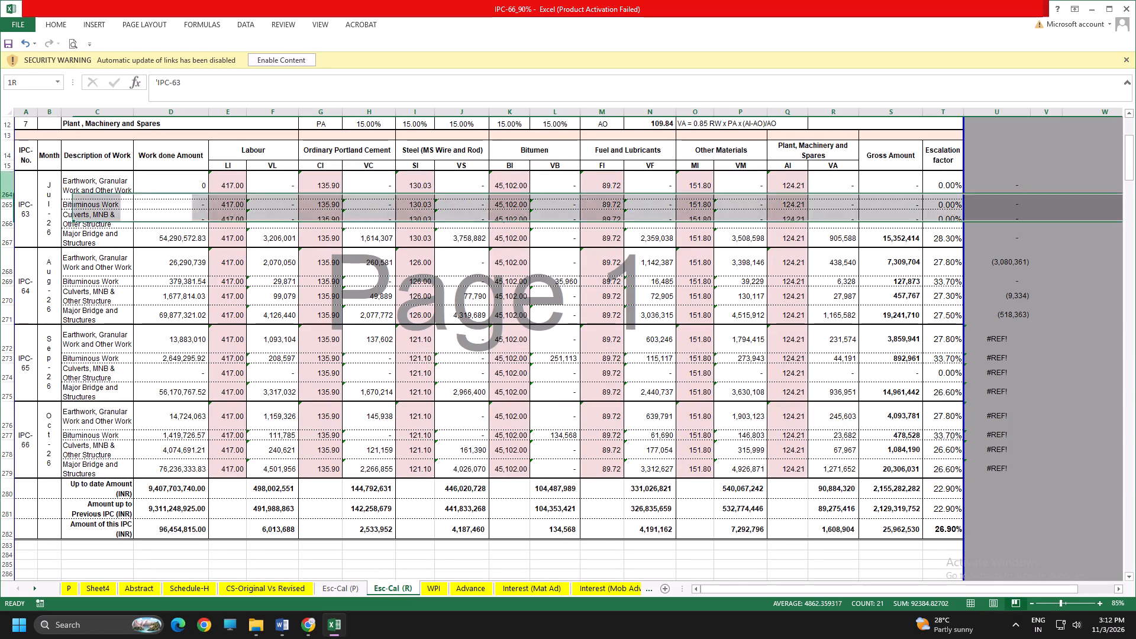
{"action": "left_click_drag", "start_coordinate": [2, 183], "coordinate": [1, 322]}
{"action": "right_click", "coordinate": [0, 273]}
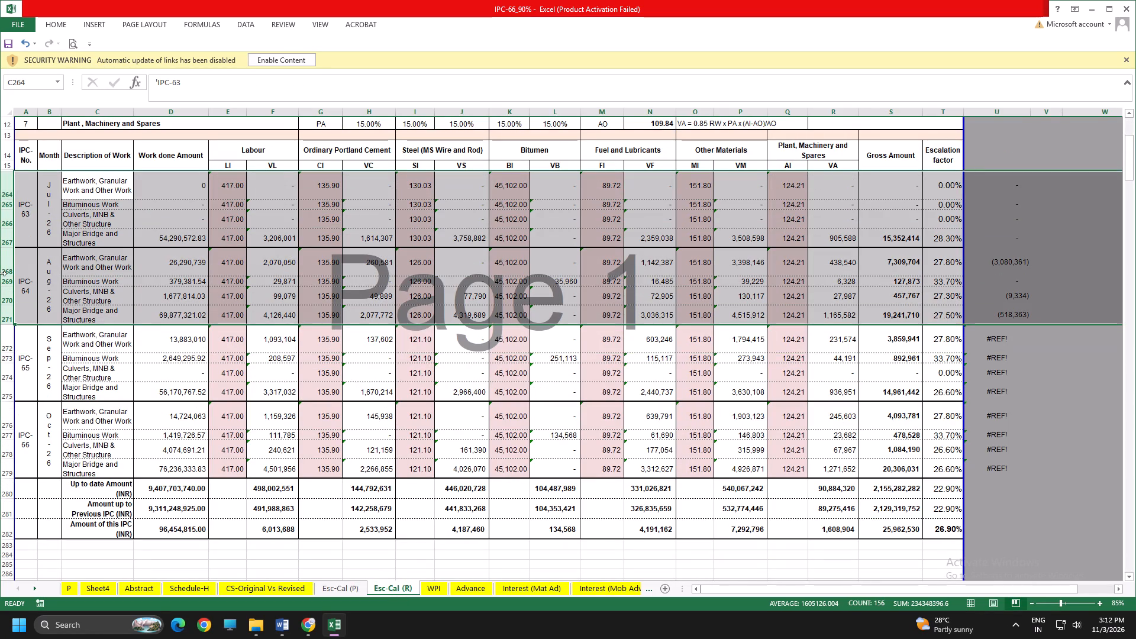
{"action": "right_click", "coordinate": [0, 269]}
{"action": "right_click", "coordinate": [0, 261]}
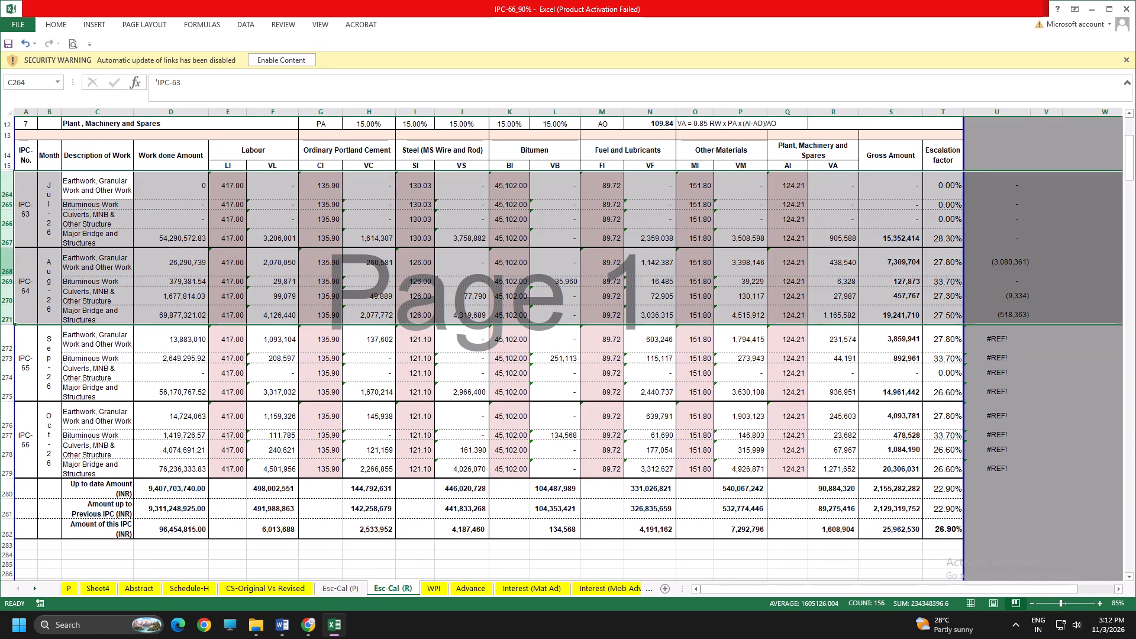
{"action": "right_click", "coordinate": [3, 263]}
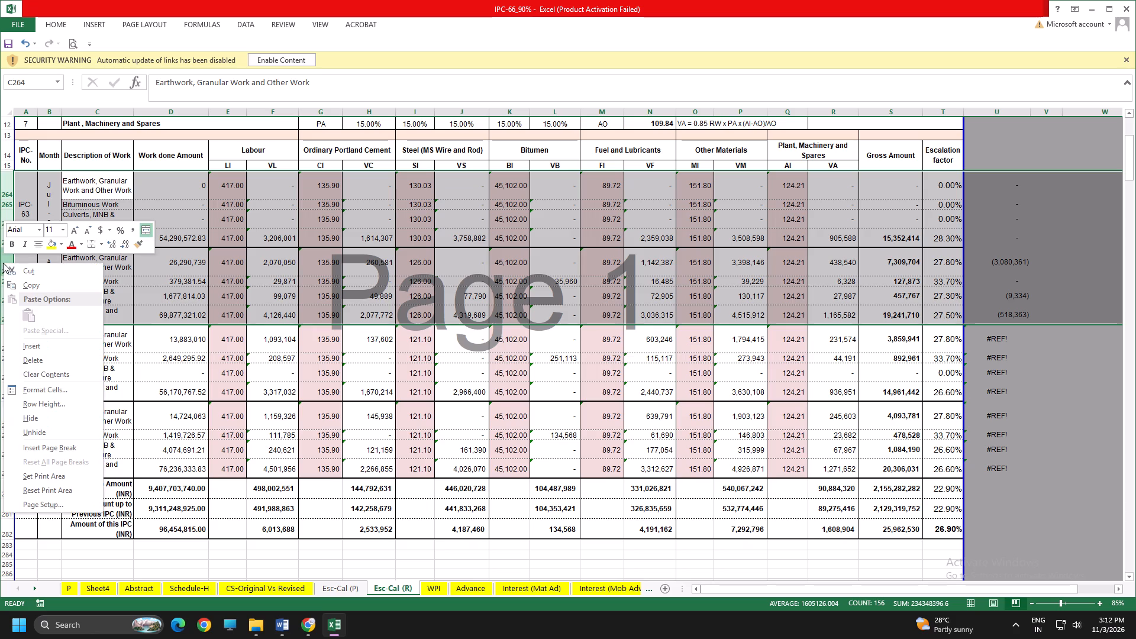
{"action": "left_click", "coordinate": [50, 415]}
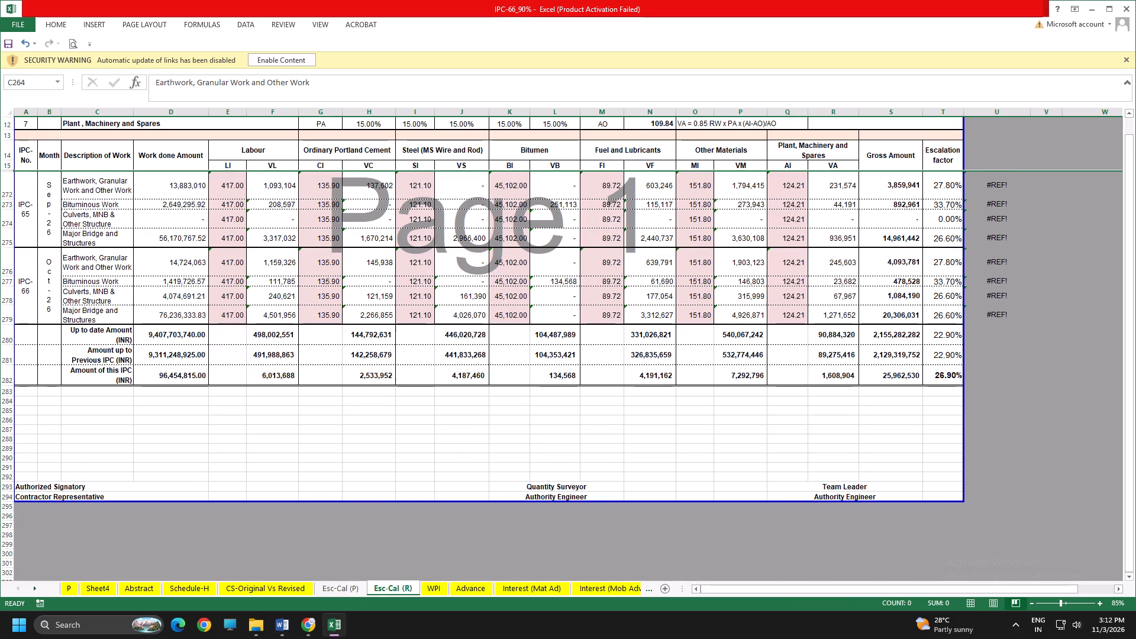
Print one copy of the Esc-Cal (R) sheet on the HP Ink Tank 310 series.
{"action": "key", "text": "ctrl+p"}
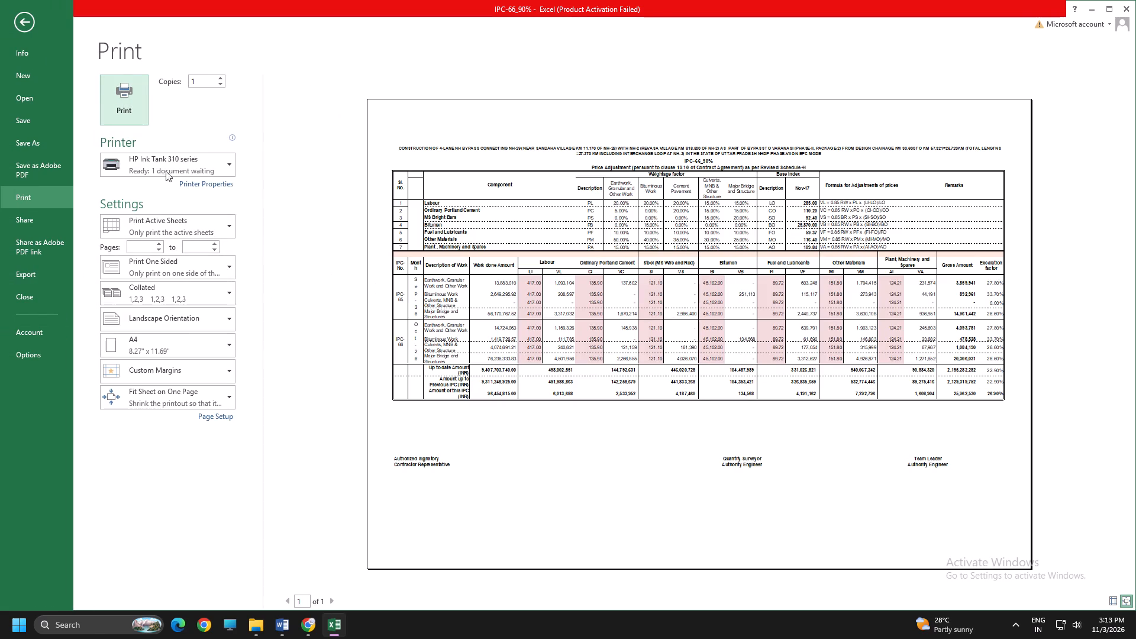
{"action": "left_click", "coordinate": [123, 90]}
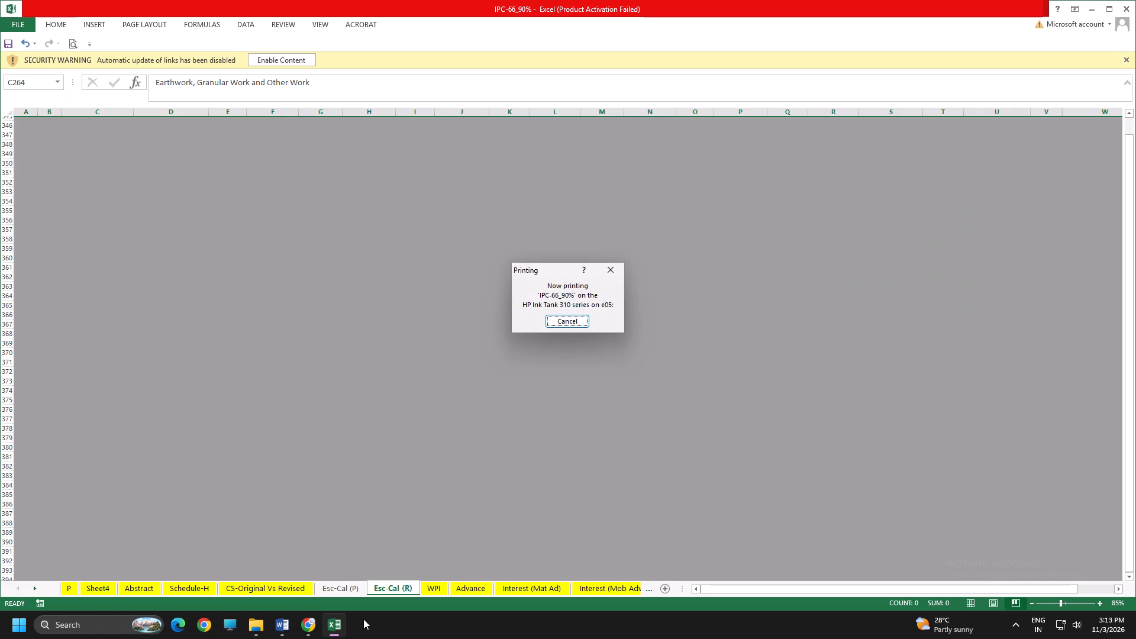
Set the right, header and footer print margins of the Schedule-H sheet to 0.
{"action": "left_click", "coordinate": [196, 588]}
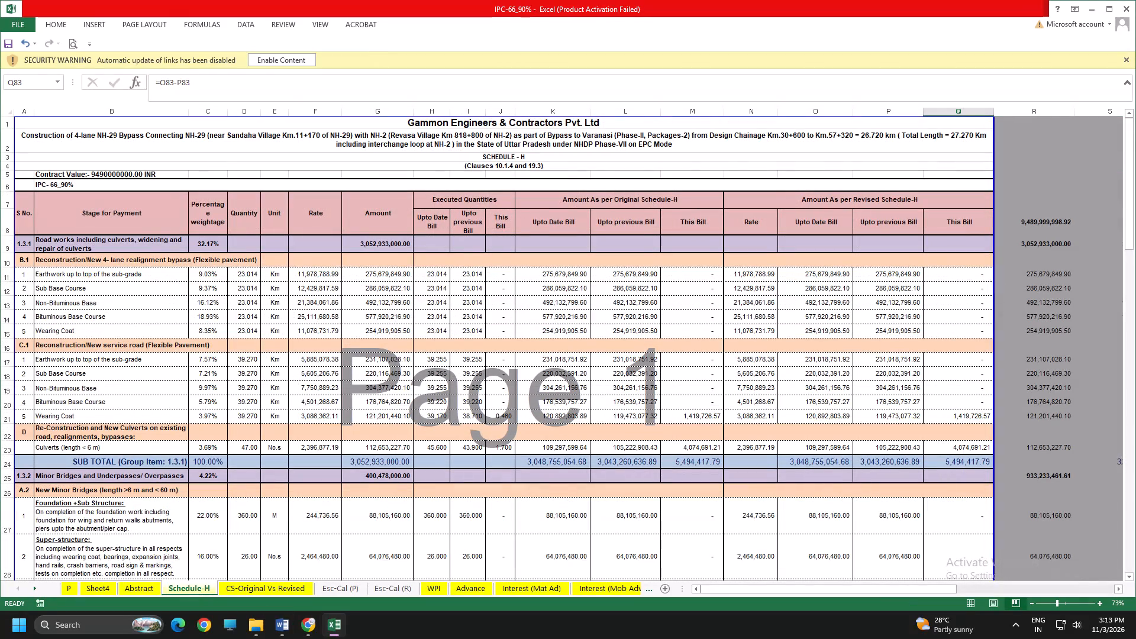
{"action": "key", "text": "ctrl+p"}
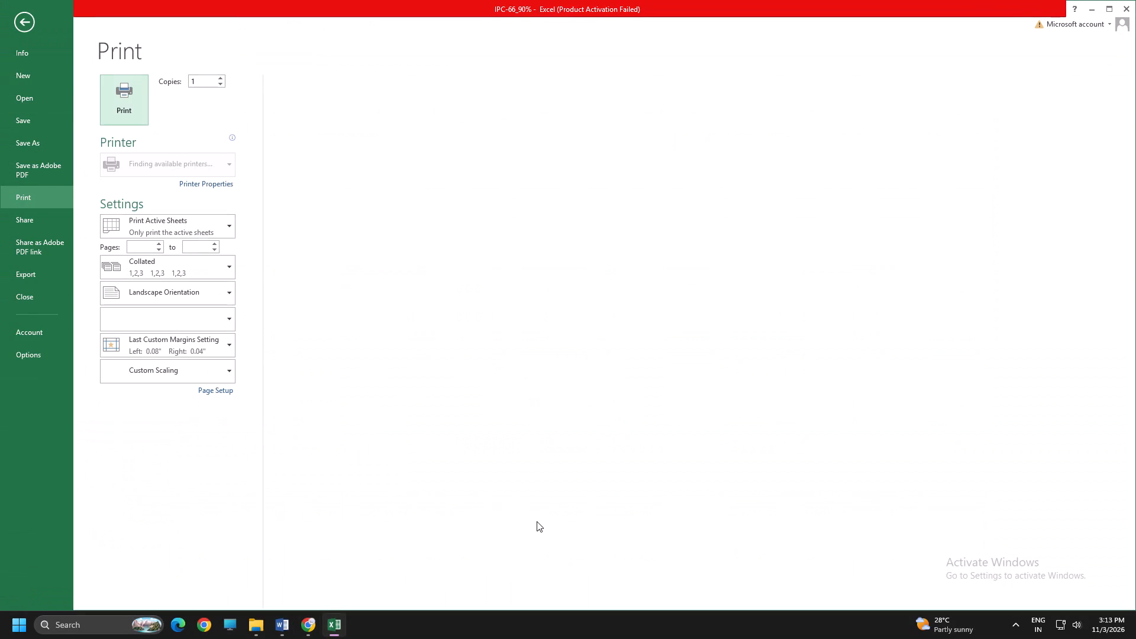
{"action": "left_click", "coordinate": [218, 390]}
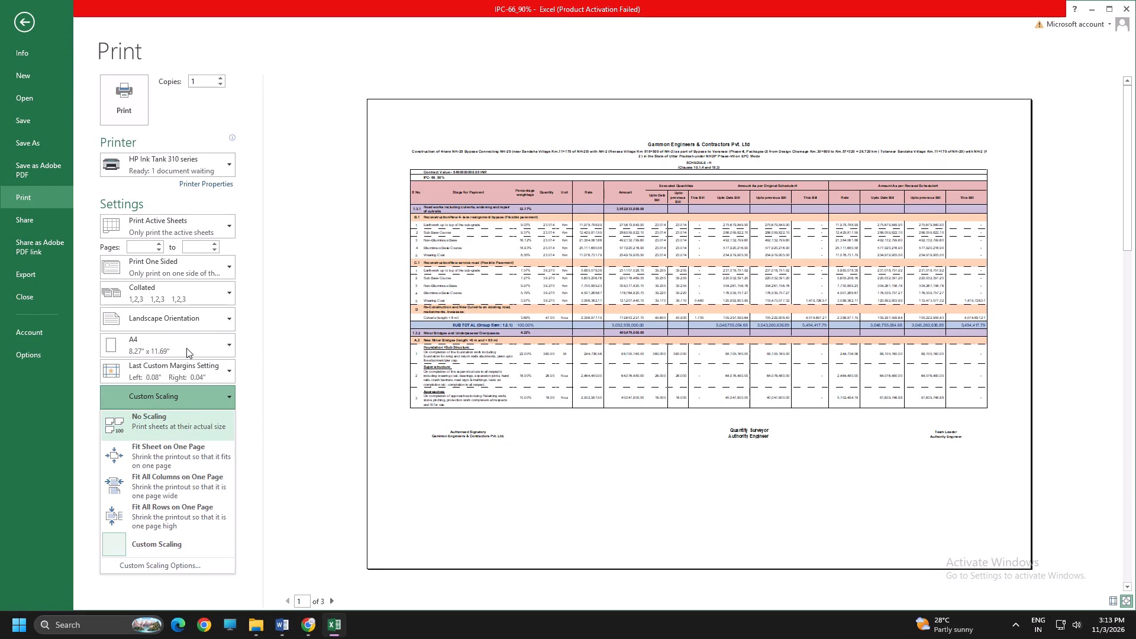
{"action": "left_click", "coordinate": [177, 565]}
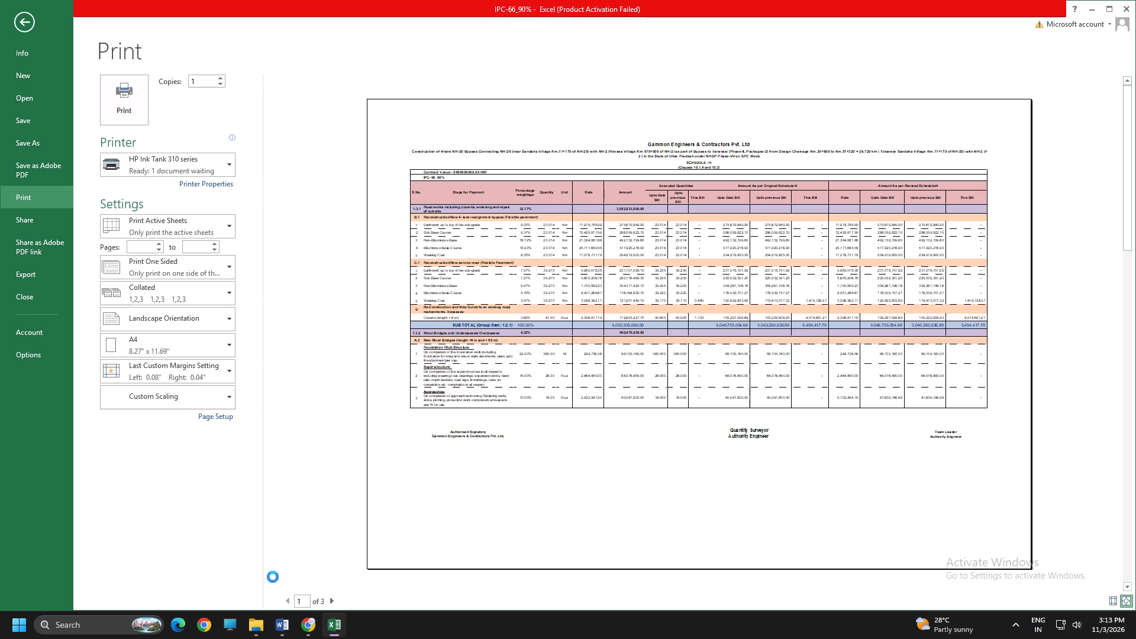
{"action": "left_click", "coordinate": [488, 195]}
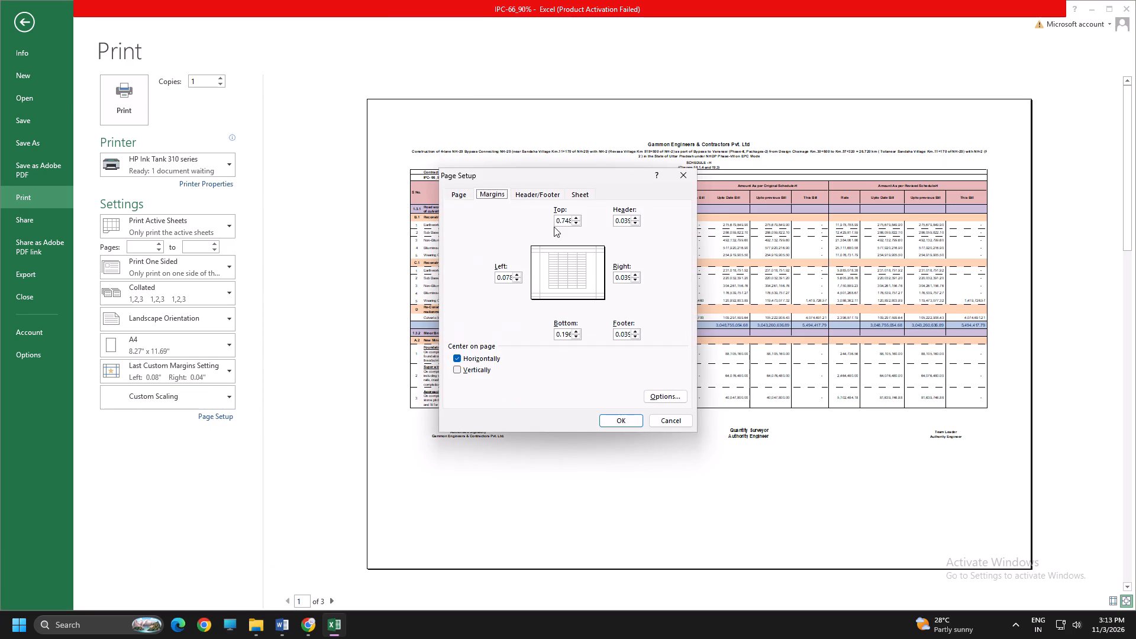
{"action": "double_click", "coordinate": [637, 279]}
{"action": "double_click", "coordinate": [638, 336]}
{"action": "triple_click", "coordinate": [635, 223]}
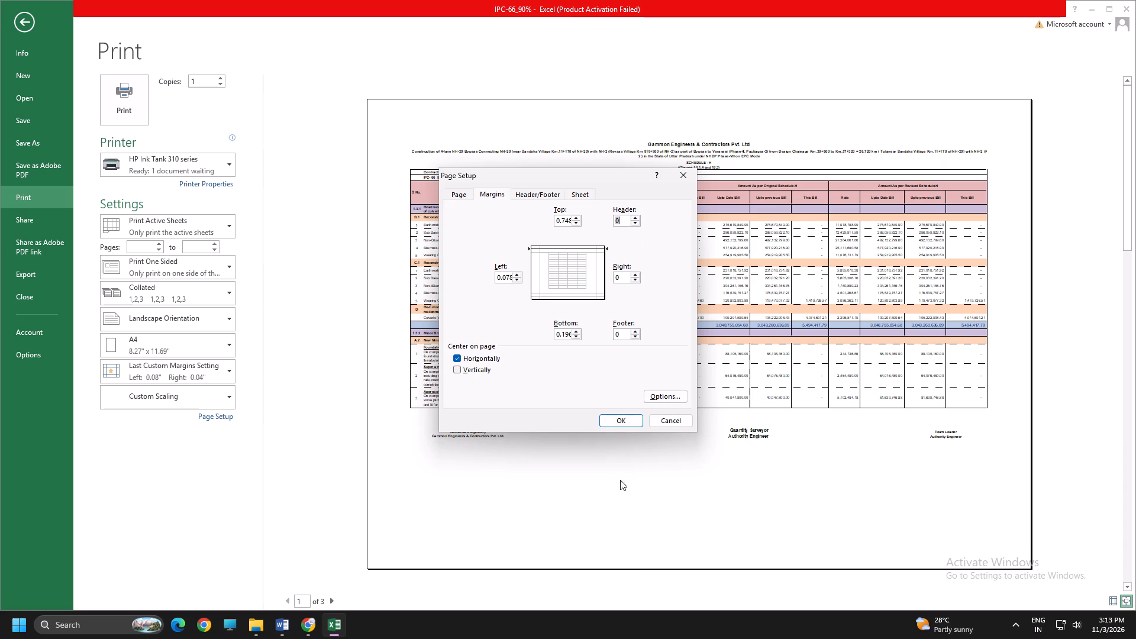
{"action": "left_click", "coordinate": [624, 422]}
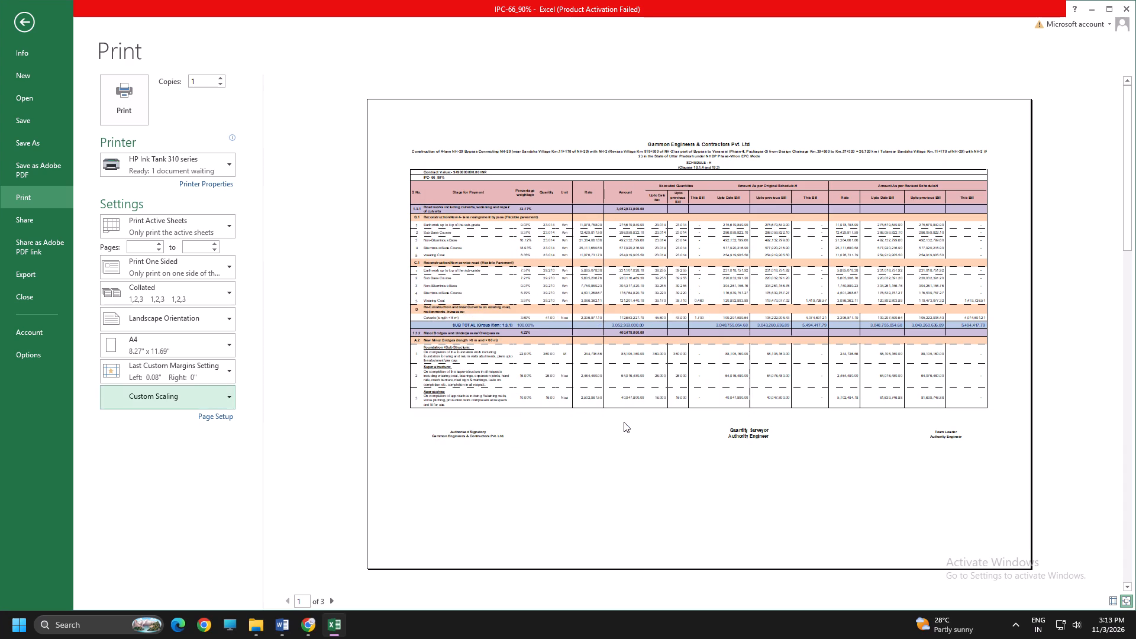
Set the Schedule-H print scaling to 45% of normal size.
{"action": "left_click", "coordinate": [223, 418]}
{"action": "left_click", "coordinate": [524, 259]}
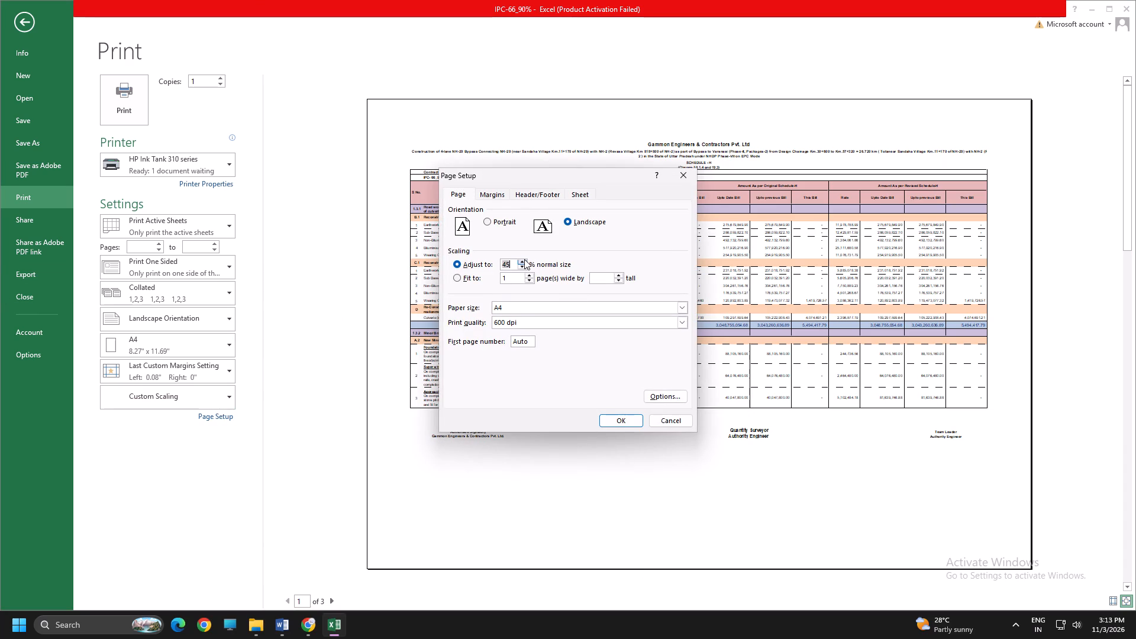
{"action": "left_click", "coordinate": [637, 422]}
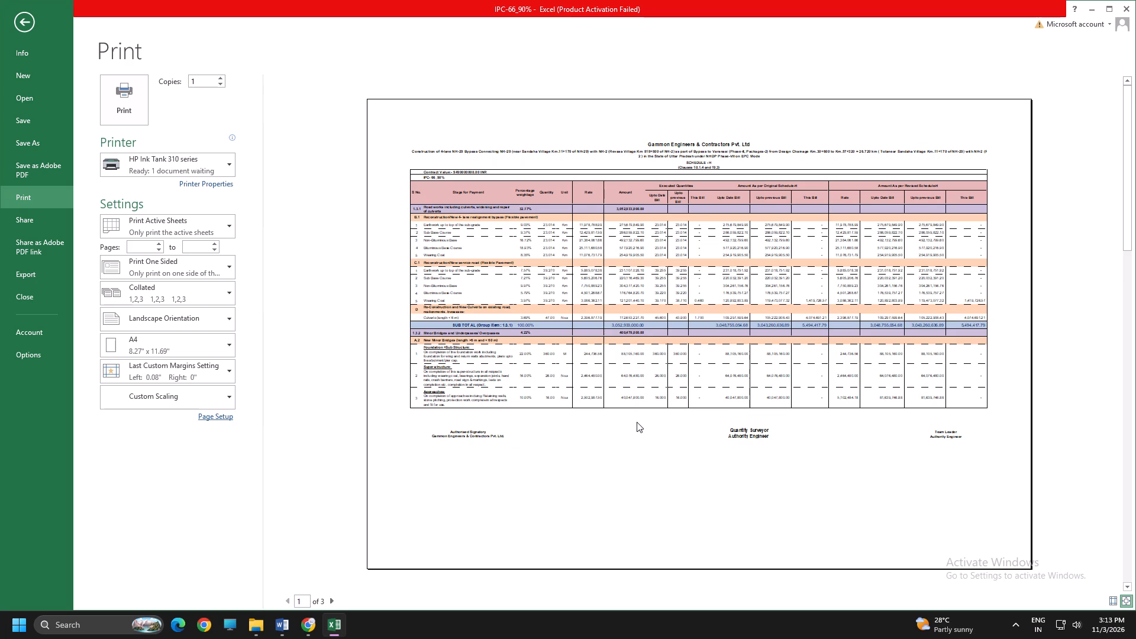
Check the Schedule-H pages in the print preview and print one copy on the HP Ink Tank 310 series.
{"action": "scroll", "coordinate": [707, 472], "scroll_direction": "up", "scroll_amount": 2}
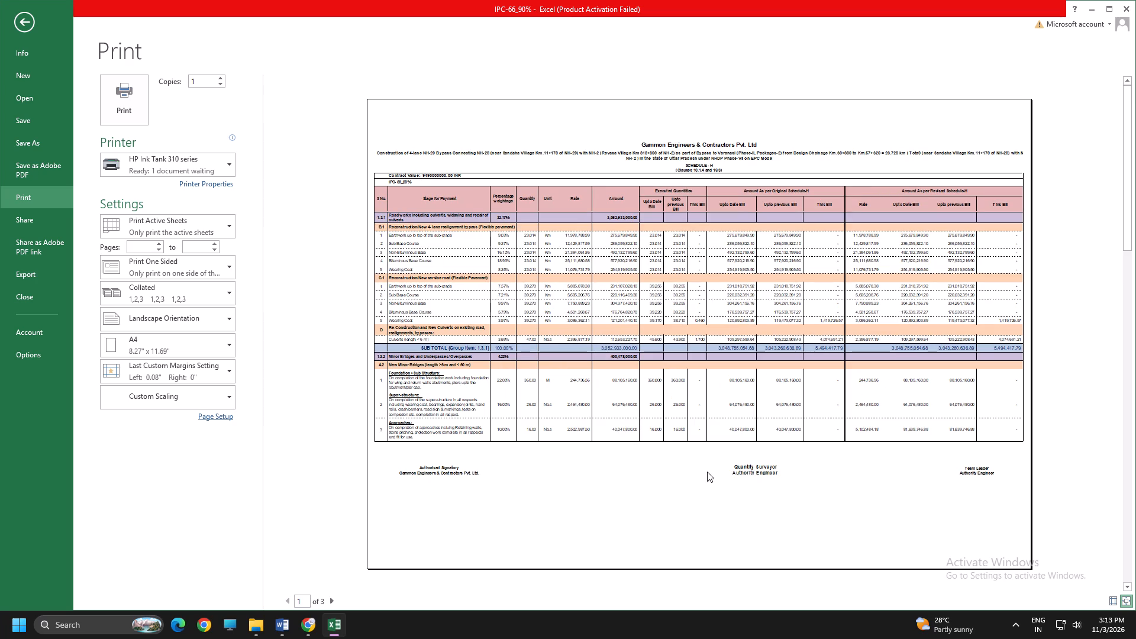
{"action": "scroll", "coordinate": [669, 488], "scroll_direction": "down", "scroll_amount": 2}
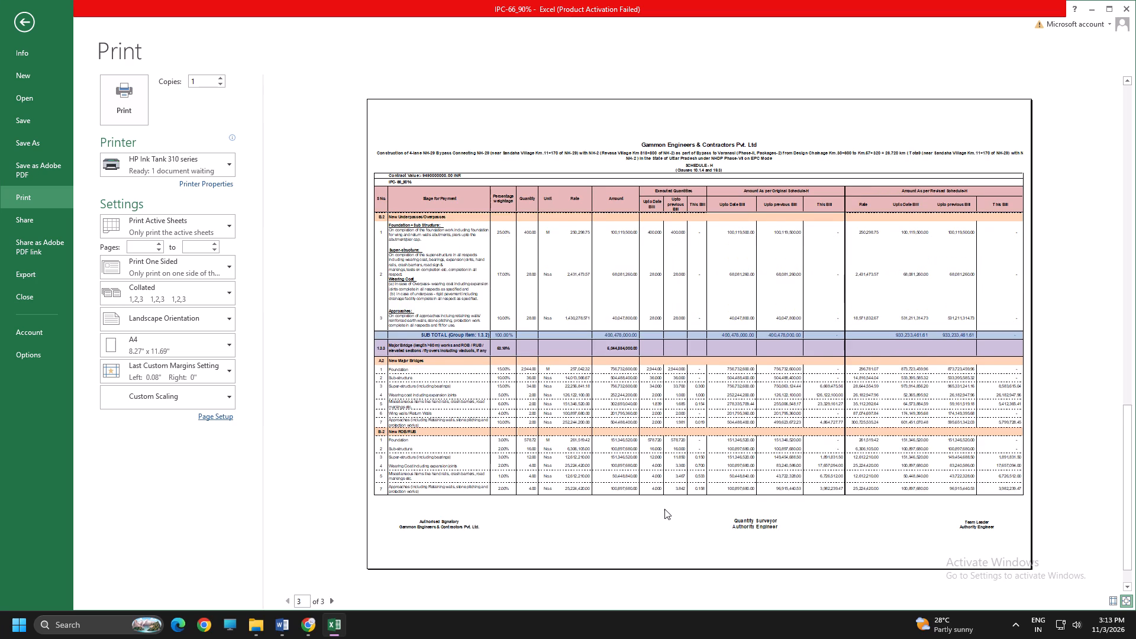
{"action": "scroll", "coordinate": [664, 509], "scroll_direction": "down", "scroll_amount": 5}
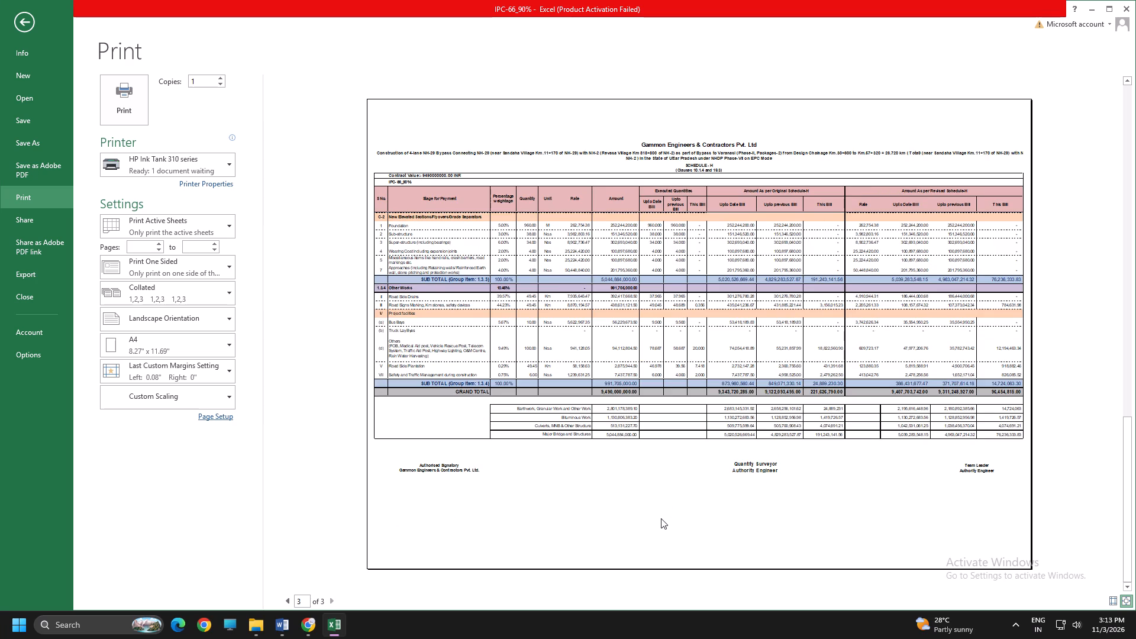
{"action": "scroll", "coordinate": [661, 518], "scroll_direction": "up", "scroll_amount": 15}
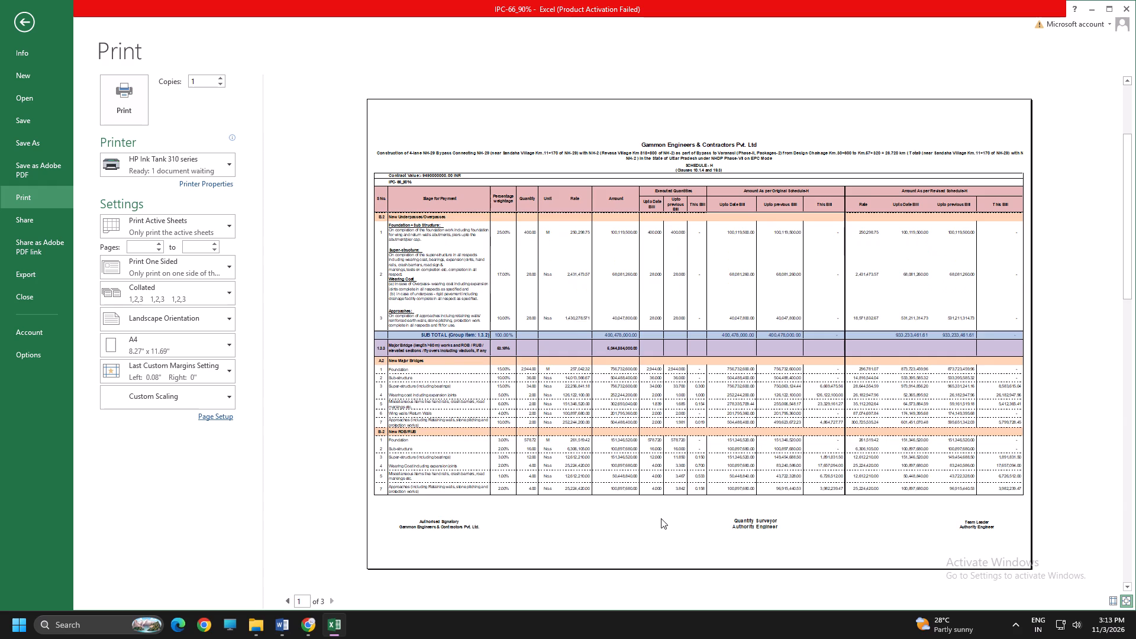
{"action": "left_click", "coordinate": [117, 111]}
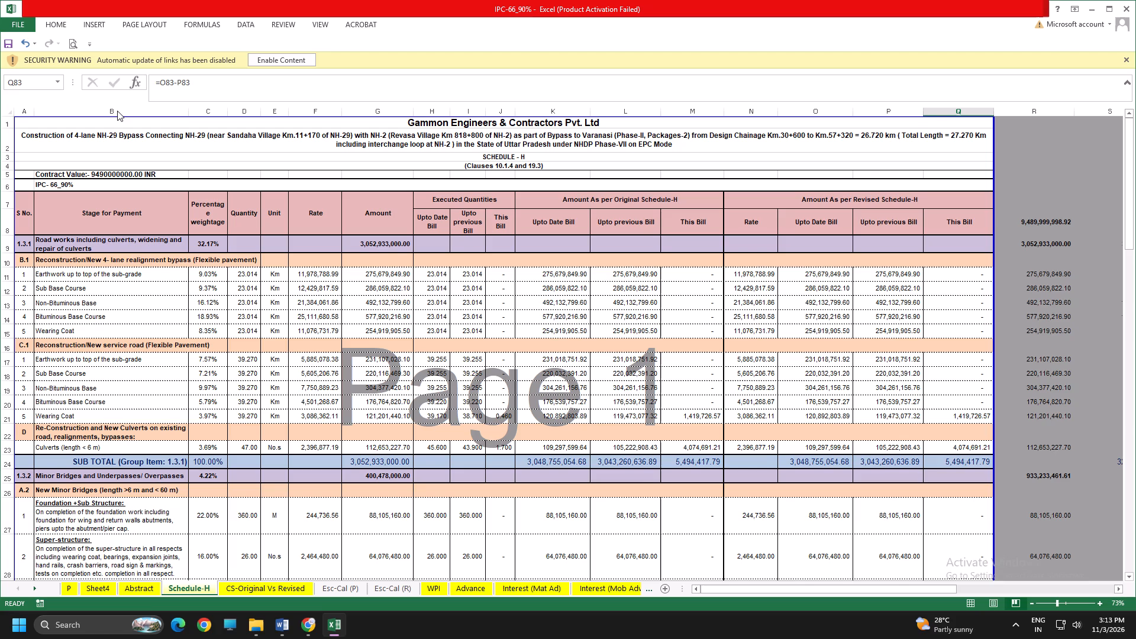
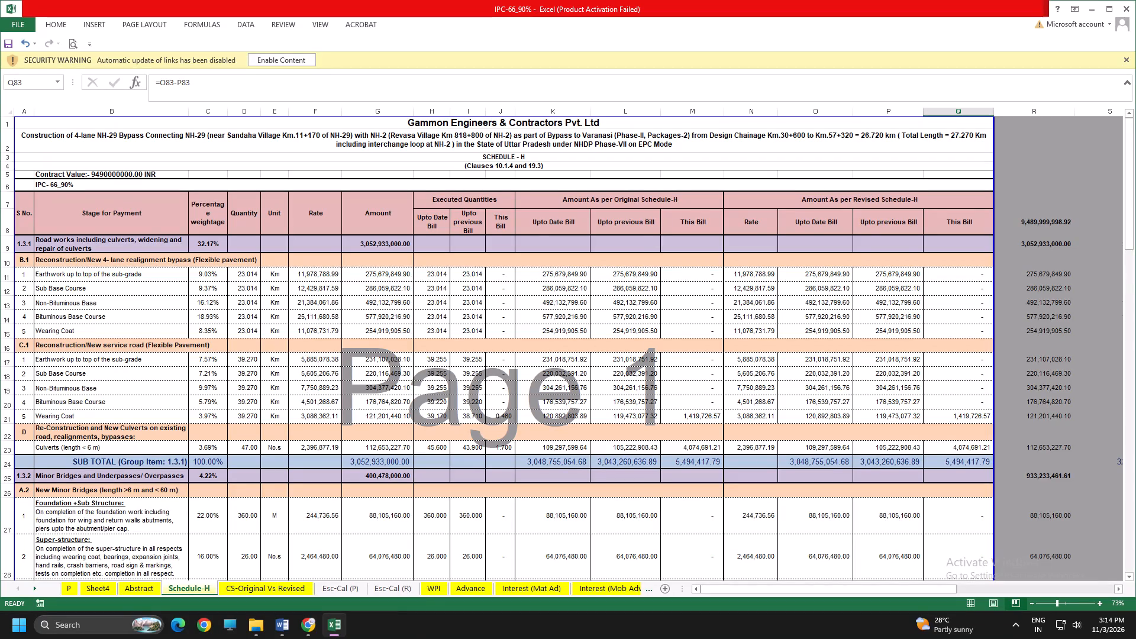
Print one copy of the WPI sheet on the HP Ink Tank 310 series.
{"action": "left_click", "coordinate": [426, 587]}
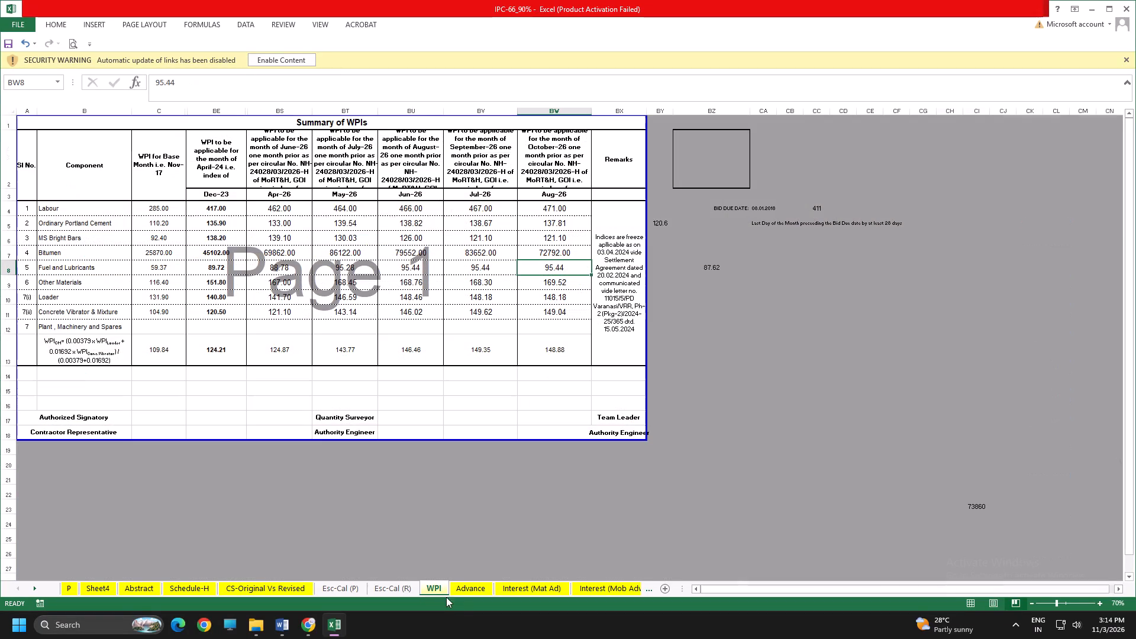
{"action": "key", "text": "ctrl+p"}
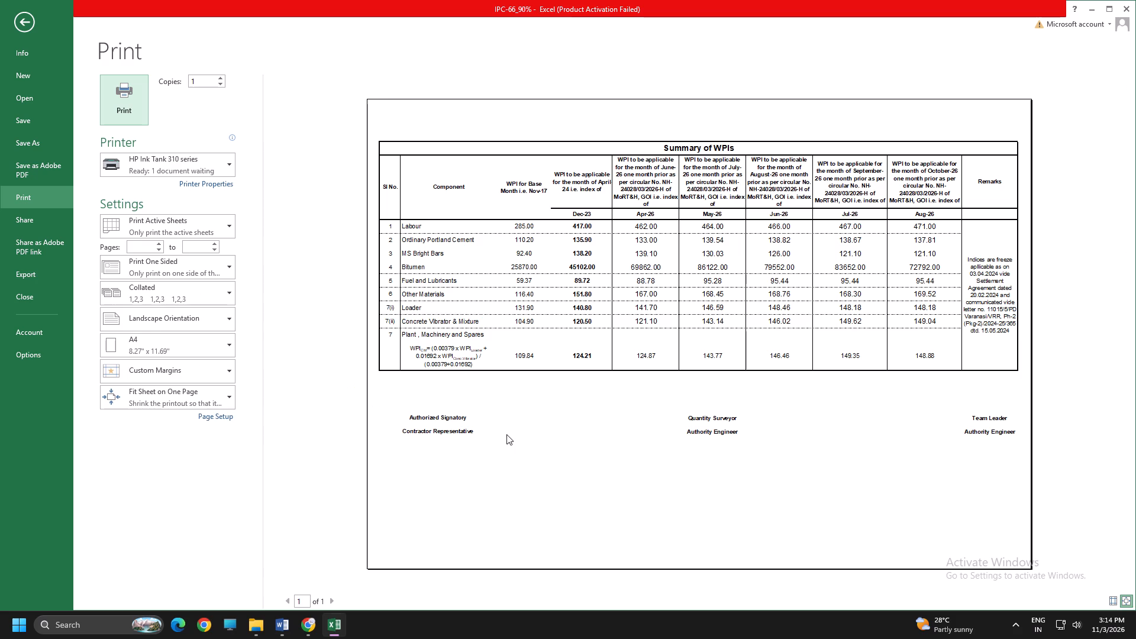
{"action": "left_click", "coordinate": [115, 92]}
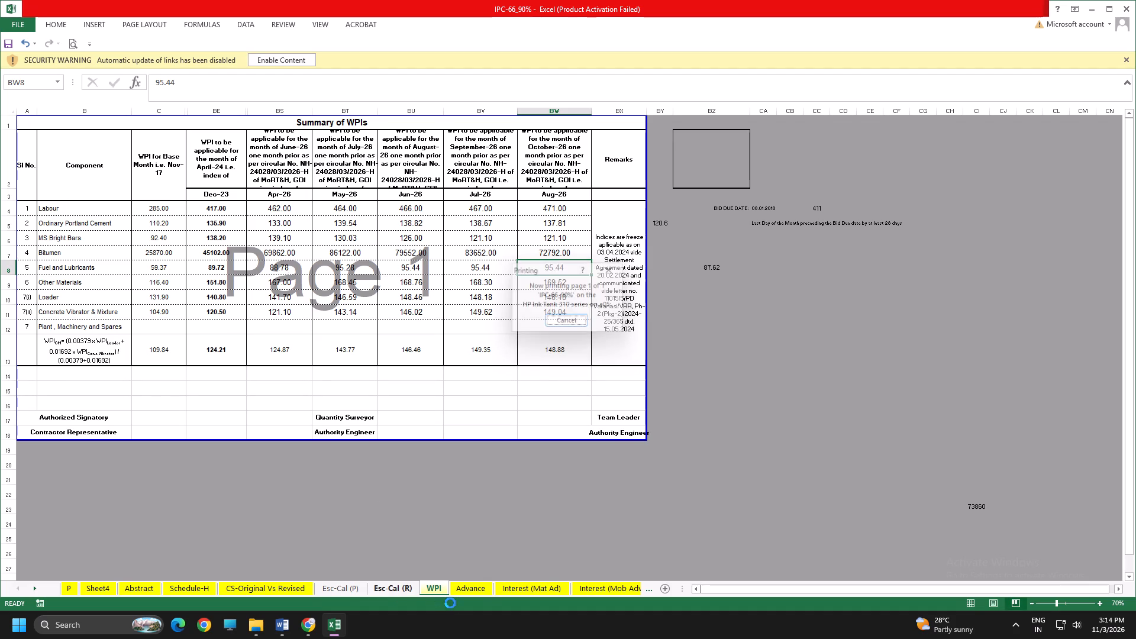
Print one copy of the Advance sheet on the HP Ink Tank 310 series.
{"action": "left_click", "coordinate": [466, 592]}
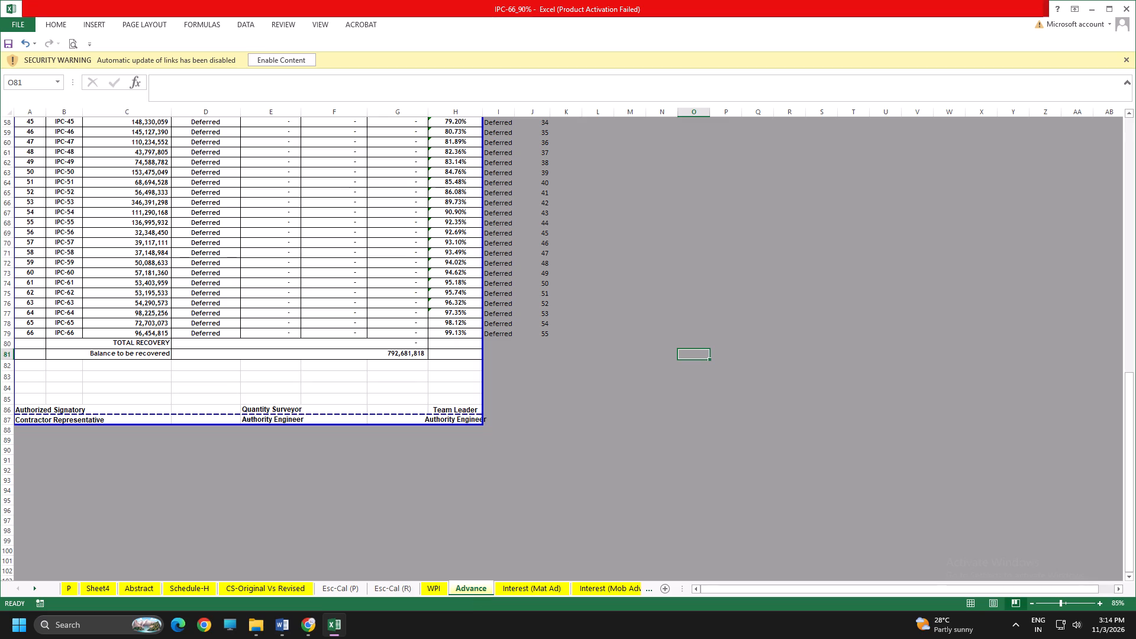
{"action": "left_click_drag", "start_coordinate": [371, 413], "coordinate": [367, 423]}
{"action": "left_click", "coordinate": [360, 396]}
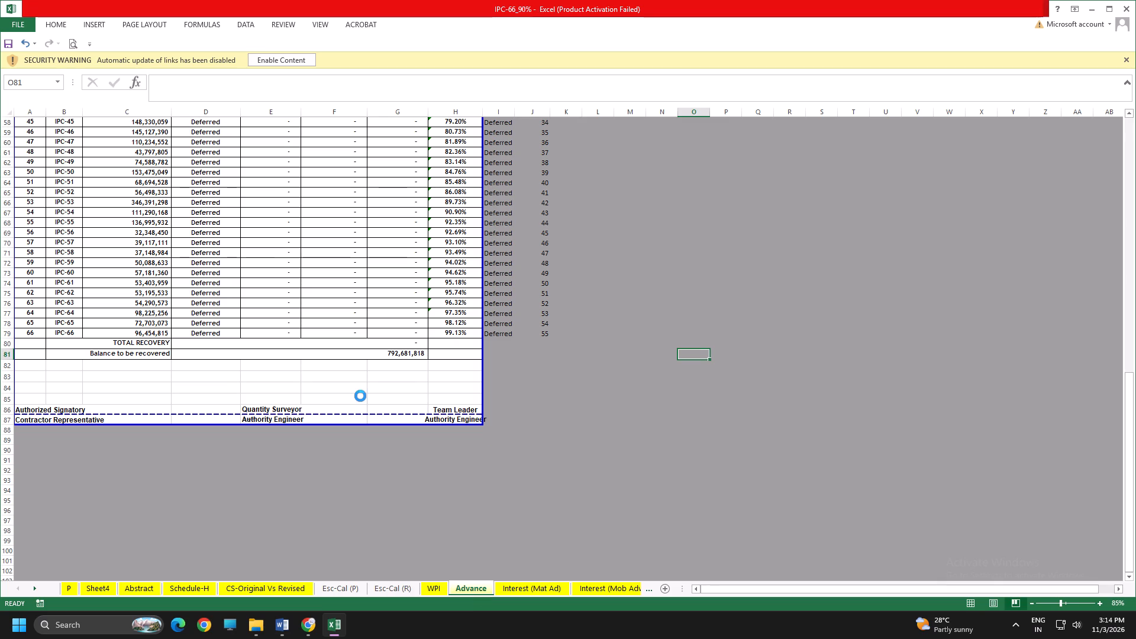
{"action": "key", "text": "ctrl+p"}
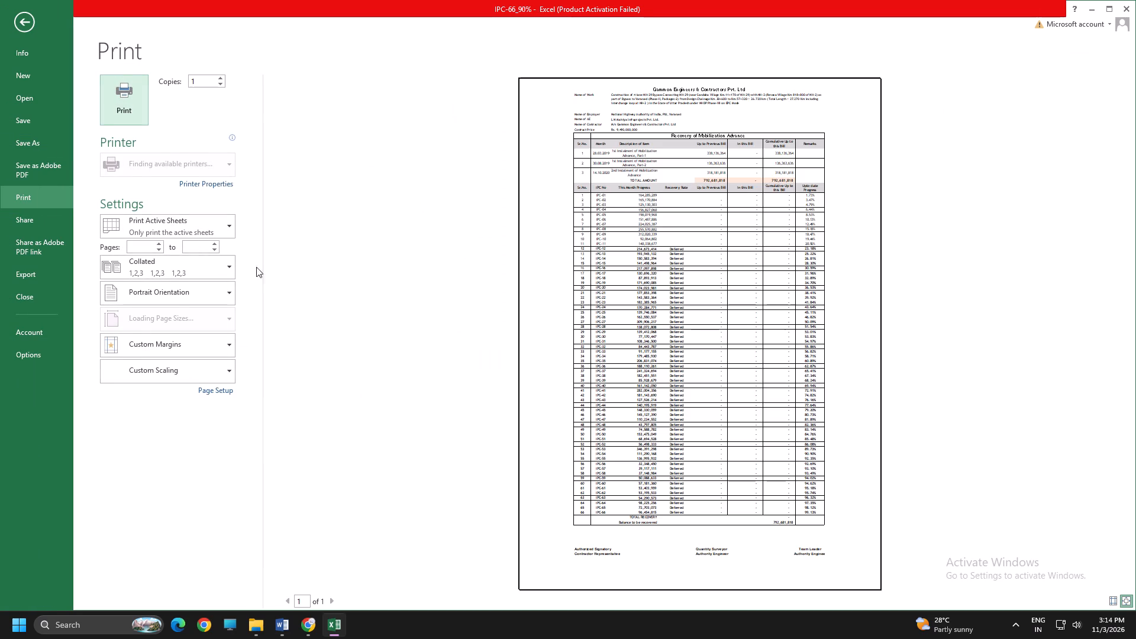
{"action": "left_click", "coordinate": [121, 98]}
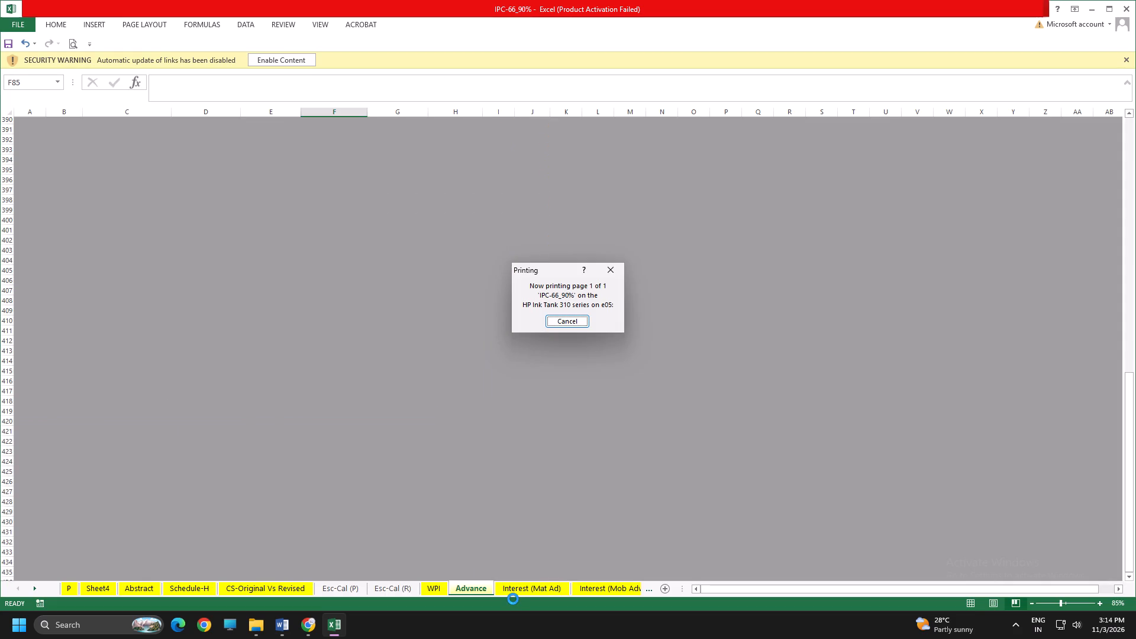
Print one copy of the Interest (Mat Ad) sheet on the HP Ink Tank 310 series.
{"action": "left_click", "coordinate": [514, 592]}
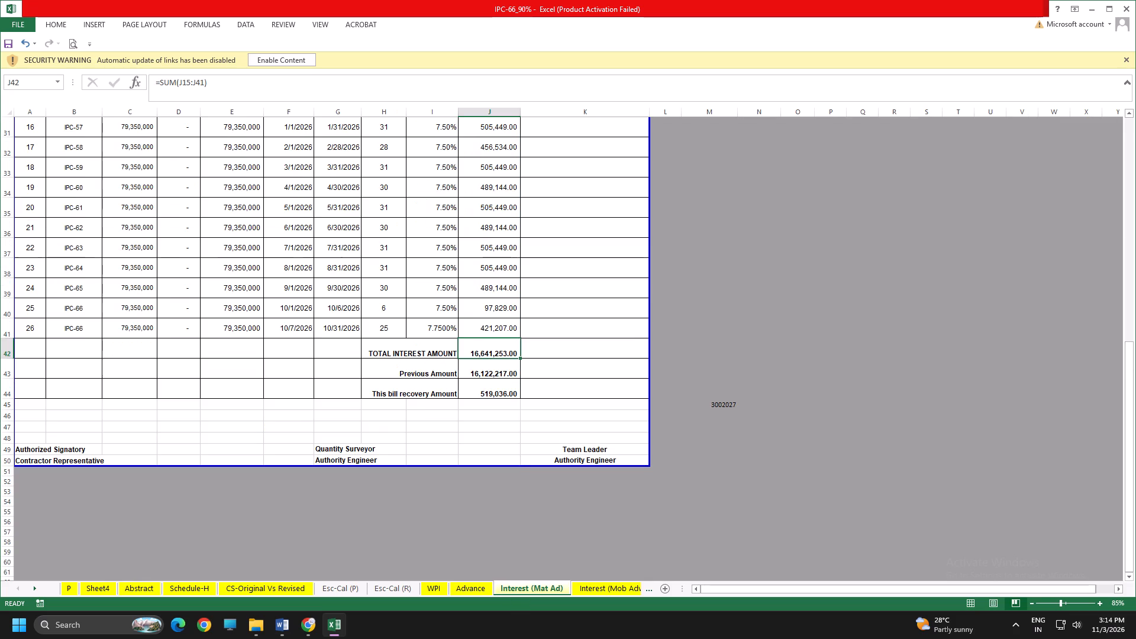
{"action": "key", "text": "ctrl+p"}
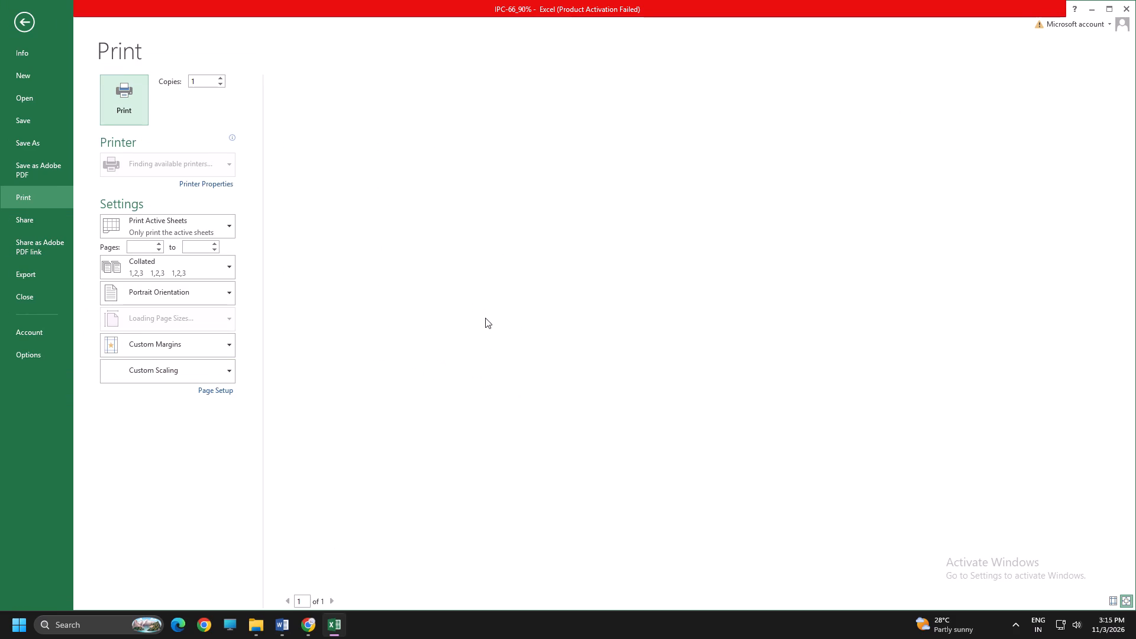
{"action": "scroll", "coordinate": [566, 335], "scroll_direction": "down", "scroll_amount": 2}
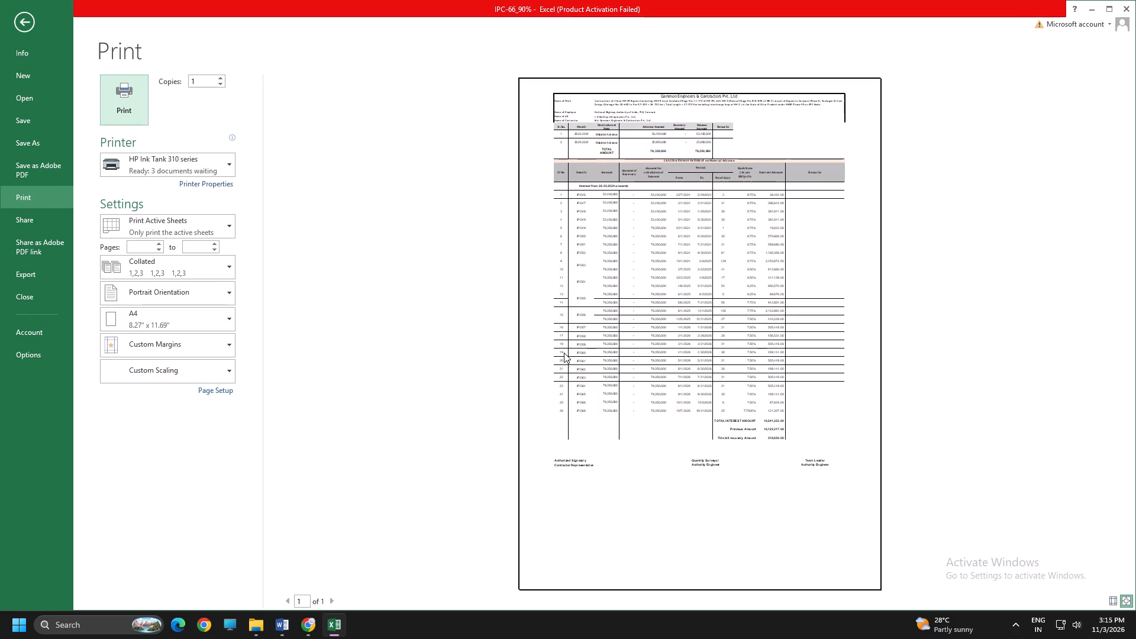
{"action": "left_click", "coordinate": [116, 109]}
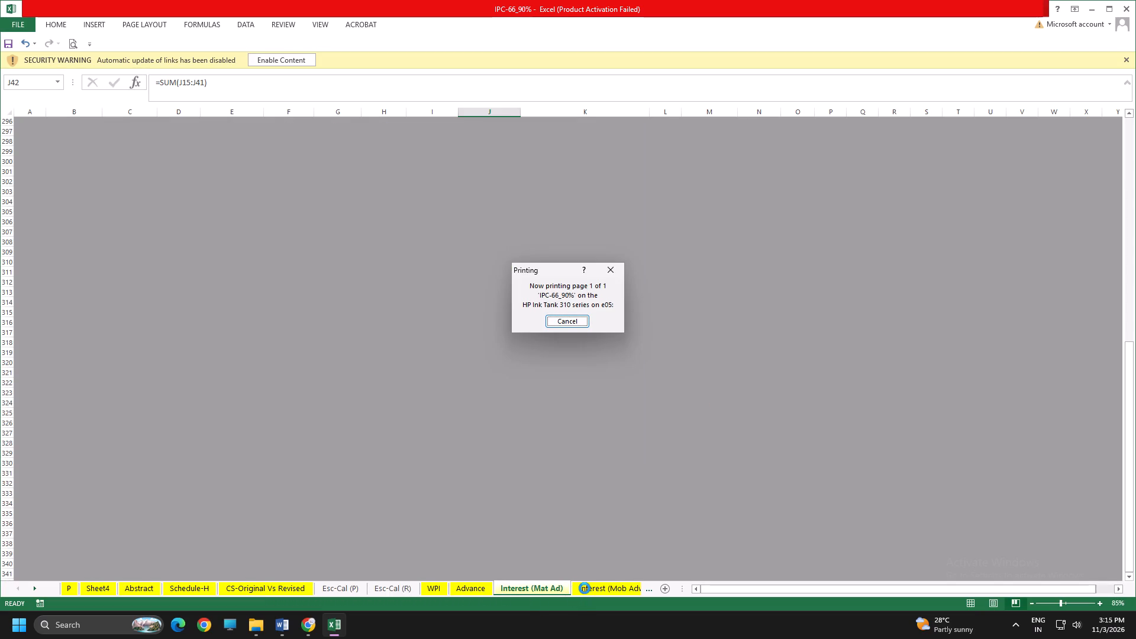
Check the Interest (Mob Adv) pages in the print preview and print one copy on the HP Ink Tank 310 series.
{"action": "left_click", "coordinate": [584, 586]}
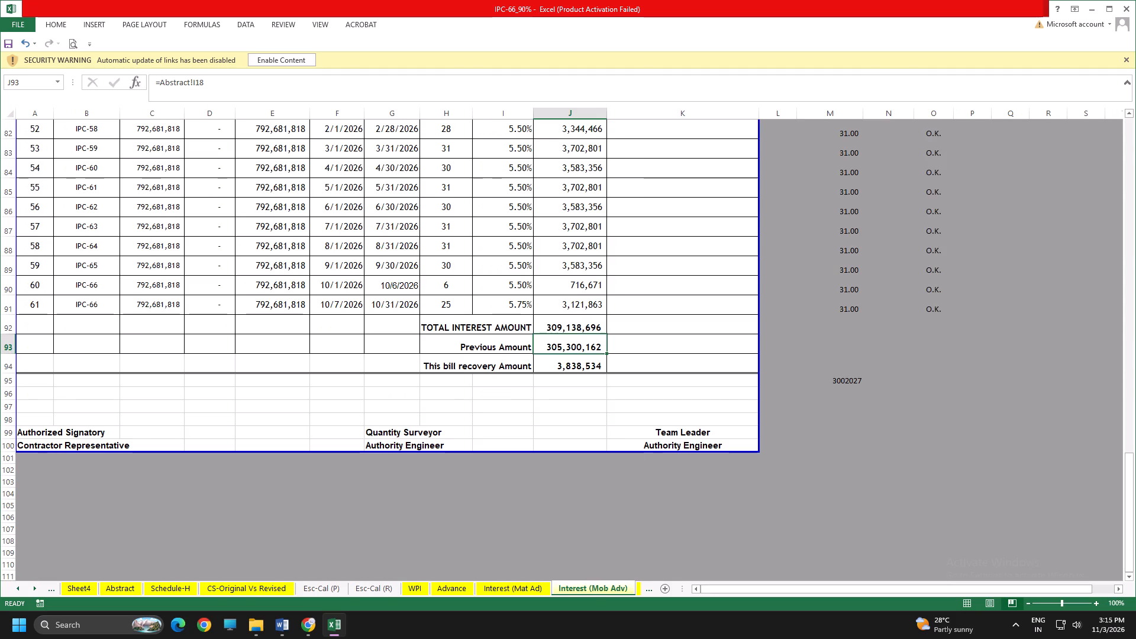
{"action": "key", "text": "ctrl+p"}
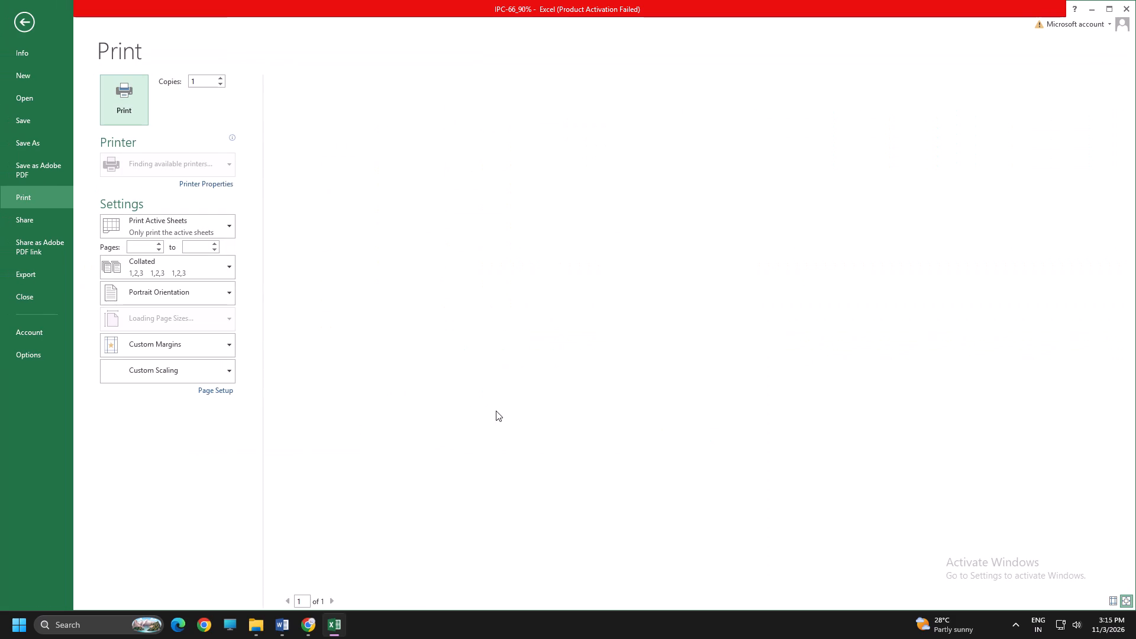
{"action": "scroll", "coordinate": [494, 422], "scroll_direction": "down", "scroll_amount": 3}
{"action": "scroll", "coordinate": [561, 421], "scroll_direction": "down", "scroll_amount": 2}
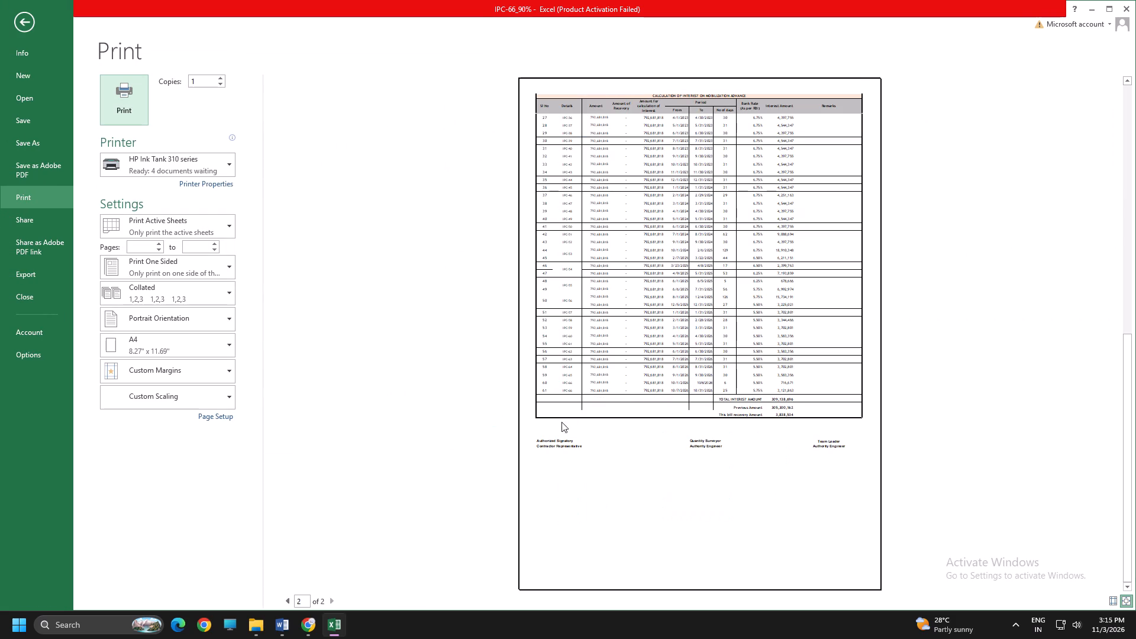
{"action": "left_click", "coordinate": [126, 105]}
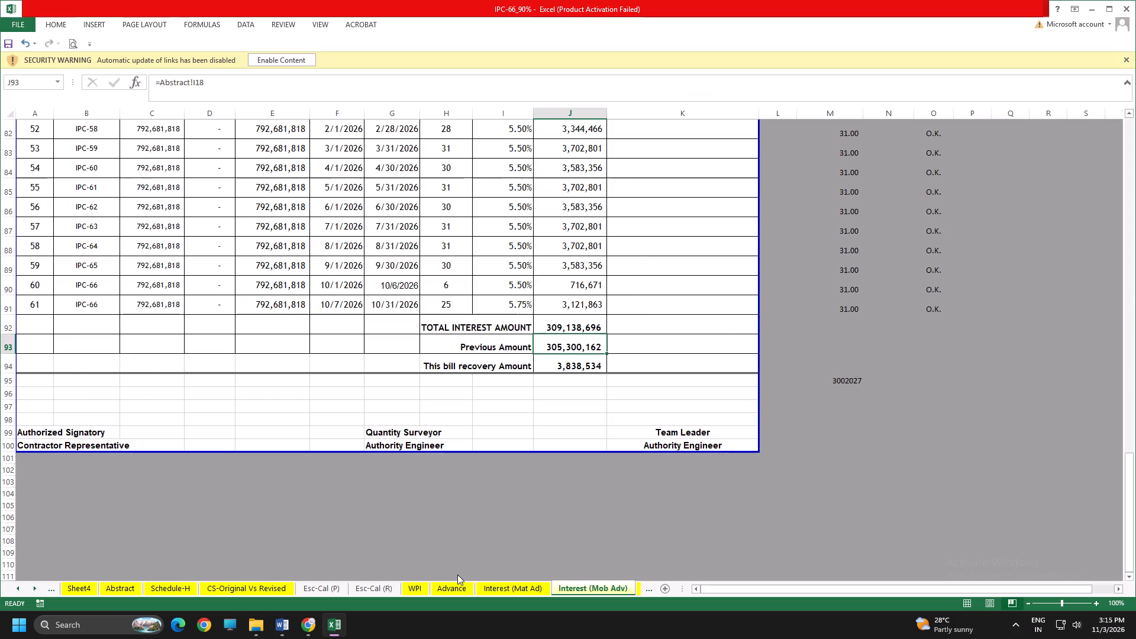
Print one copy of the Interest (Rev Sch-H) sheet on the HP Ink Tank 310 series.
{"action": "left_click", "coordinate": [35, 588]}
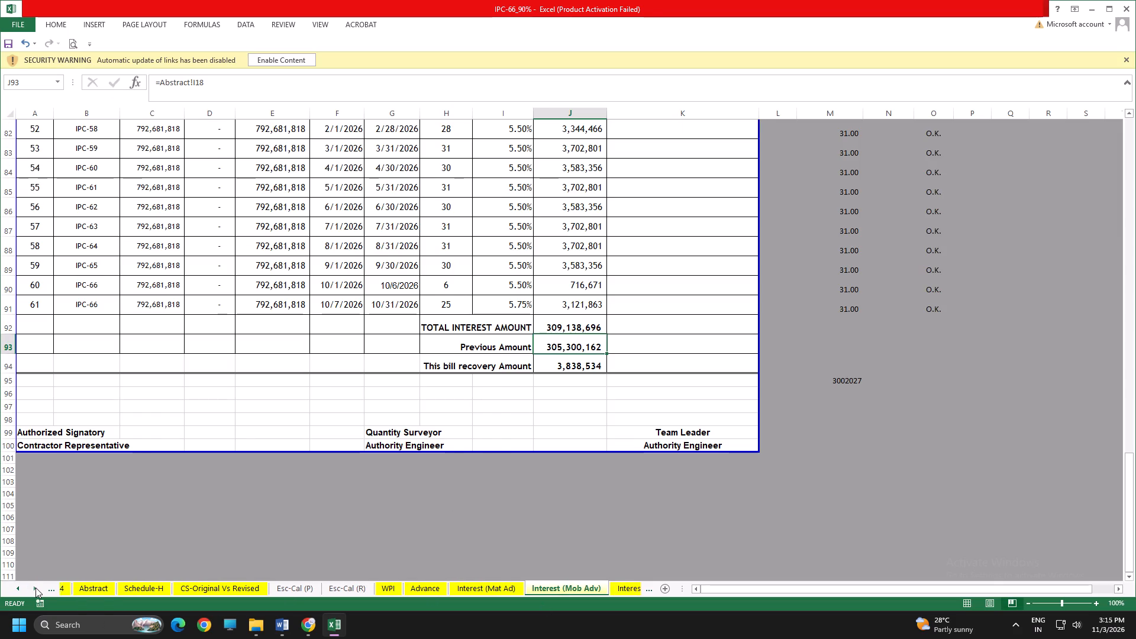
{"action": "left_click", "coordinate": [35, 588]}
{"action": "left_click", "coordinate": [583, 588]}
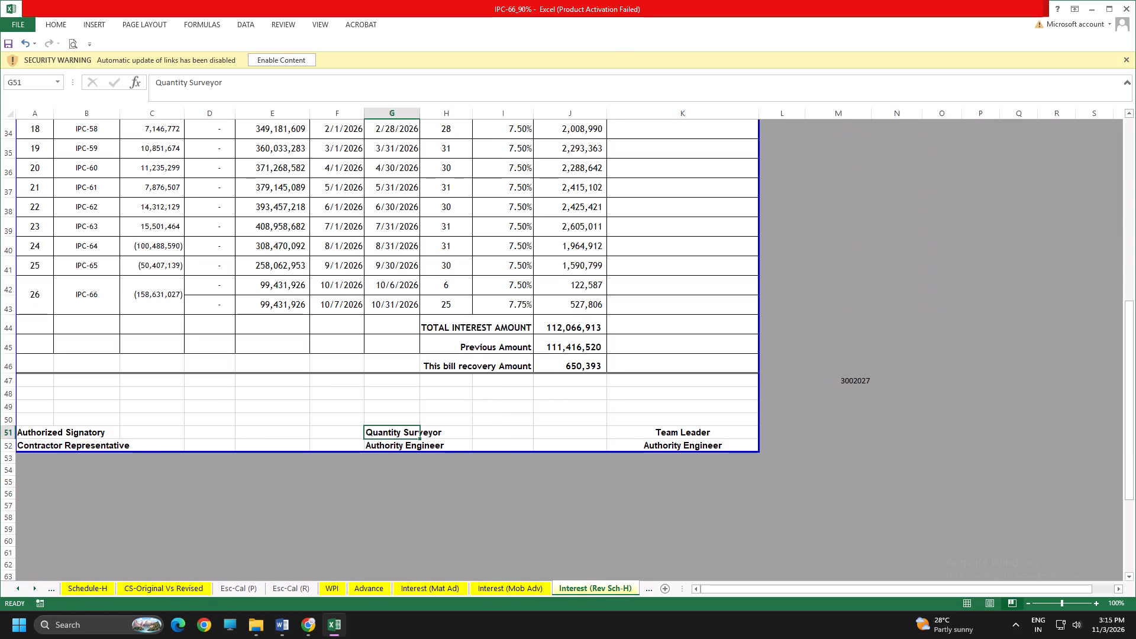
{"action": "key", "text": "ctrl+p"}
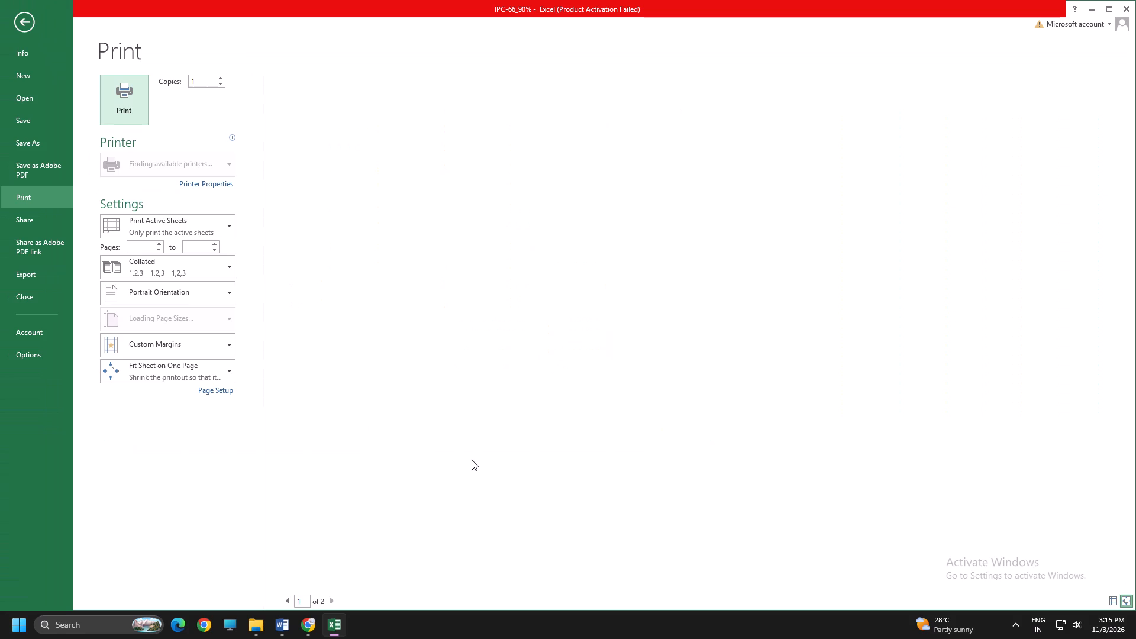
{"action": "left_click", "coordinate": [116, 112]}
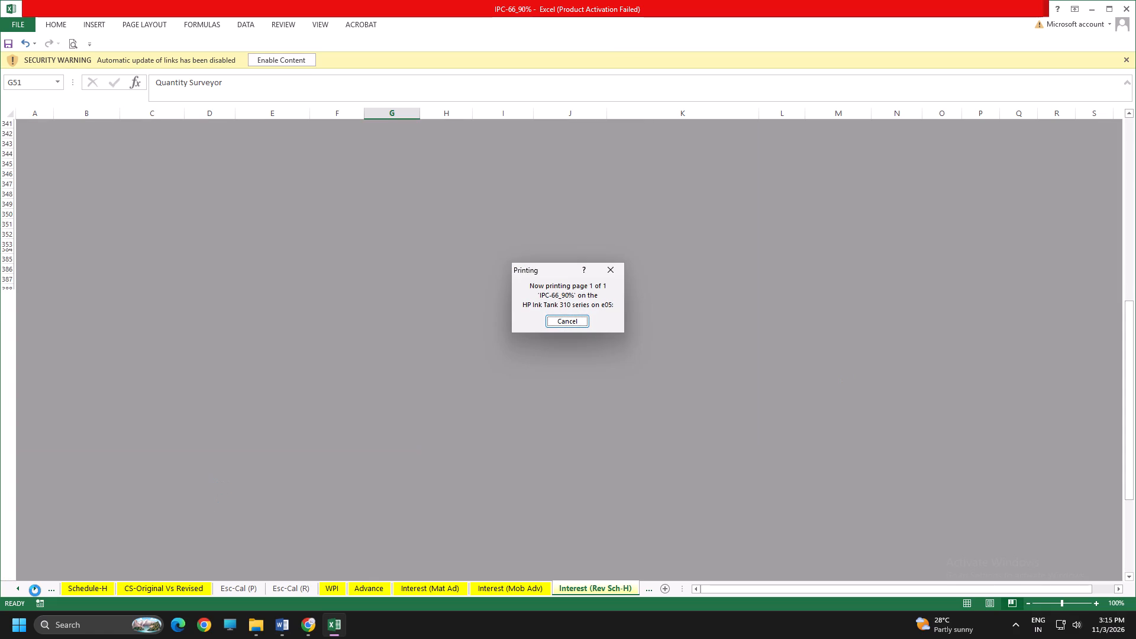
Filter the Reference column of the BC_SR measurement sheet to only the "-", SPS-66 and blank entries.
{"action": "triple_click", "coordinate": [34, 590]}
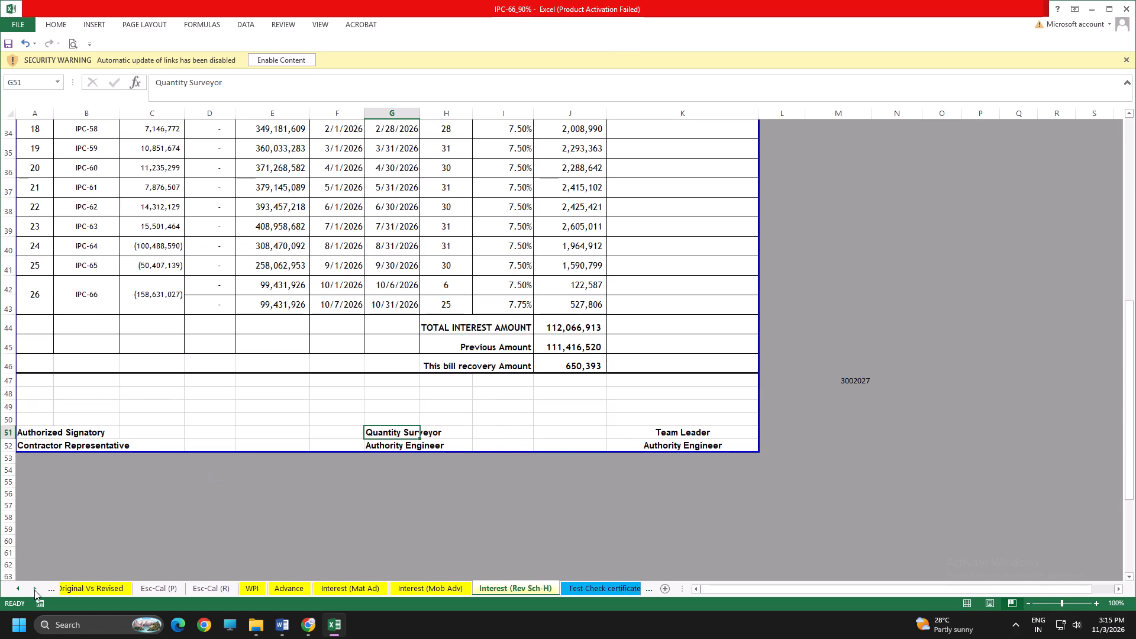
{"action": "left_click", "coordinate": [34, 590]}
{"action": "left_click", "coordinate": [34, 590]}
{"action": "triple_click", "coordinate": [34, 590]}
{"action": "triple_click", "coordinate": [34, 590]}
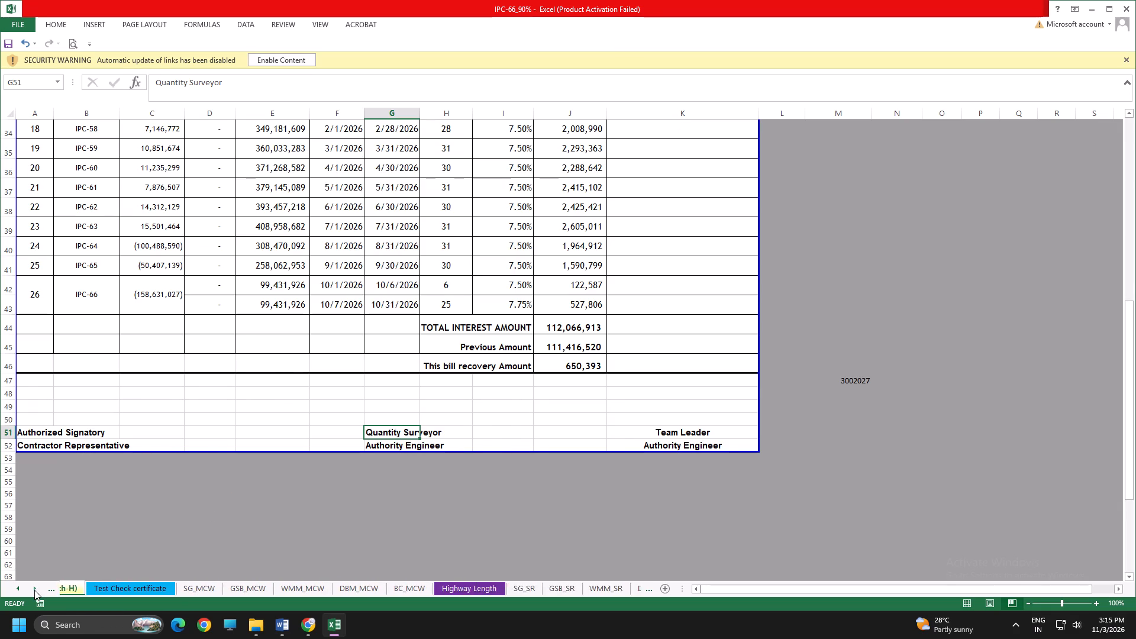
{"action": "left_click", "coordinate": [34, 590]}
{"action": "left_click", "coordinate": [468, 590]}
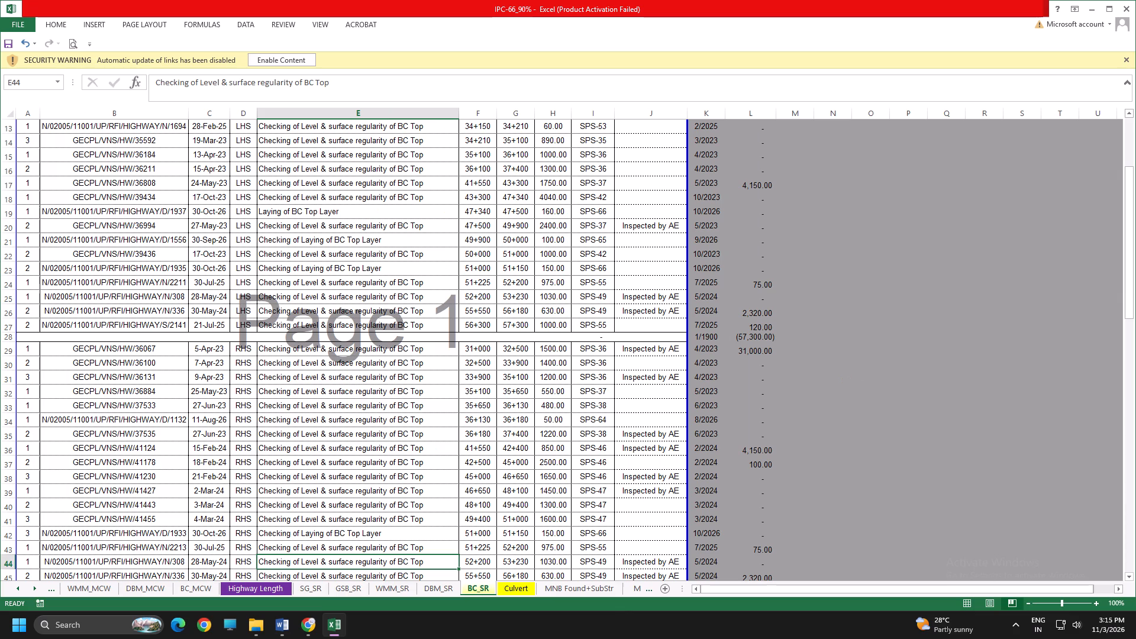
{"action": "scroll", "coordinate": [463, 520], "scroll_direction": "down", "scroll_amount": 6}
{"action": "scroll", "coordinate": [463, 518], "scroll_direction": "up", "scroll_amount": 15}
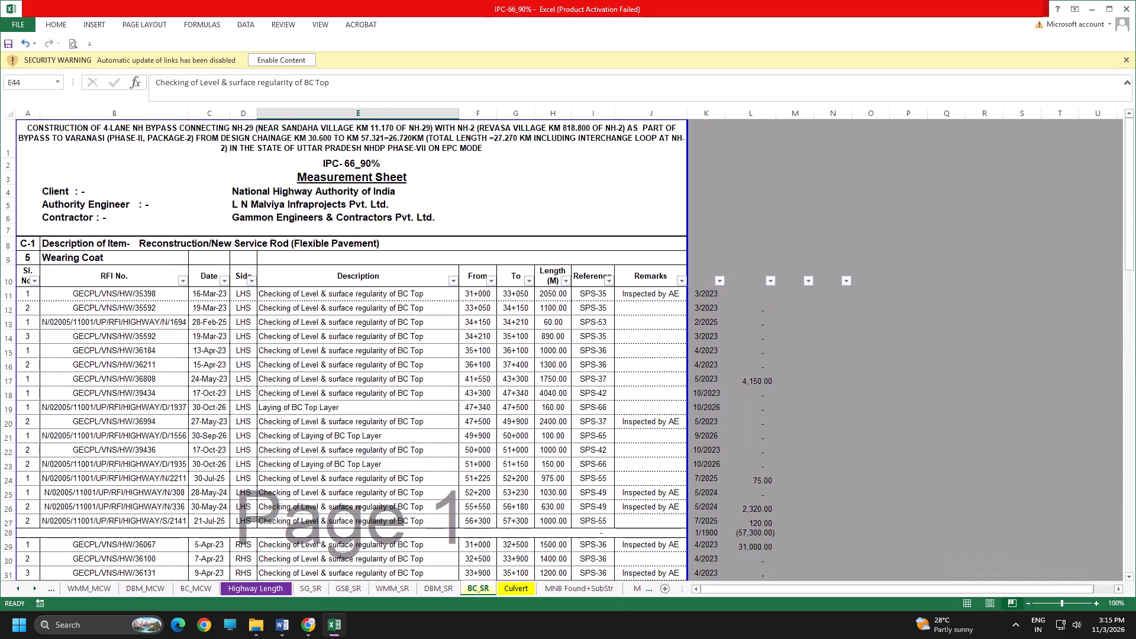
{"action": "left_click", "coordinate": [609, 276]}
{"action": "left_click", "coordinate": [512, 394]}
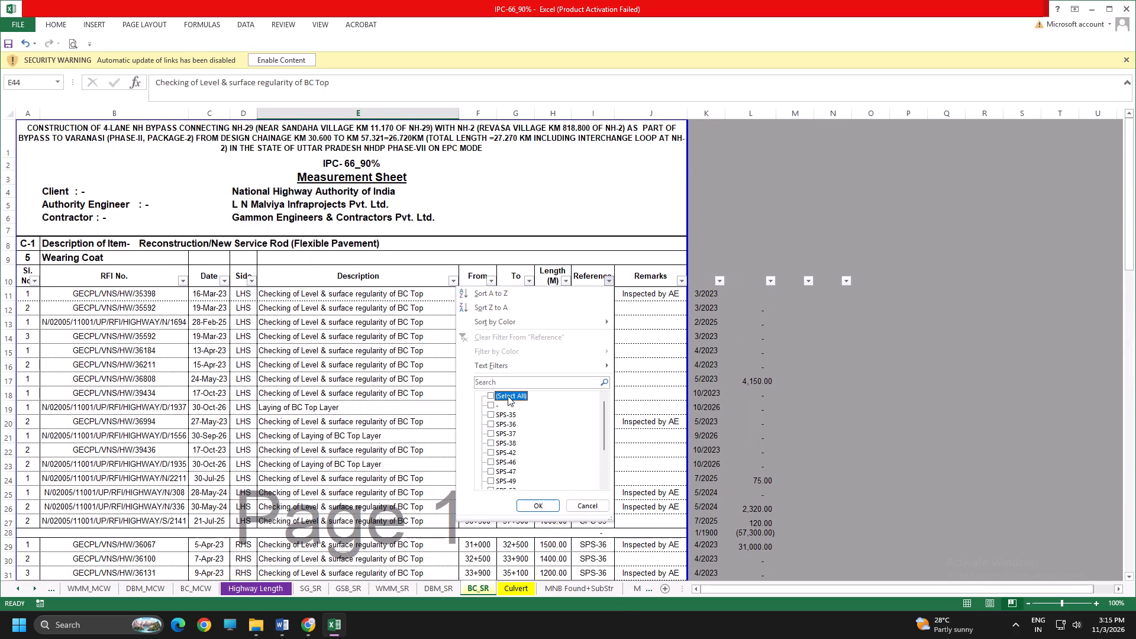
{"action": "left_click", "coordinate": [490, 409]}
{"action": "scroll", "coordinate": [504, 441], "scroll_direction": "down", "scroll_amount": 7}
{"action": "left_click", "coordinate": [496, 474]}
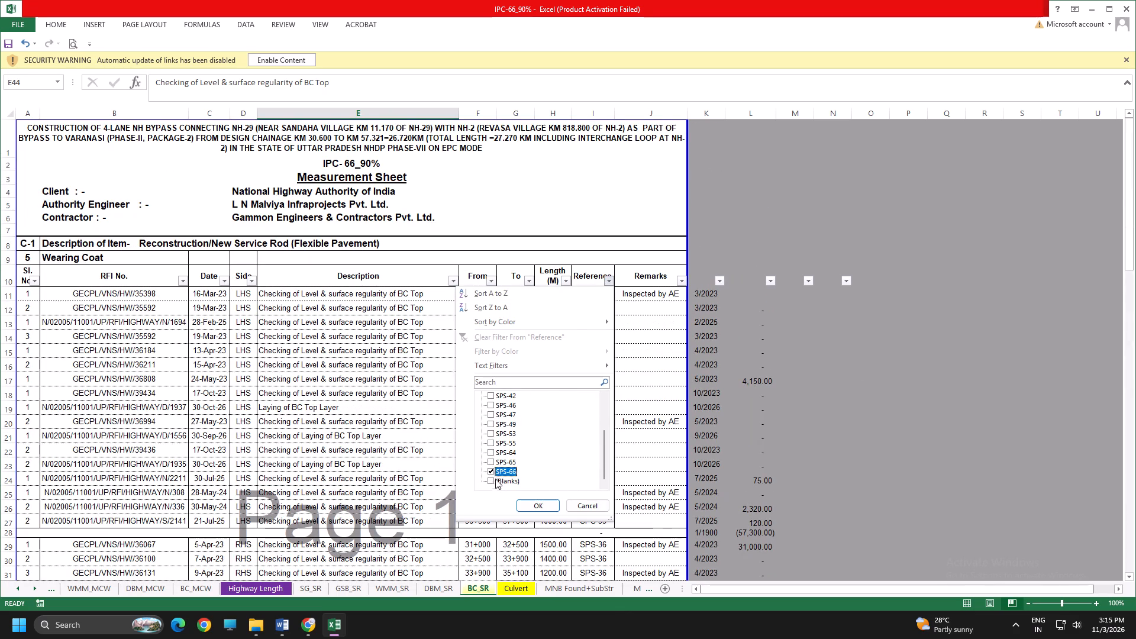
{"action": "left_click", "coordinate": [496, 483]}
{"action": "left_click", "coordinate": [539, 510]}
Check the filtered BC_SR measurement sheet down to its signature block and print one copy.
{"action": "scroll", "coordinate": [527, 459], "scroll_direction": "down", "scroll_amount": 2}
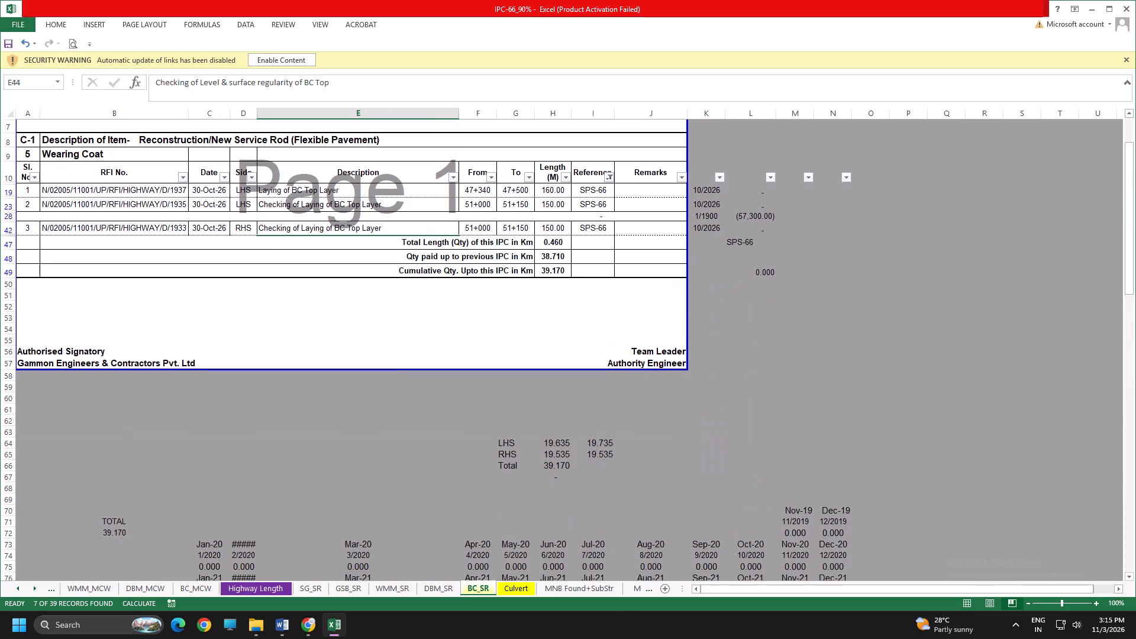
{"action": "left_click", "coordinate": [107, 246]}
{"action": "left_click", "coordinate": [169, 298]}
{"action": "left_click", "coordinate": [256, 337]}
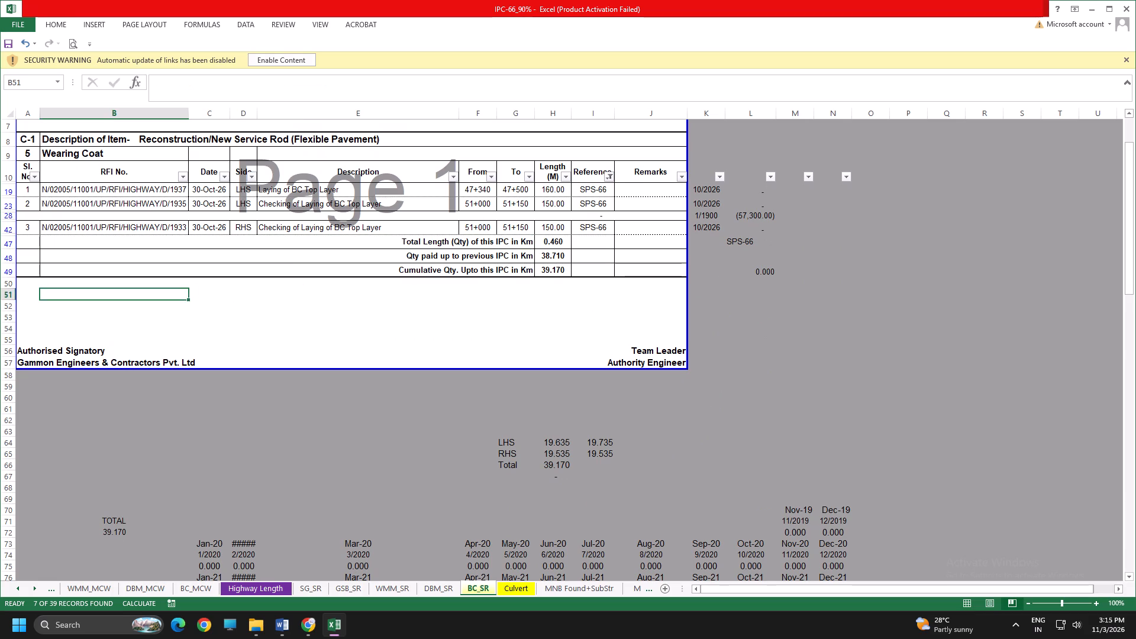
{"action": "scroll", "coordinate": [88, 315], "scroll_direction": "down", "scroll_amount": 1}
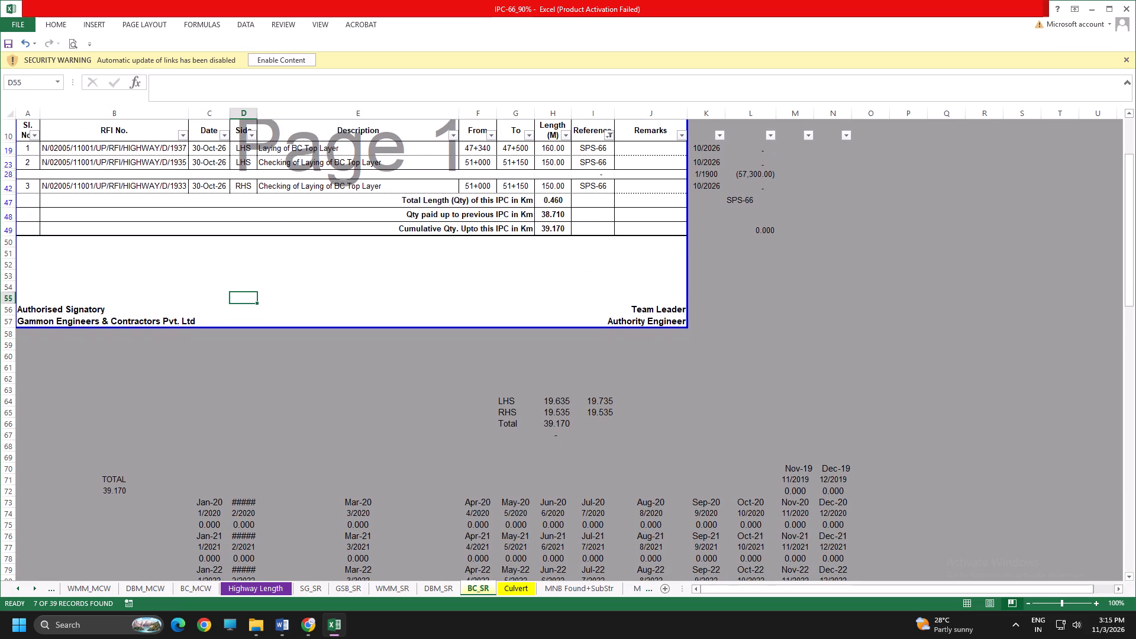
{"action": "key", "text": "ctrl+p"}
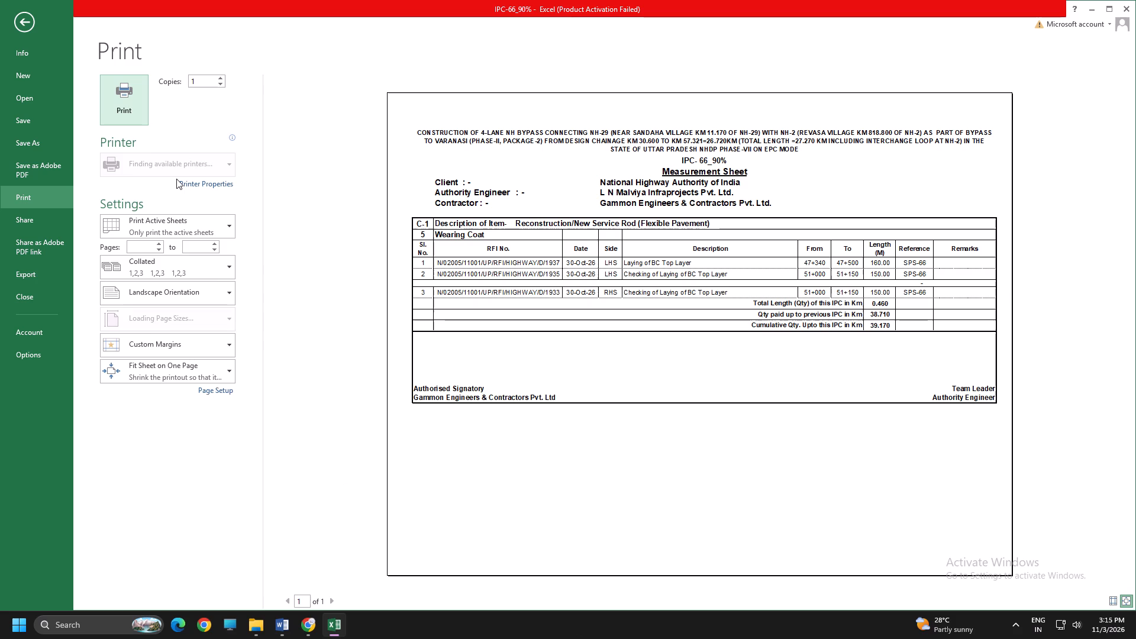
{"action": "left_click", "coordinate": [133, 95]}
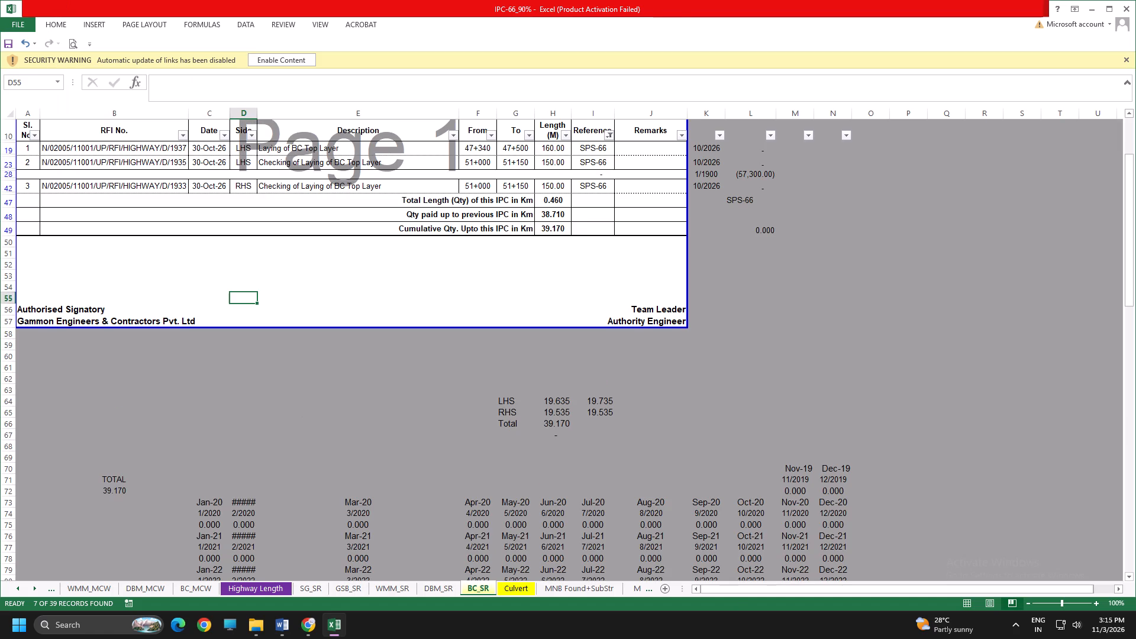
Filter the Reference column of the Culvert measurement sheet to only the "-", Nos., SPS-66 and blank entries.
{"action": "left_click", "coordinate": [518, 586]}
{"action": "scroll", "coordinate": [450, 454], "scroll_direction": "down", "scroll_amount": 1}
{"action": "scroll", "coordinate": [464, 451], "scroll_direction": "up", "scroll_amount": 6}
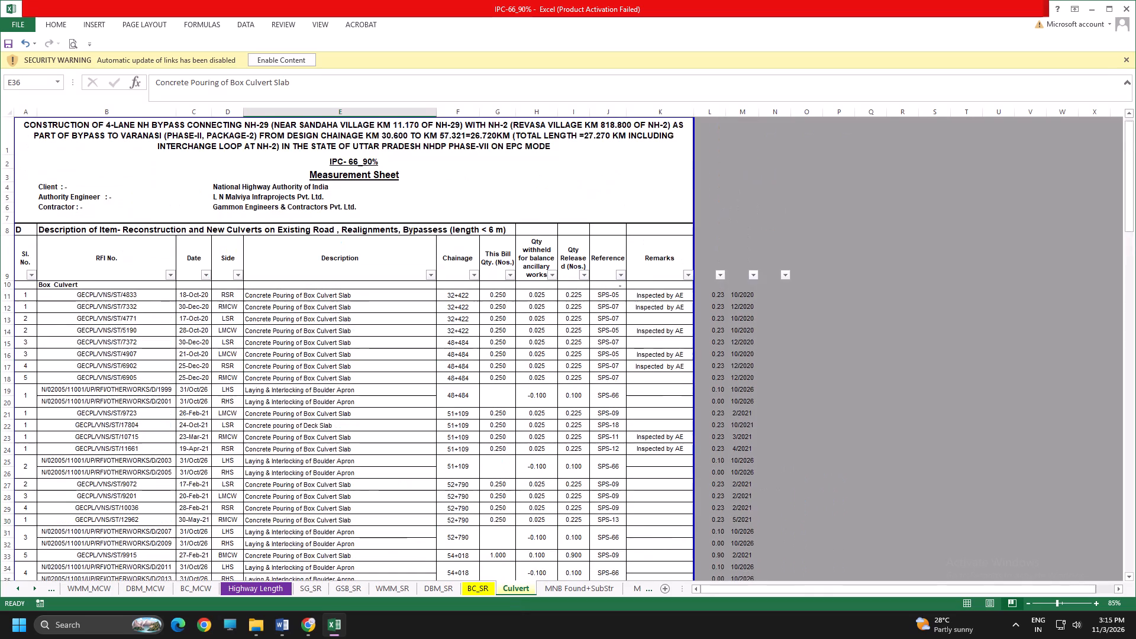
{"action": "scroll", "coordinate": [473, 433], "scroll_direction": "up", "scroll_amount": 3}
{"action": "left_click", "coordinate": [625, 276]}
{"action": "left_click", "coordinate": [522, 389]}
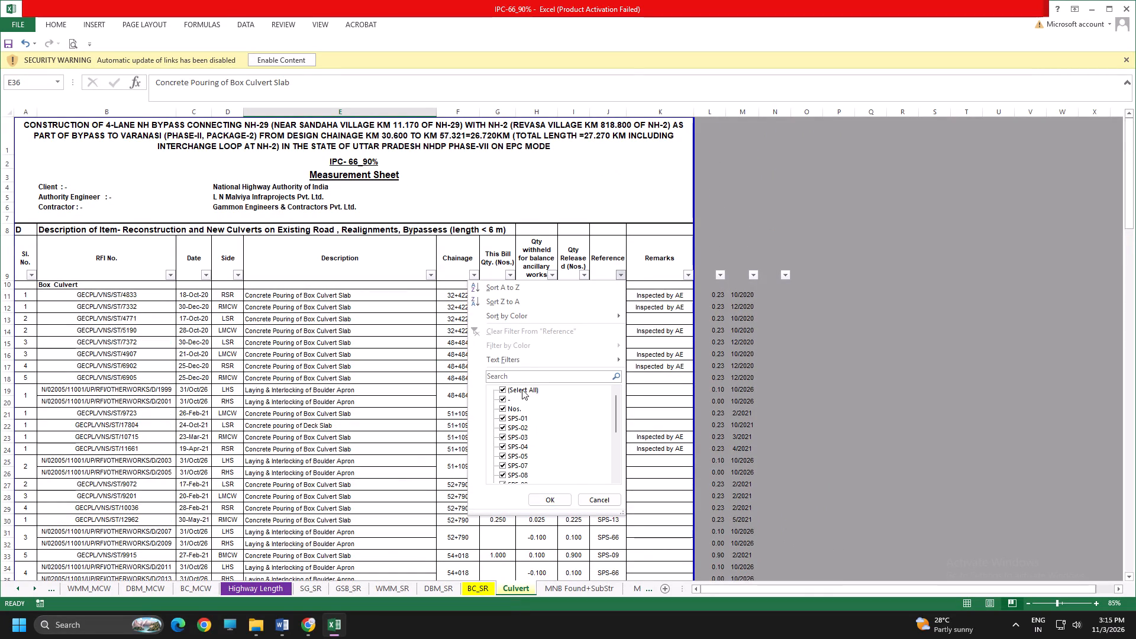
{"action": "left_click", "coordinate": [512, 400]}
{"action": "left_click", "coordinate": [504, 401]}
{"action": "left_click", "coordinate": [506, 409]}
{"action": "scroll", "coordinate": [521, 439], "scroll_direction": "down", "scroll_amount": 7}
{"action": "left_click", "coordinate": [502, 461]}
{"action": "left_click", "coordinate": [511, 476]}
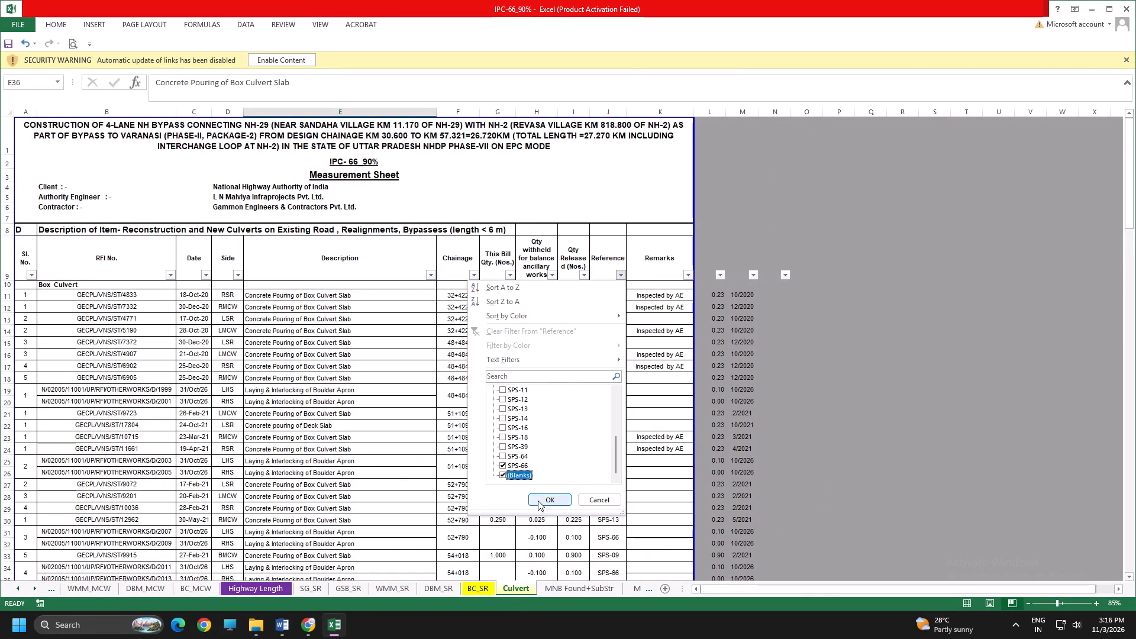
{"action": "left_click", "coordinate": [543, 502]}
{"action": "scroll", "coordinate": [504, 401], "scroll_direction": "down", "scroll_amount": 3}
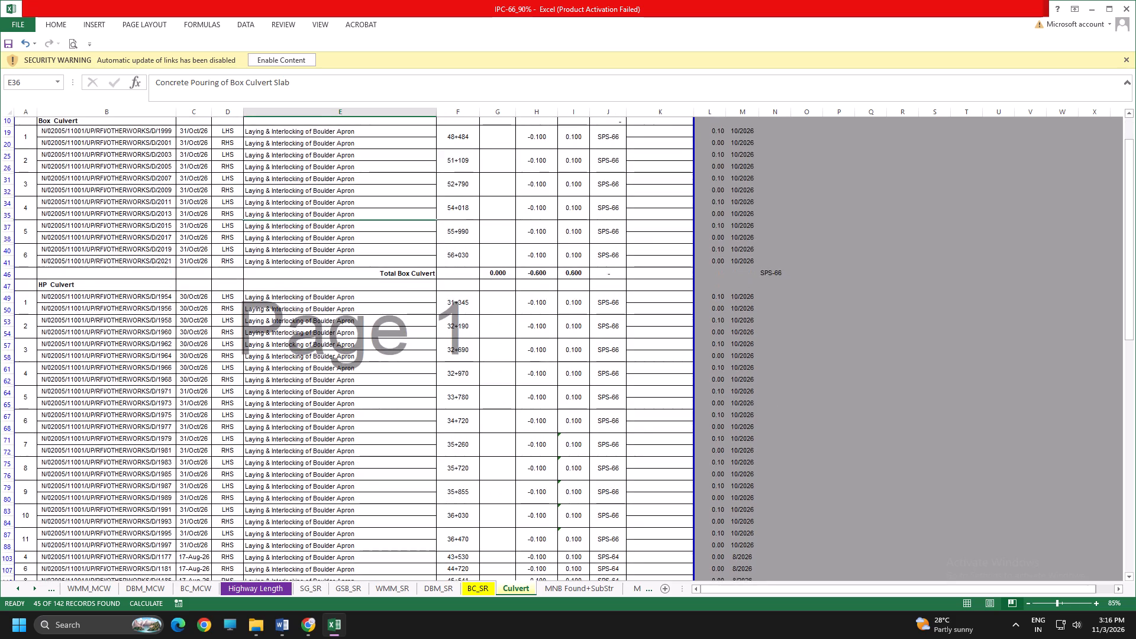
Check the filtered Culvert measurement sheet, including the Total Box Culvert released-quantity formula and the totals down to the signature block.
{"action": "scroll", "coordinate": [279, 405], "scroll_direction": "up", "scroll_amount": 2}
{"action": "double_click", "coordinate": [573, 372]}
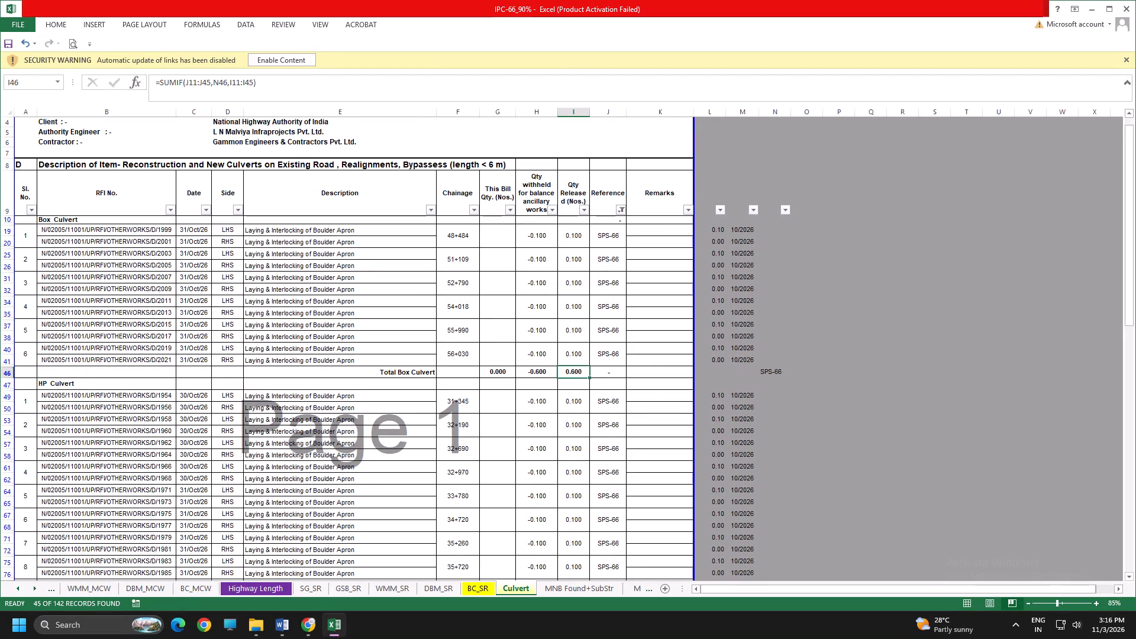
{"action": "key", "text": "Return"}
{"action": "scroll", "coordinate": [631, 413], "scroll_direction": "down", "scroll_amount": 1}
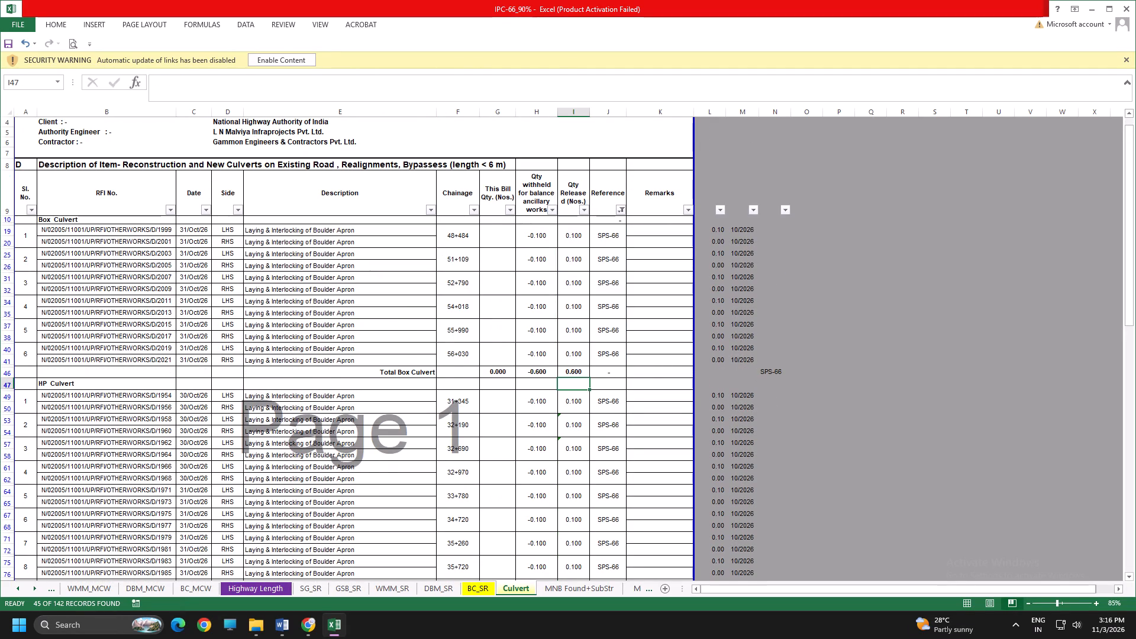
{"action": "scroll", "coordinate": [628, 414], "scroll_direction": "down", "scroll_amount": 7}
{"action": "scroll", "coordinate": [589, 479], "scroll_direction": "down", "scroll_amount": 1}
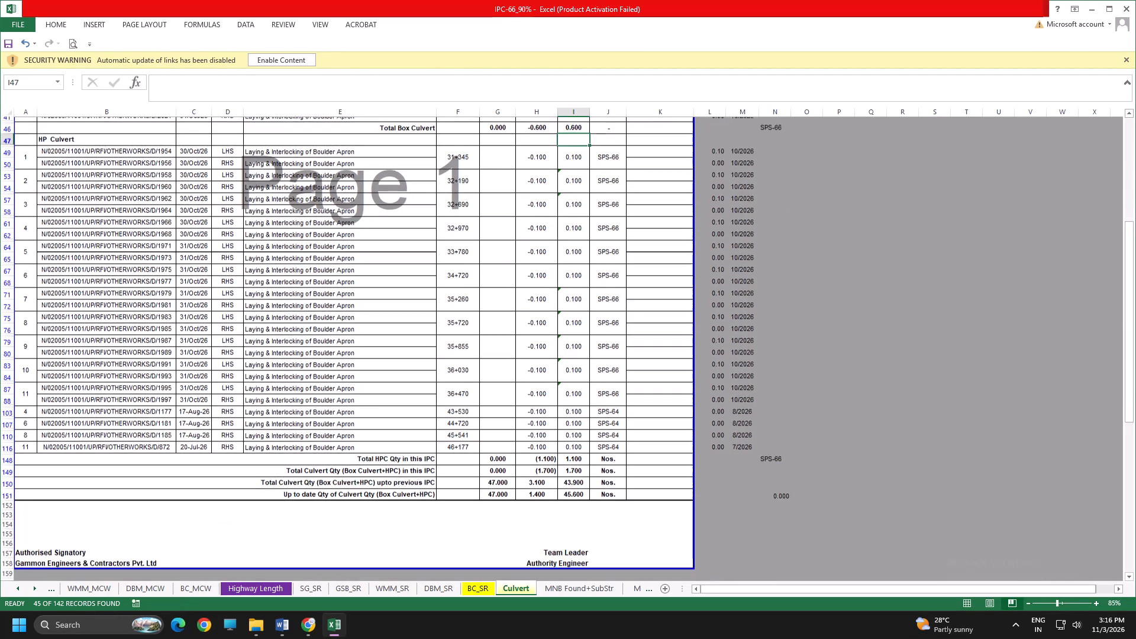
{"action": "scroll", "coordinate": [589, 481], "scroll_direction": "down", "scroll_amount": 2}
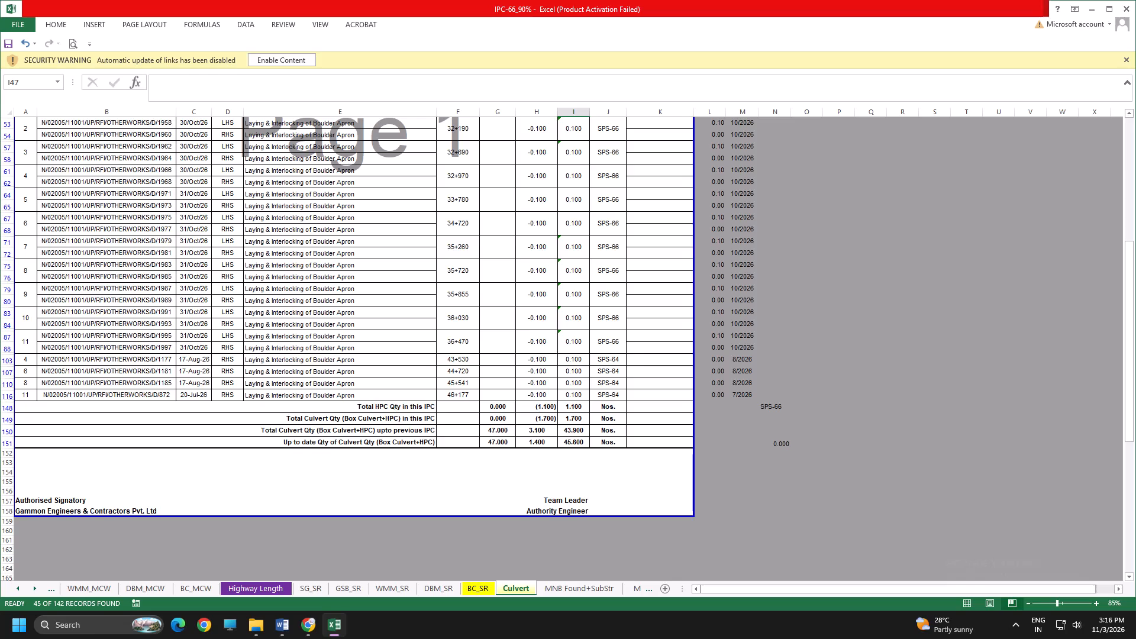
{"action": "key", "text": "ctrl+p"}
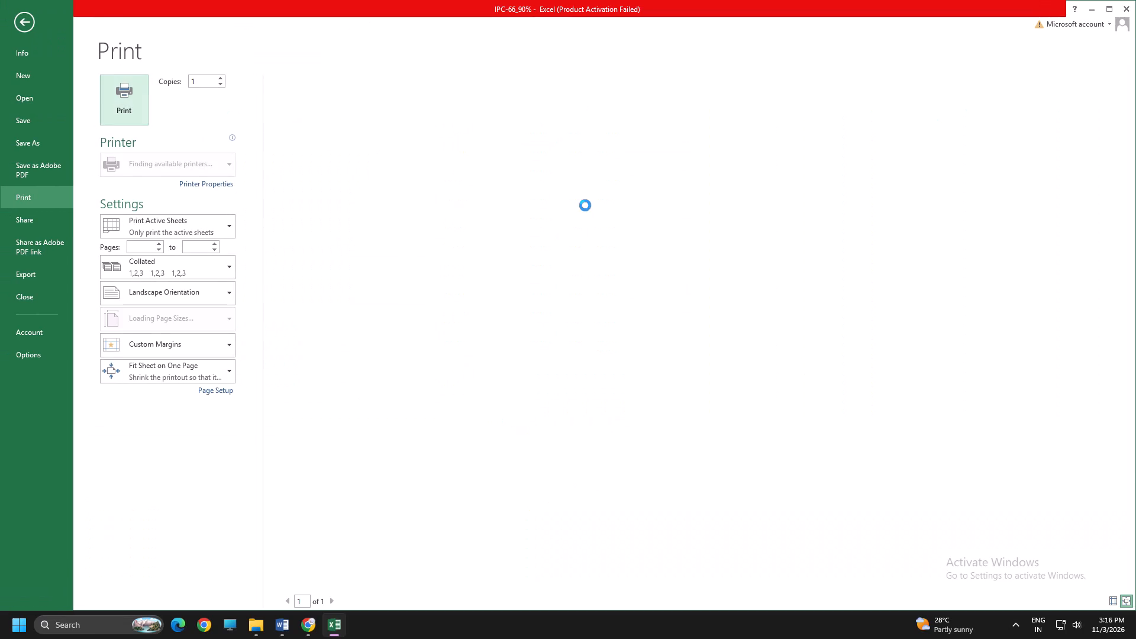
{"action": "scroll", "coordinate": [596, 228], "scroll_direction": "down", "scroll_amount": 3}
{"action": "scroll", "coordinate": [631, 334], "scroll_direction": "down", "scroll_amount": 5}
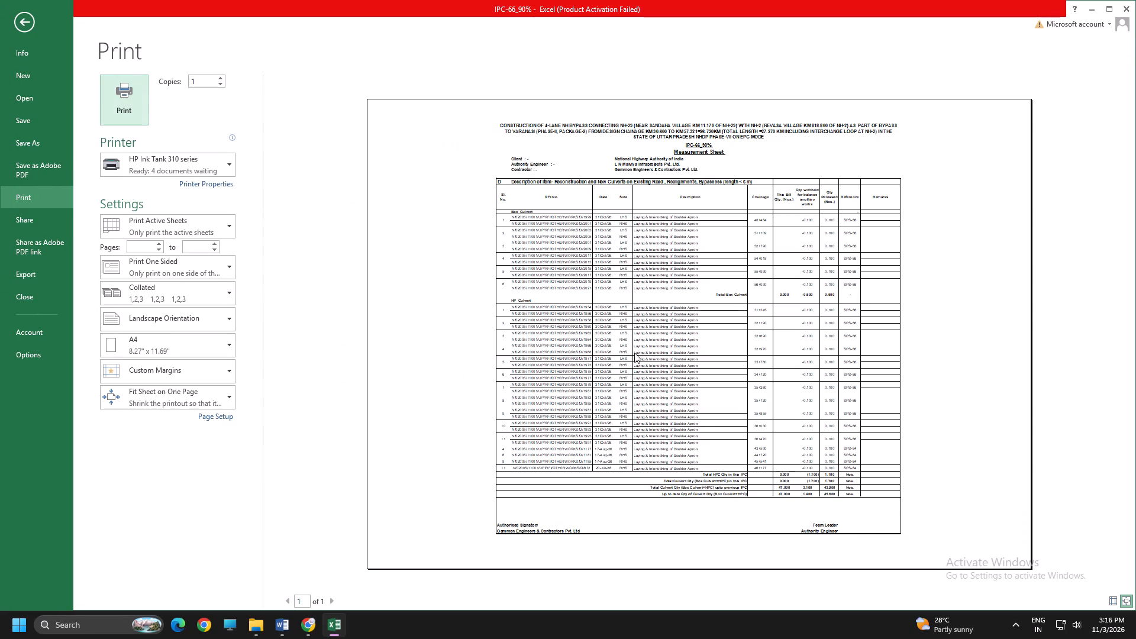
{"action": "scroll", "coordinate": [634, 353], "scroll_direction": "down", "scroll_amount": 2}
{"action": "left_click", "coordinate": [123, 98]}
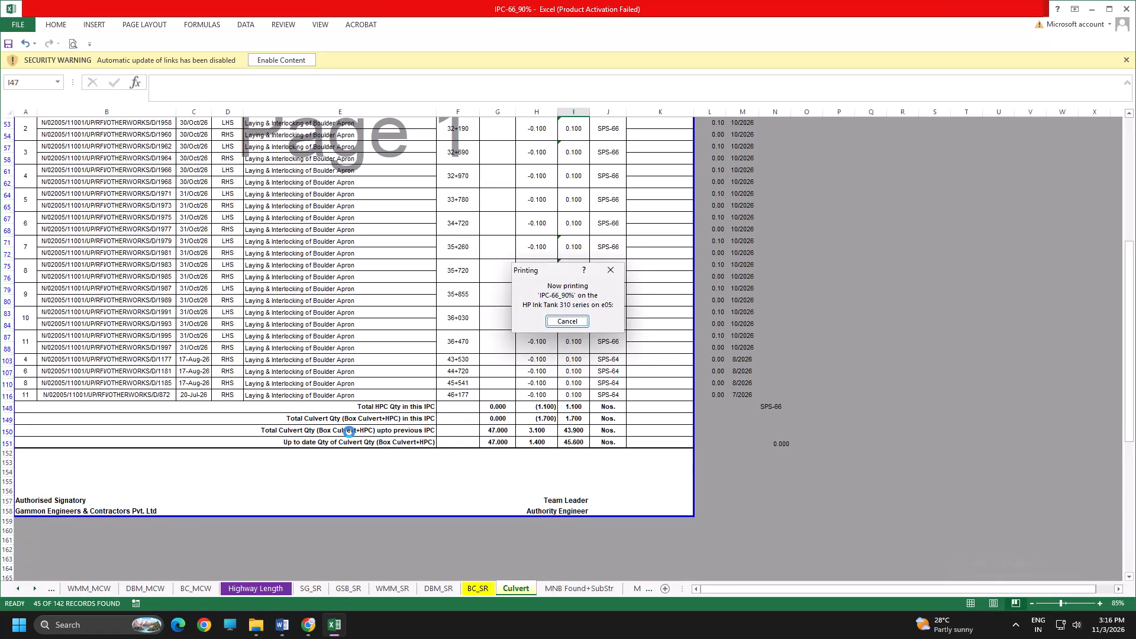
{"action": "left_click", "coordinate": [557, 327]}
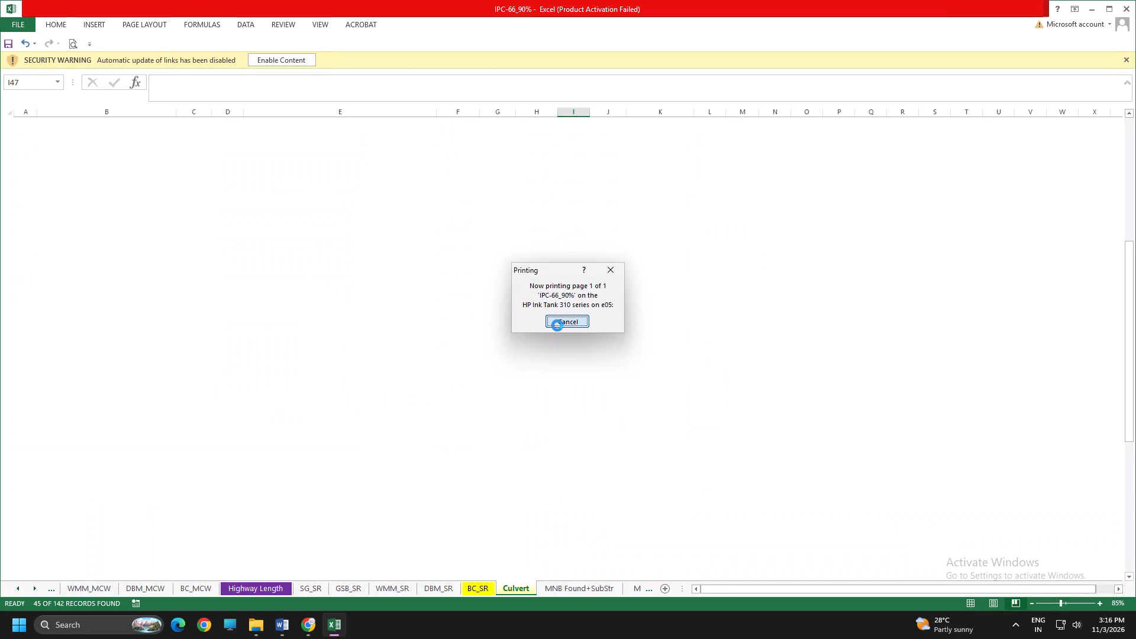
Renumber the four SPS-64 rows at the end of the HP Culvert list as 12, 13, 14 and 15 in the Sl. No. column.
{"action": "scroll", "coordinate": [0, 299], "scroll_direction": "up", "scroll_amount": 3}
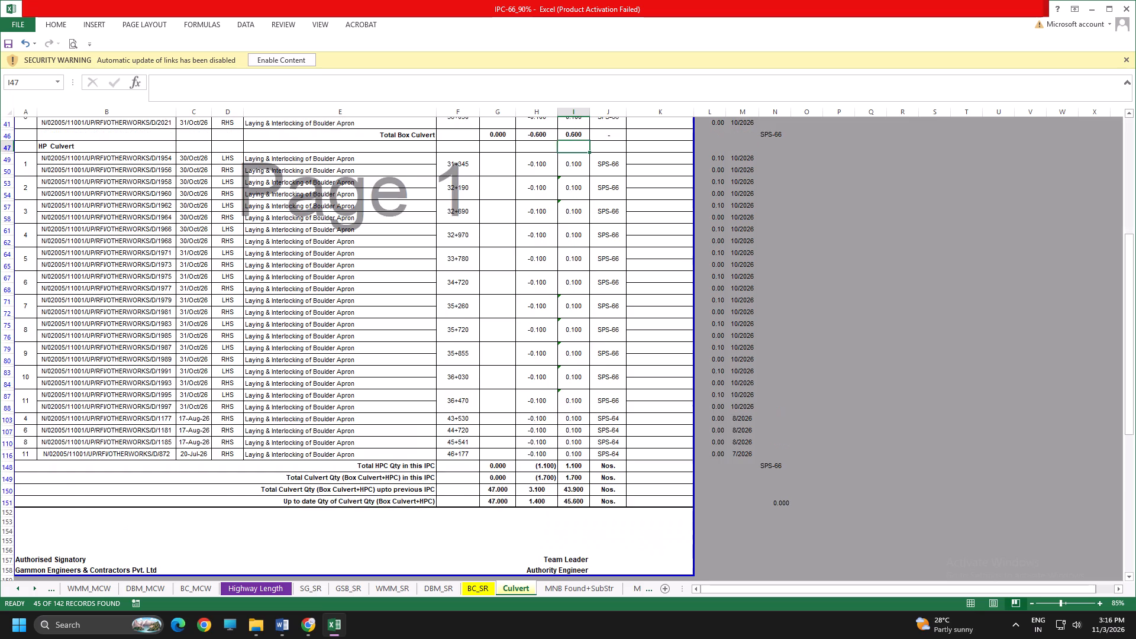
{"action": "scroll", "coordinate": [26, 288], "scroll_direction": "up", "scroll_amount": 5}
{"action": "scroll", "coordinate": [79, 277], "scroll_direction": "up", "scroll_amount": 4}
{"action": "scroll", "coordinate": [79, 284], "scroll_direction": "down", "scroll_amount": 8}
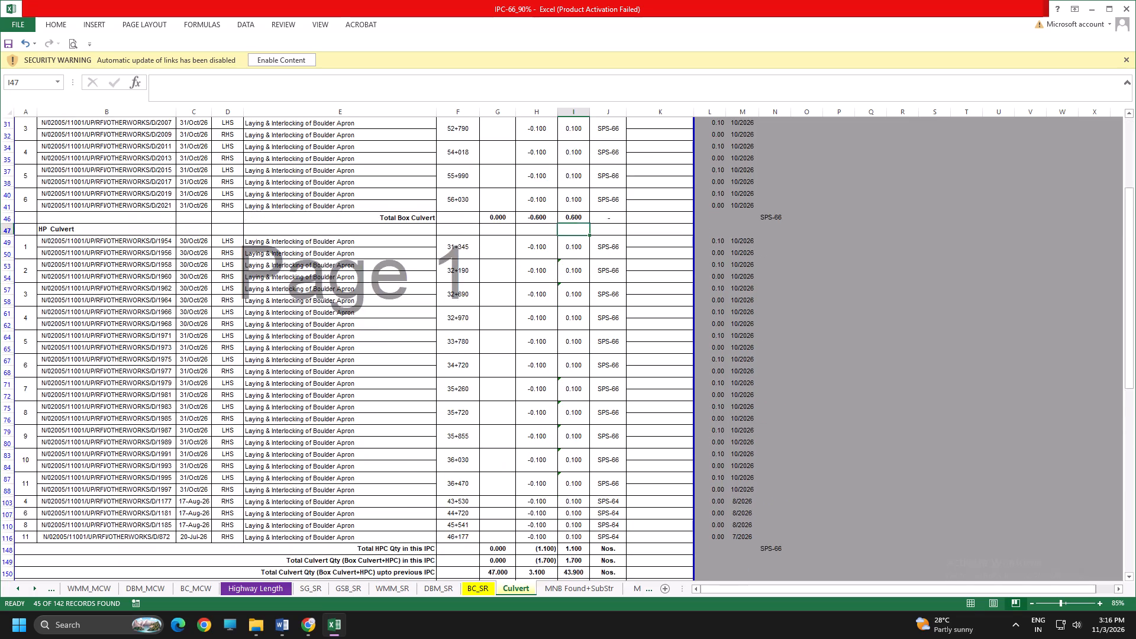
{"action": "scroll", "coordinate": [69, 358], "scroll_direction": "down", "scroll_amount": 2}
{"action": "left_click", "coordinate": [29, 392]}
{"action": "left_click", "coordinate": [35, 411]}
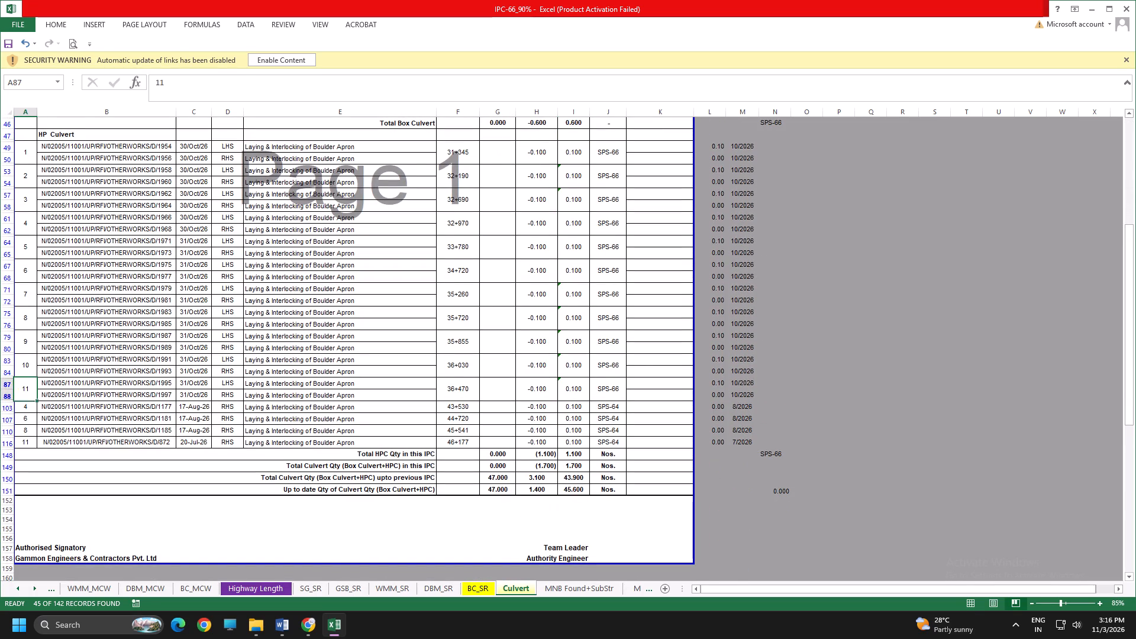
{"action": "type", "text": "12."}
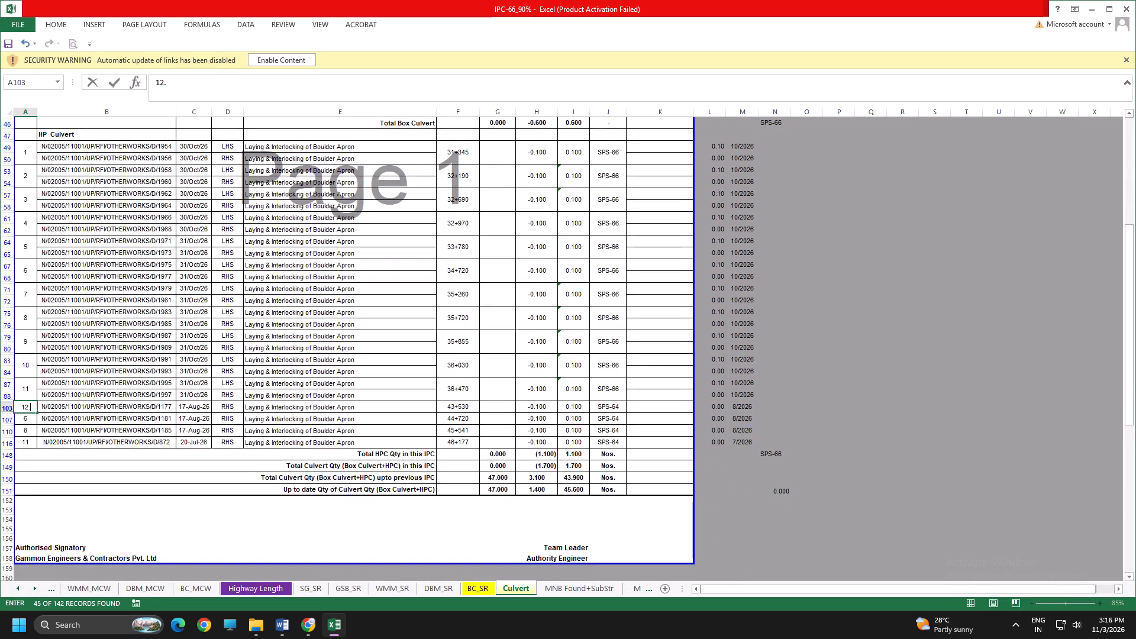
{"action": "key", "text": "BackSpace"}
{"action": "key", "text": "Return"}
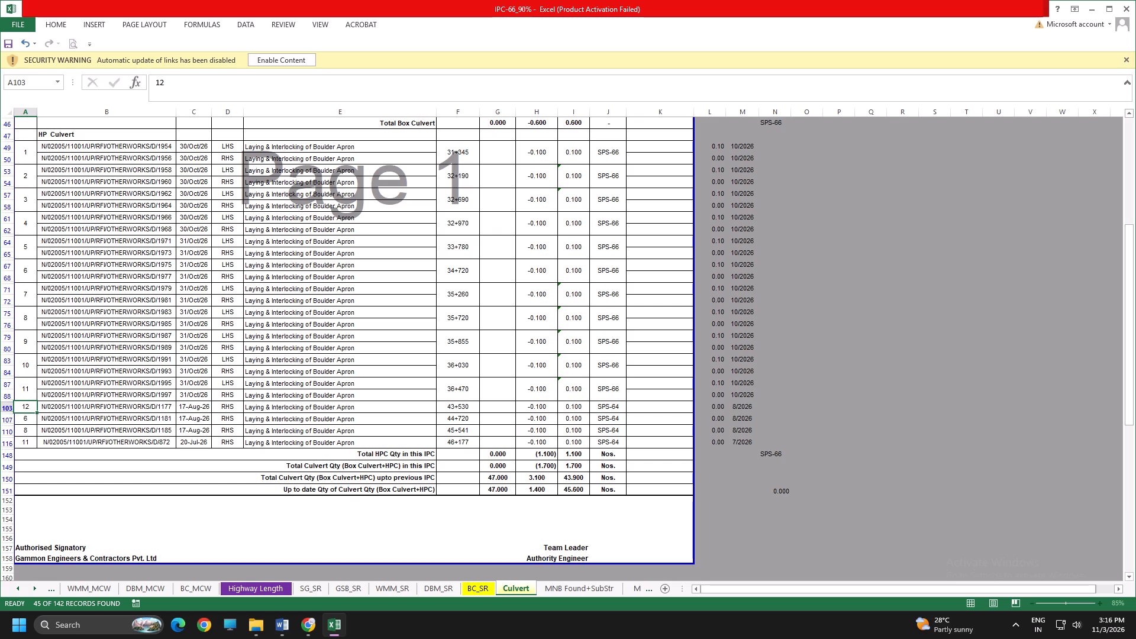
{"action": "type", "text": "13"}
{"action": "key", "text": "Return"}
{"action": "type", "text": "14"}
{"action": "key", "text": "Return"}
{"action": "type", "text": "15"}
{"action": "key", "text": "Return"}
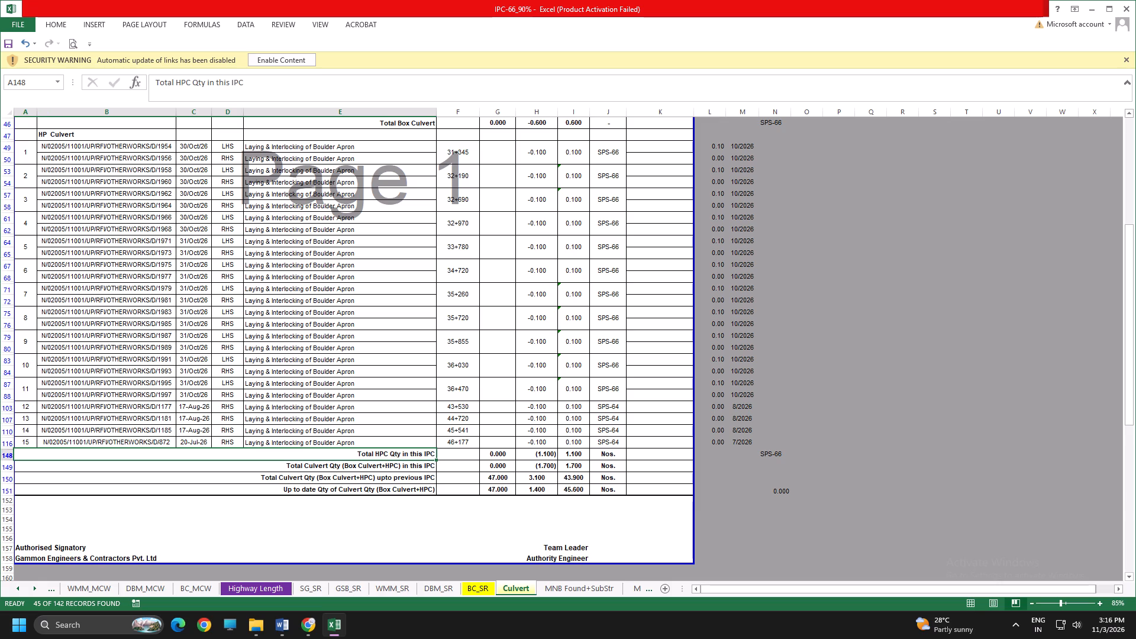
Print one copy of the Culvert measurement sheet on the HP Ink Tank 310 series.
{"action": "key", "text": "ctrl+p"}
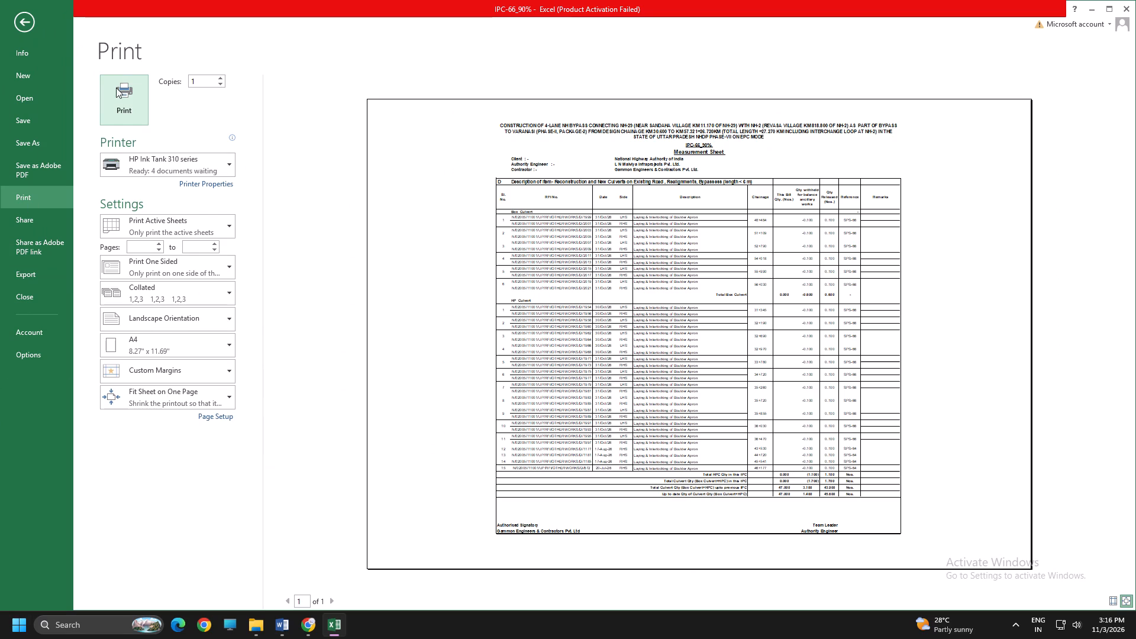
{"action": "left_click", "coordinate": [117, 94]}
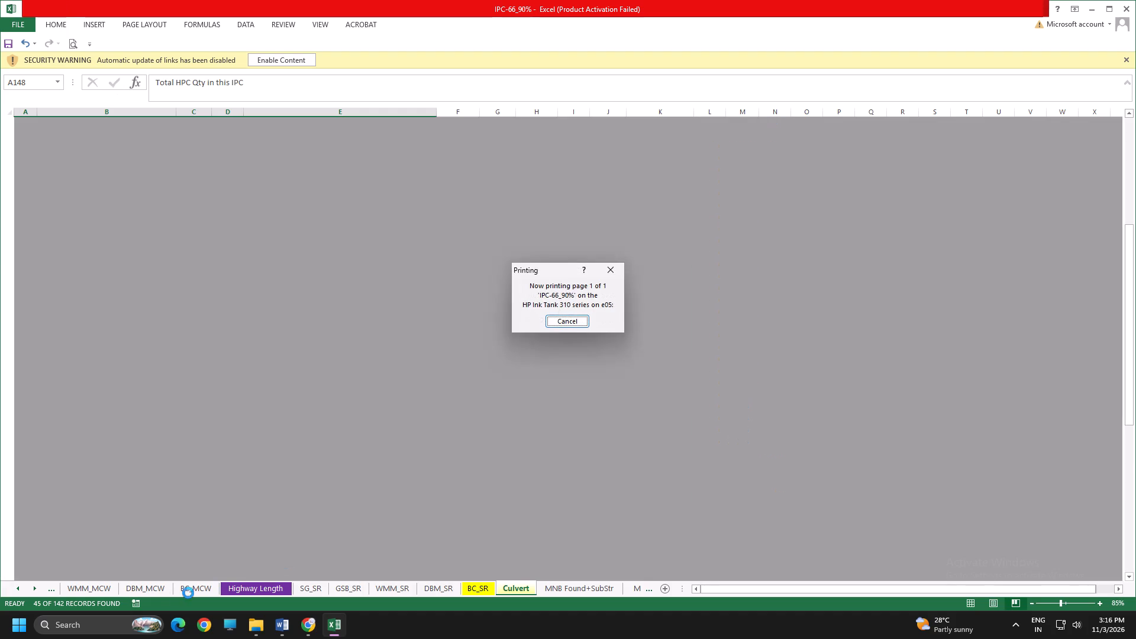
Check the filtered MJB_Super Str. measurement sheet and print one copy of both pages on the HP Ink Tank 310 series.
{"action": "triple_click", "coordinate": [35, 591]}
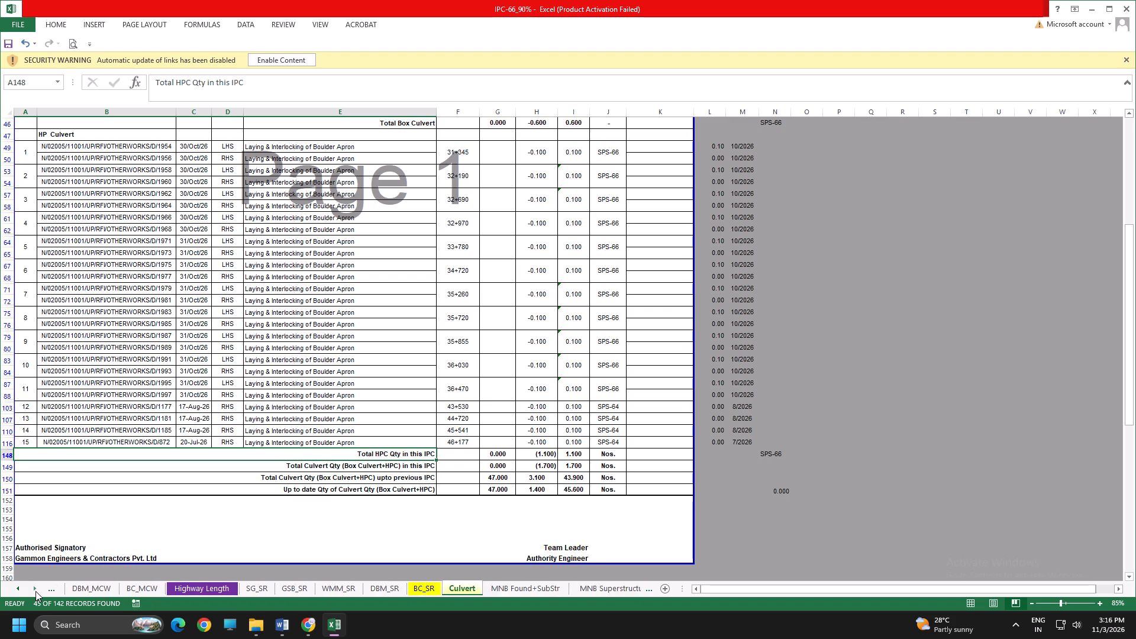
{"action": "triple_click", "coordinate": [35, 591]}
{"action": "triple_click", "coordinate": [35, 591]}
{"action": "triple_click", "coordinate": [35, 591]}
{"action": "triple_click", "coordinate": [35, 591]}
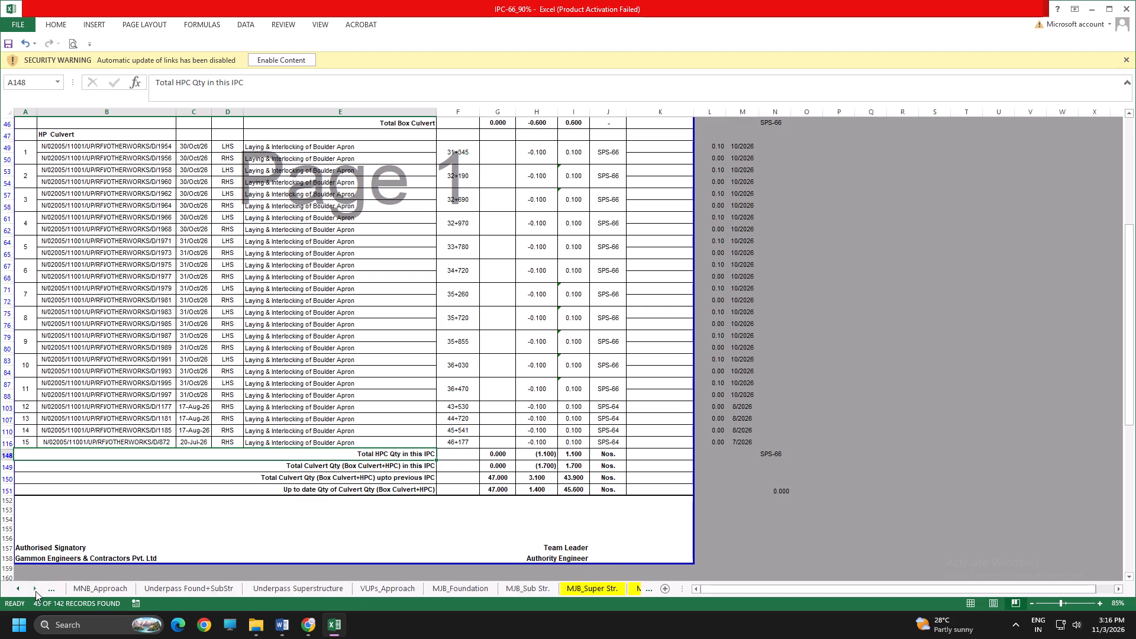
{"action": "left_click", "coordinate": [35, 591]}
{"action": "left_click", "coordinate": [247, 591]}
{"action": "scroll", "coordinate": [249, 481], "scroll_direction": "up", "scroll_amount": 4}
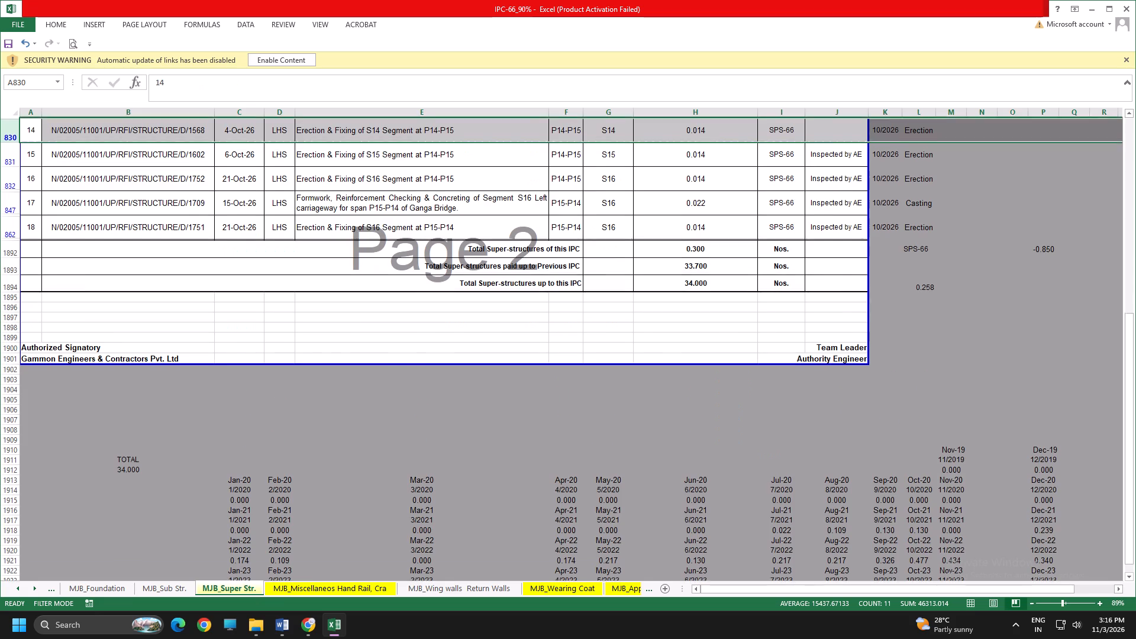
{"action": "scroll", "coordinate": [291, 483], "scroll_direction": "up", "scroll_amount": 3}
{"action": "scroll", "coordinate": [270, 527], "scroll_direction": "up", "scroll_amount": 7}
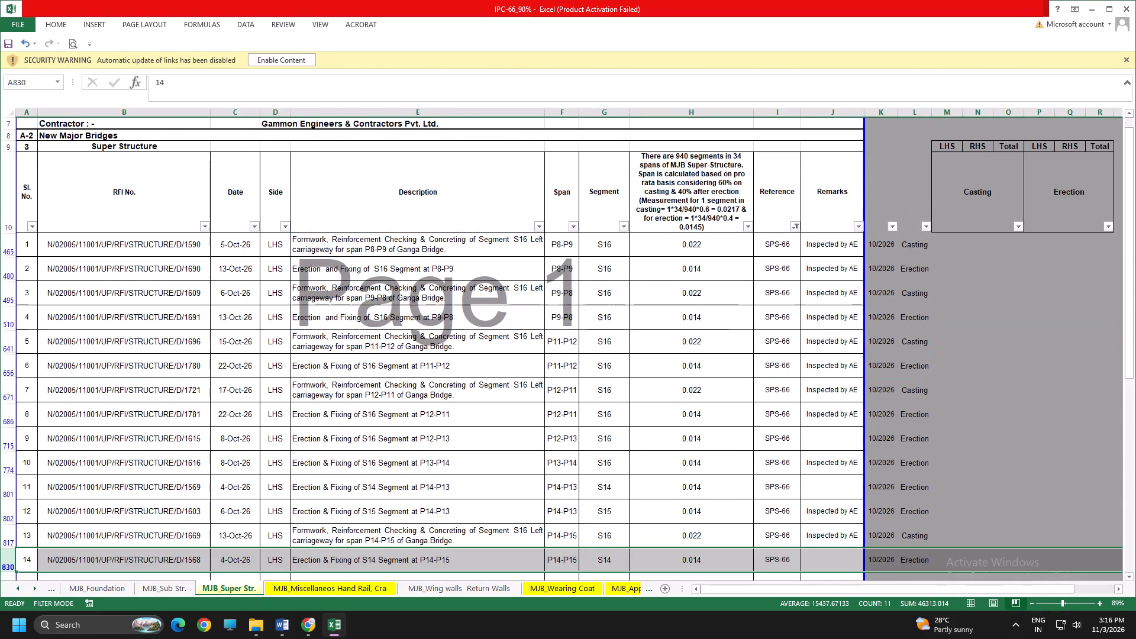
{"action": "scroll", "coordinate": [277, 519], "scroll_direction": "down", "scroll_amount": 4}
{"action": "scroll", "coordinate": [278, 518], "scroll_direction": "up", "scroll_amount": 9}
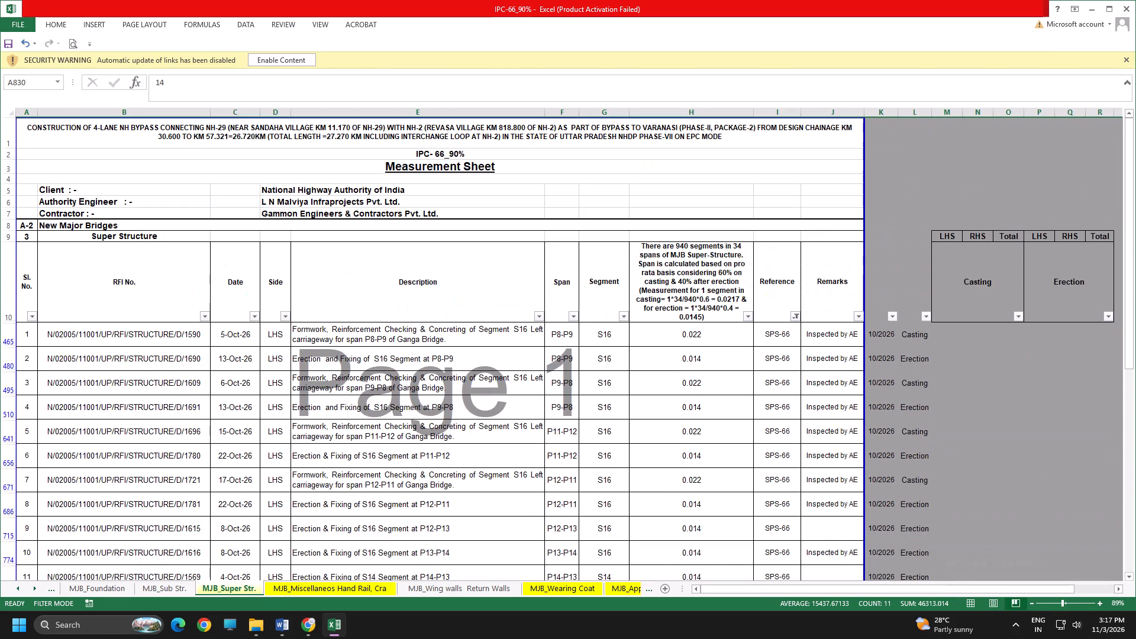
{"action": "key", "text": "ctrl+p"}
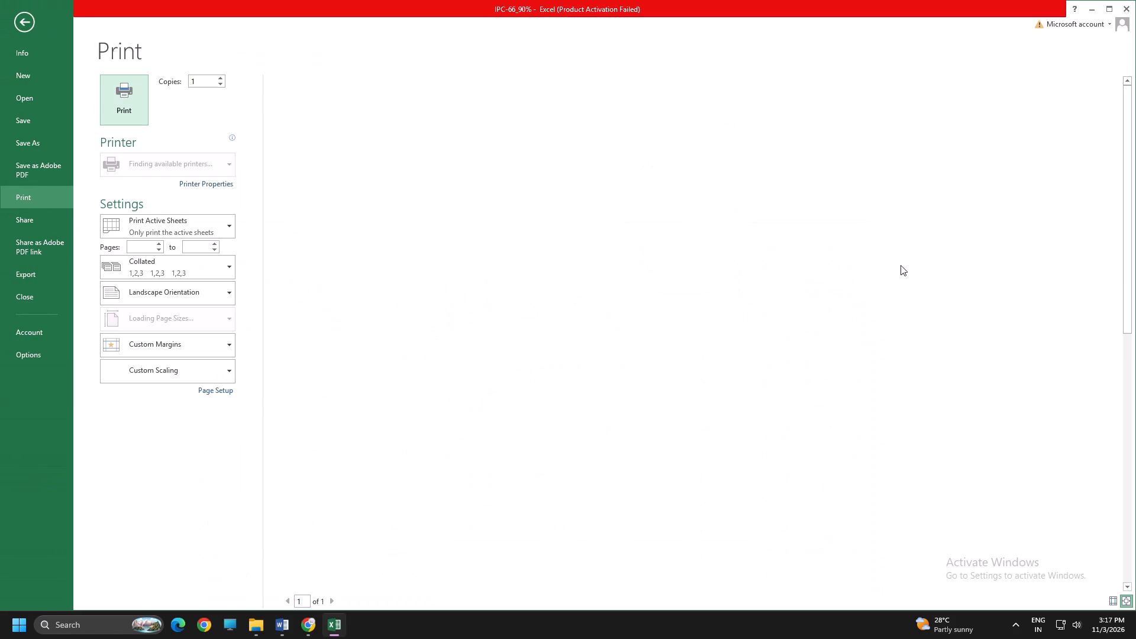
{"action": "scroll", "coordinate": [686, 333], "scroll_direction": "down", "scroll_amount": 1}
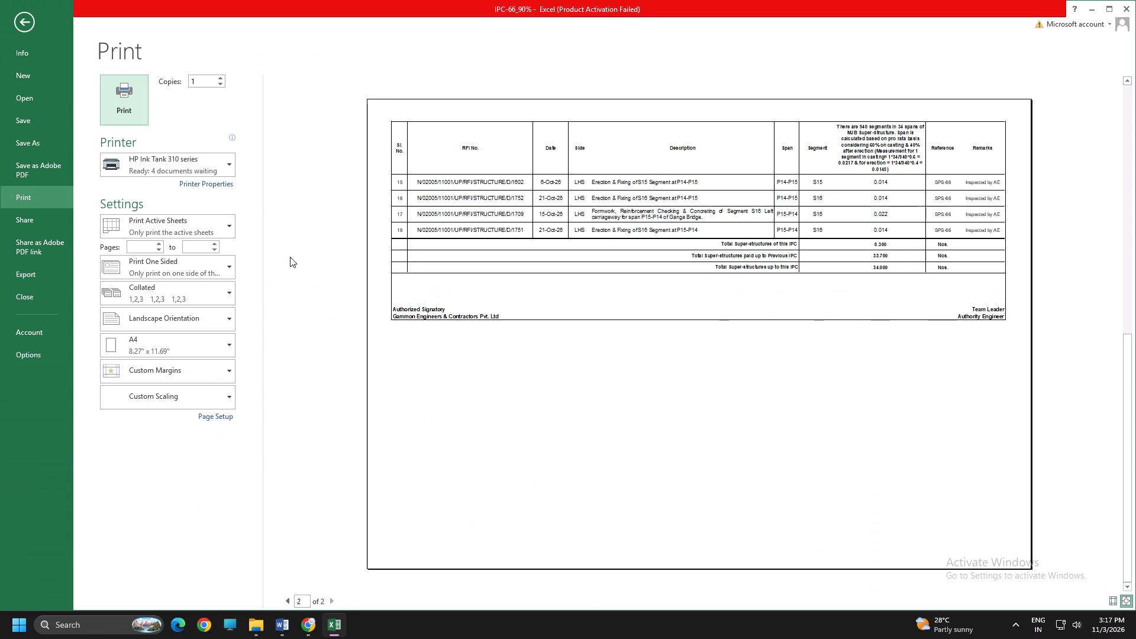
{"action": "left_click", "coordinate": [114, 108]}
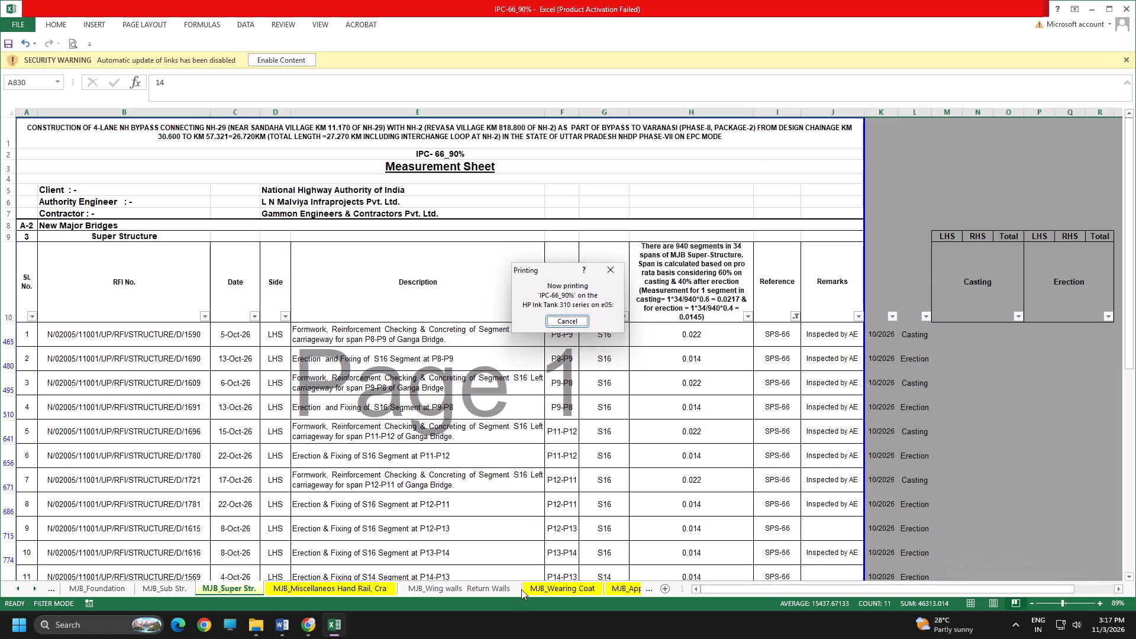
Filter the Reference column of the MJB_Miscellaneos Hand Rail measurement sheet to only the SPS-66 and blank entries.
{"action": "left_click", "coordinate": [378, 590]}
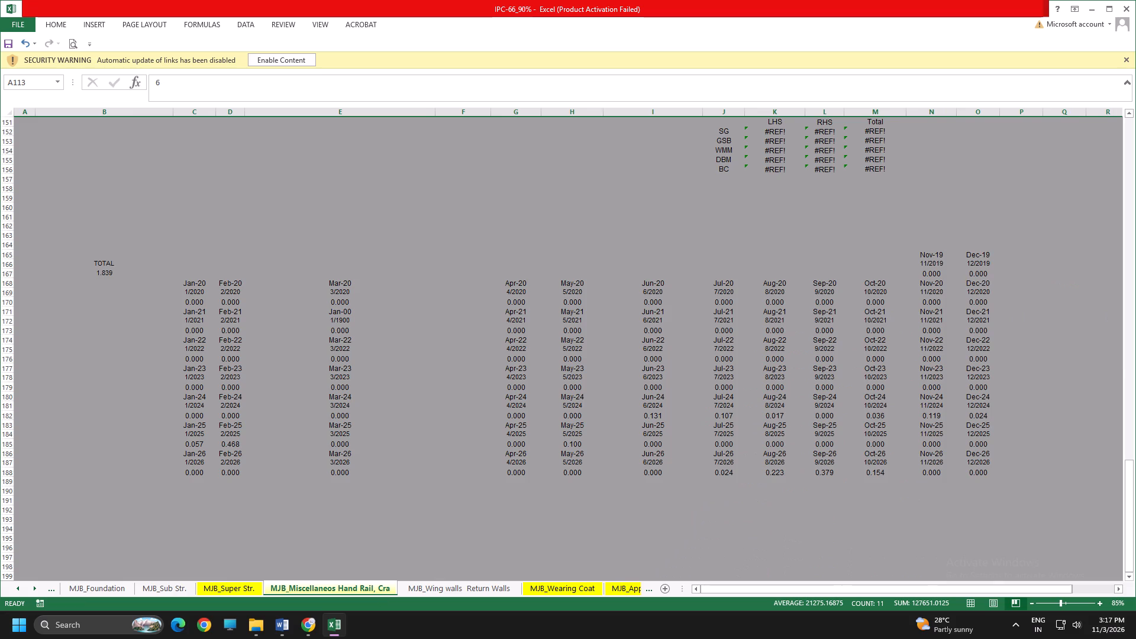
{"action": "scroll", "coordinate": [317, 428], "scroll_direction": "up", "scroll_amount": 17}
{"action": "scroll", "coordinate": [748, 366], "scroll_direction": "up", "scroll_amount": 20}
{"action": "scroll", "coordinate": [748, 366], "scroll_direction": "up", "scroll_amount": 16}
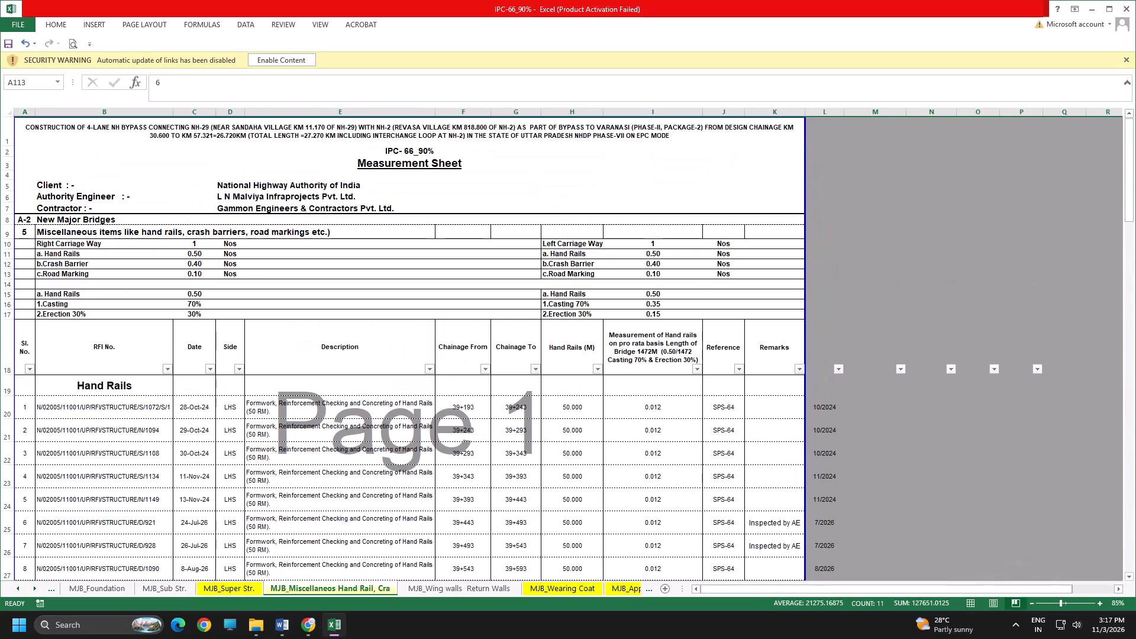
{"action": "left_click", "coordinate": [742, 366]}
{"action": "left_click", "coordinate": [631, 238]}
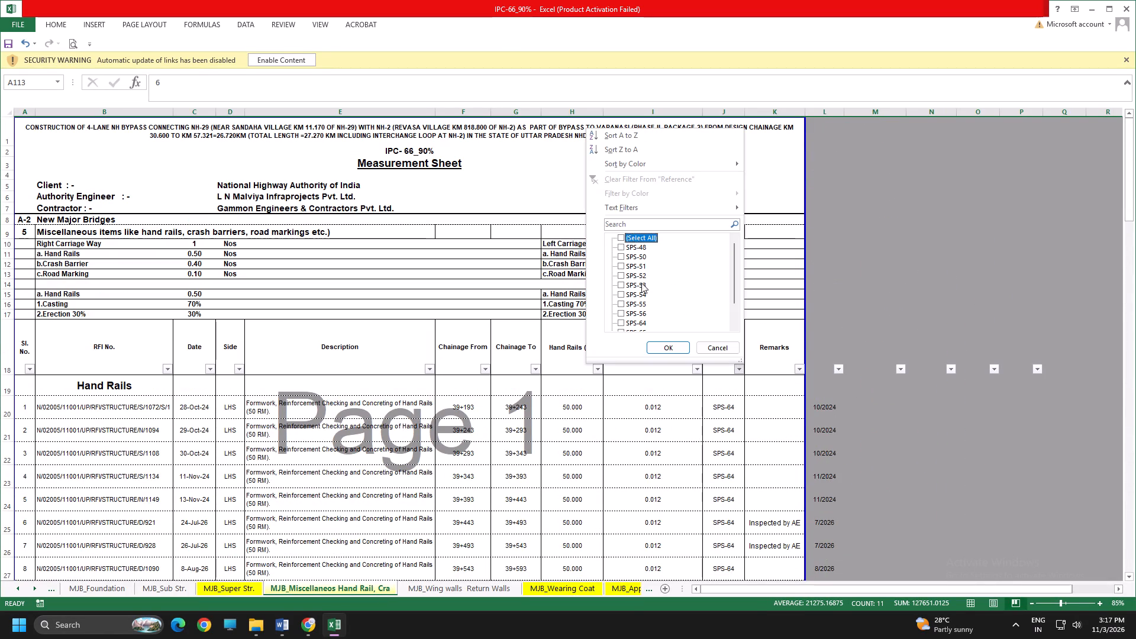
{"action": "scroll", "coordinate": [641, 295], "scroll_direction": "down", "scroll_amount": 5}
{"action": "left_click", "coordinate": [634, 315]}
{"action": "left_click", "coordinate": [638, 324]}
{"action": "left_click", "coordinate": [664, 344]}
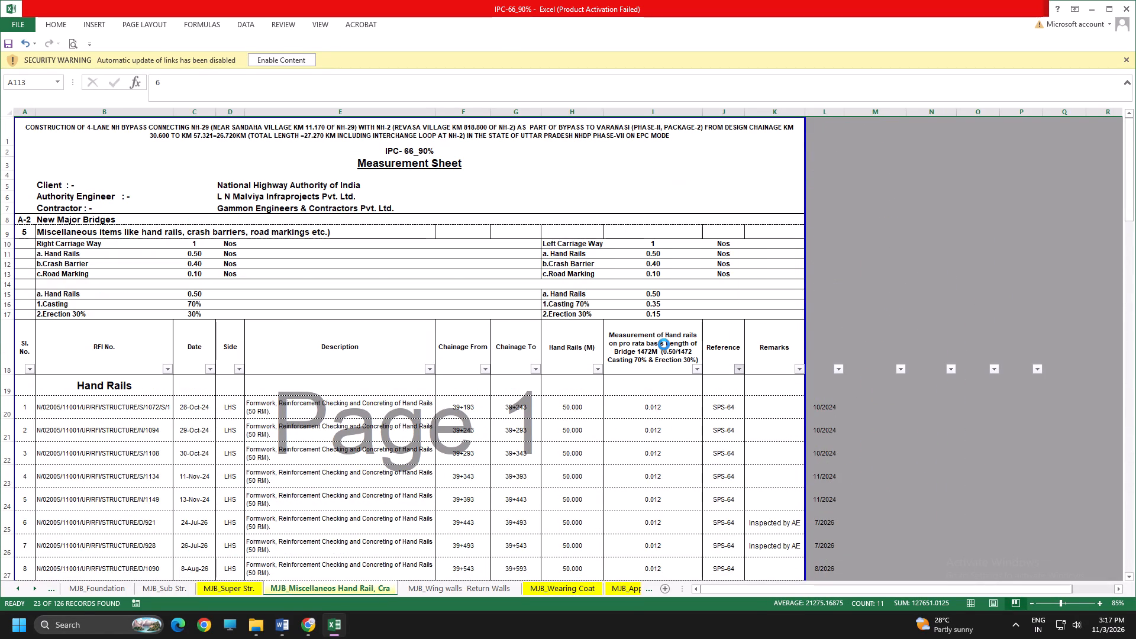
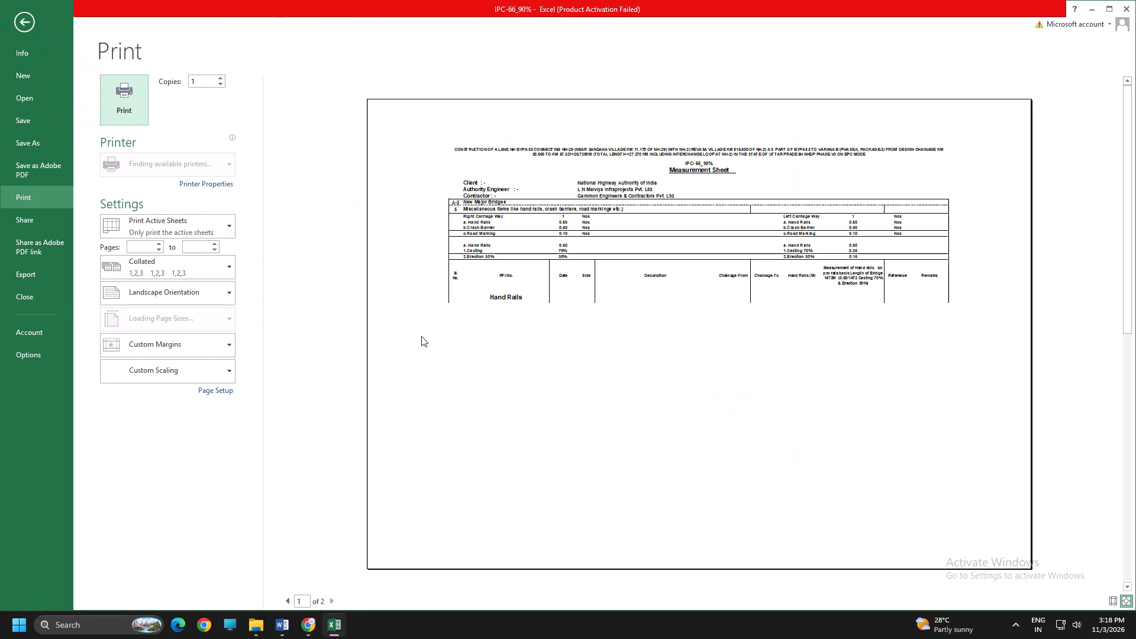
Reset all page breaks on the MJB_Miscellaneos Hand Rail sheet and move the vertical break past column K to fit all columns on one page width.
{"action": "scroll", "coordinate": [587, 376], "scroll_direction": "down", "scroll_amount": 4}
{"action": "scroll", "coordinate": [619, 396], "scroll_direction": "up", "scroll_amount": 2}
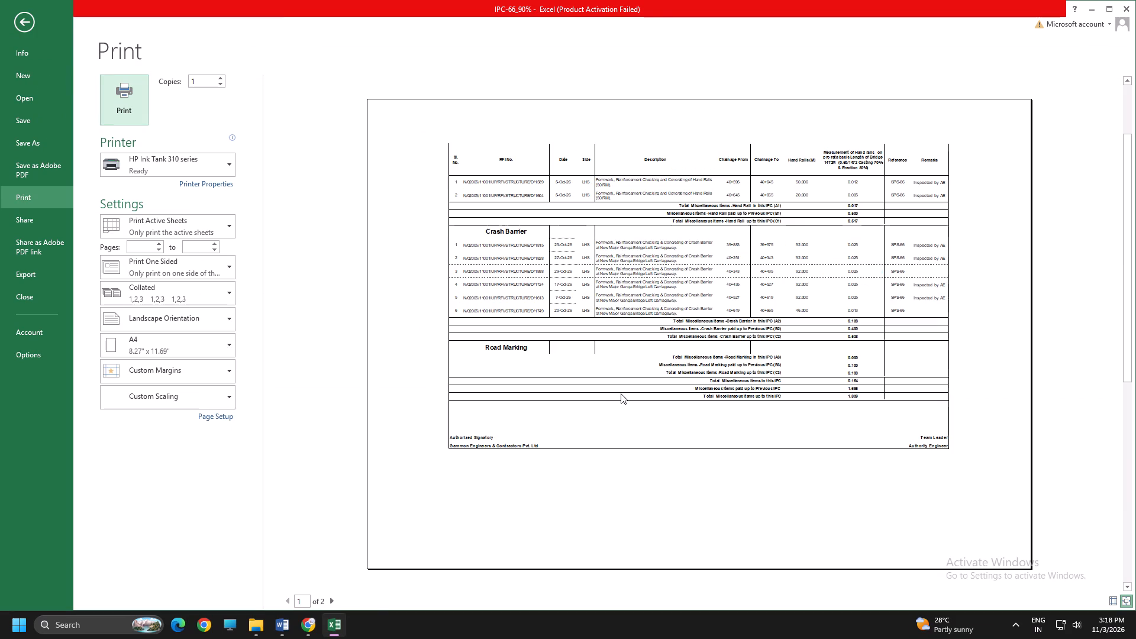
{"action": "scroll", "coordinate": [621, 393], "scroll_direction": "up", "scroll_amount": 8}
{"action": "key", "text": "Escape"}
{"action": "scroll", "coordinate": [595, 348], "scroll_direction": "up", "scroll_amount": 2}
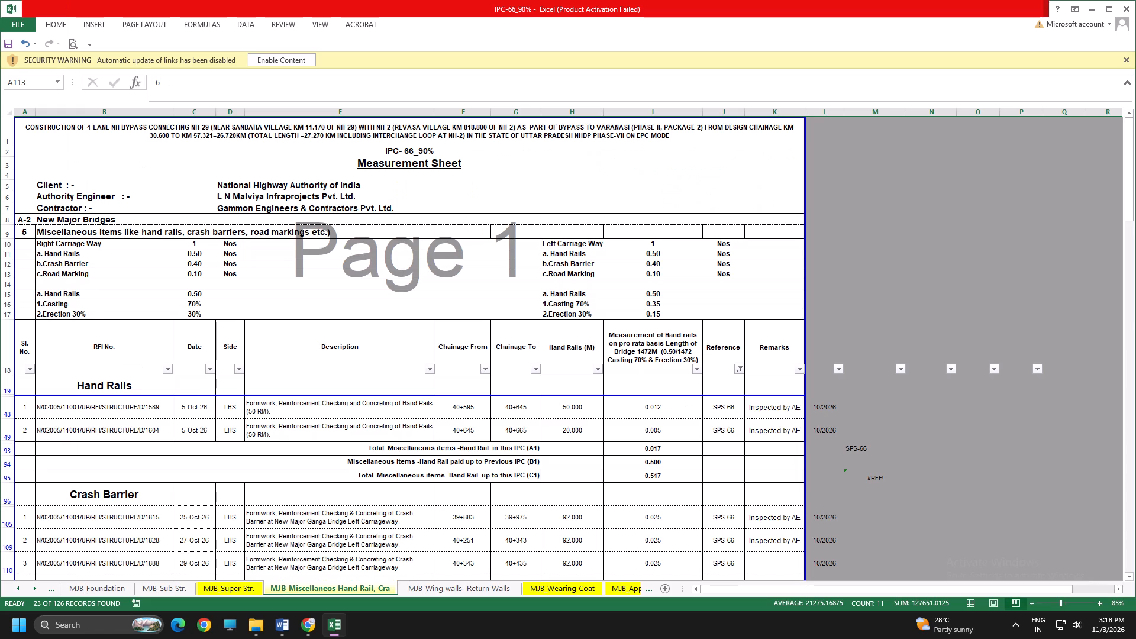
{"action": "right_click", "coordinate": [627, 392]}
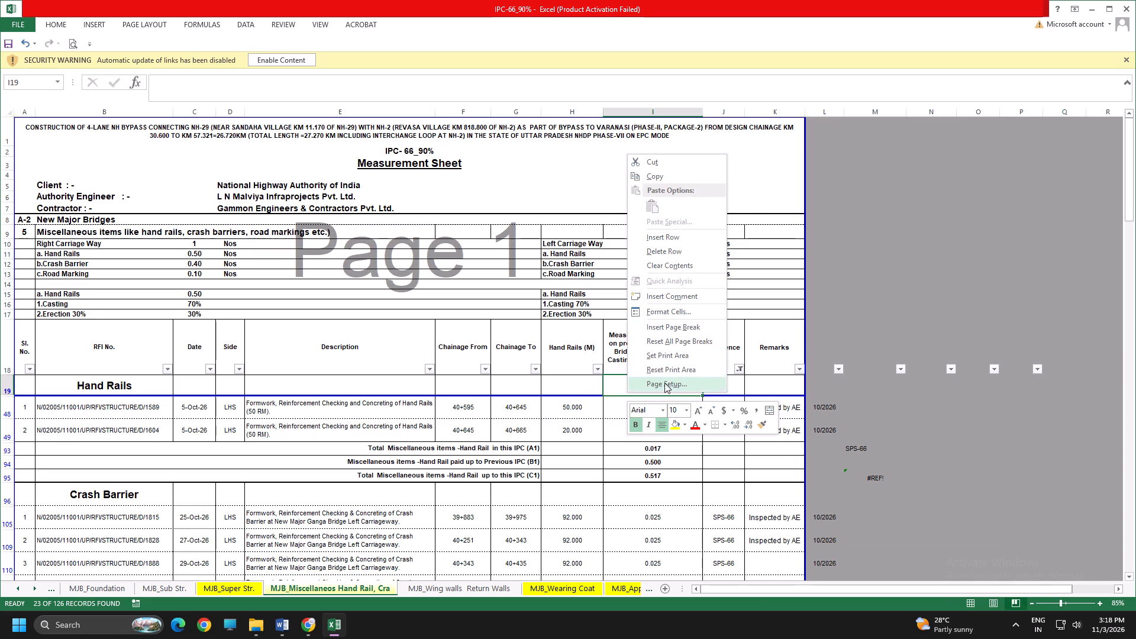
{"action": "left_click", "coordinate": [673, 344]}
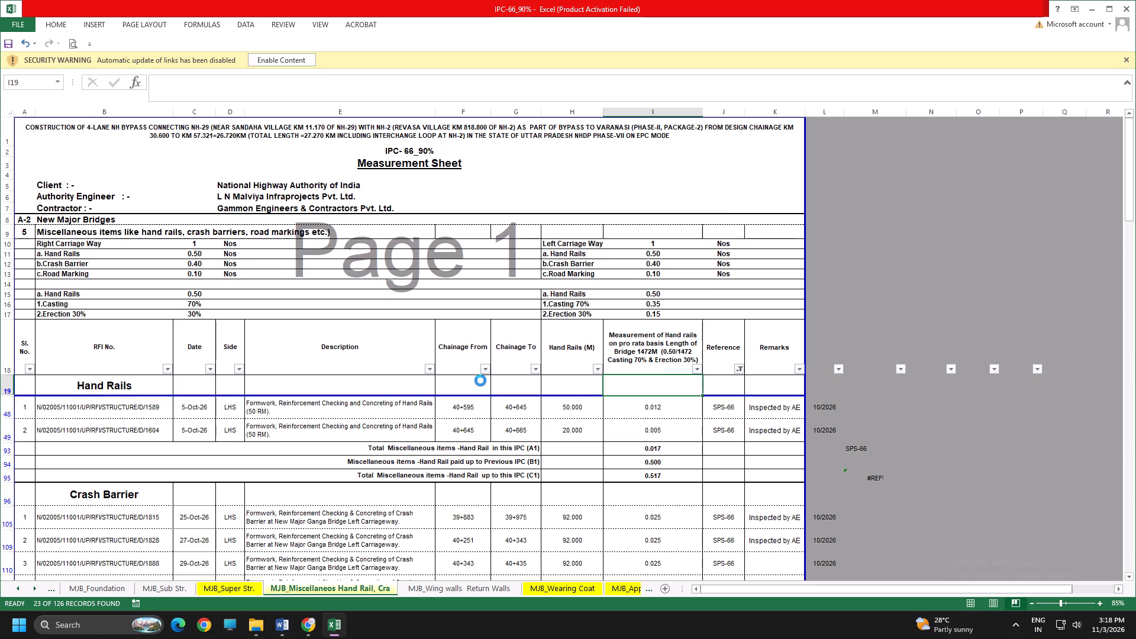
{"action": "left_click", "coordinate": [412, 357]}
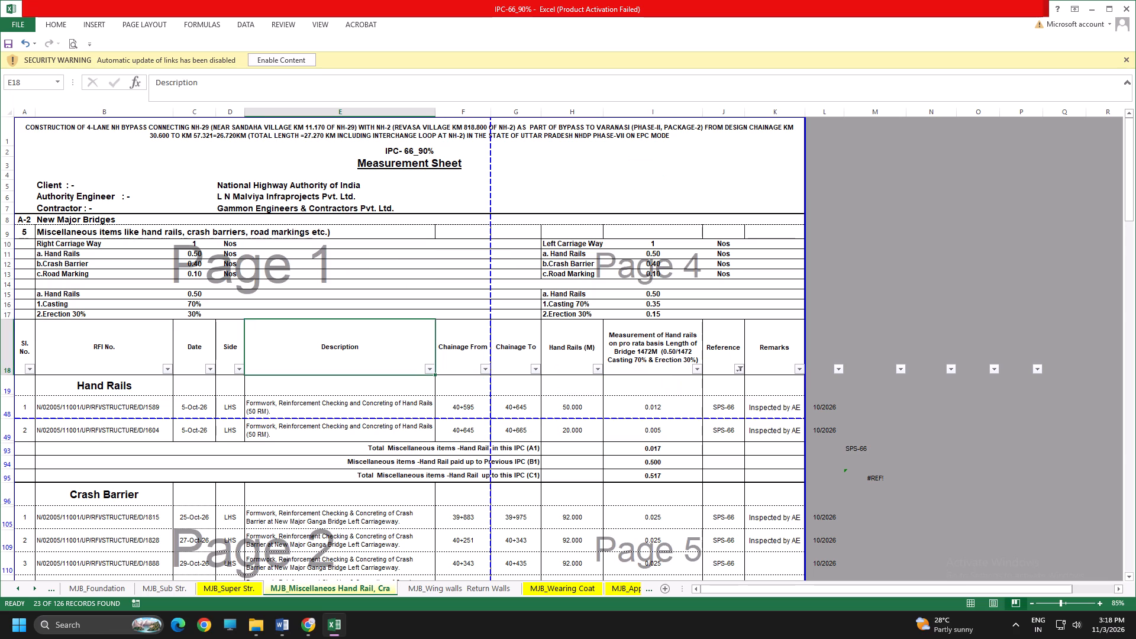
{"action": "left_click_drag", "start_coordinate": [490, 179], "coordinate": [827, 215]}
Check both pages of the MJB_Miscellaneos Hand Rail measurement sheet and print one copy on the HP Ink Tank 310 series.
{"action": "scroll", "coordinate": [544, 345], "scroll_direction": "down", "scroll_amount": 9}
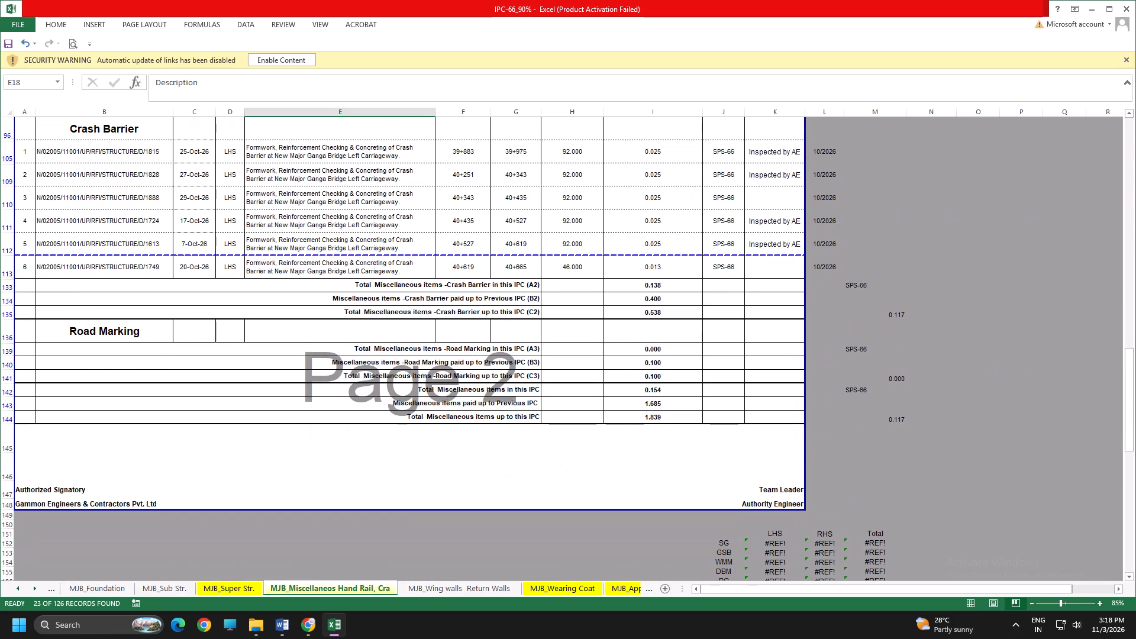
{"action": "scroll", "coordinate": [595, 272], "scroll_direction": "up", "scroll_amount": 3}
{"action": "scroll", "coordinate": [595, 274], "scroll_direction": "down", "scroll_amount": 1}
{"action": "key", "text": "ctrl+p"}
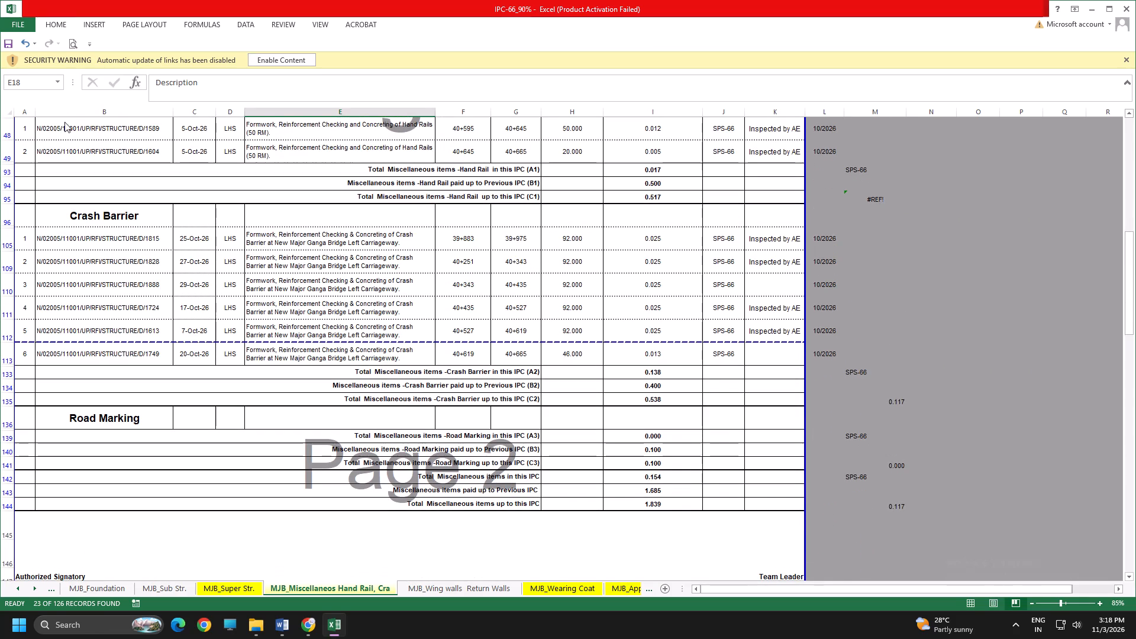
{"action": "scroll", "coordinate": [659, 360], "scroll_direction": "down", "scroll_amount": 2}
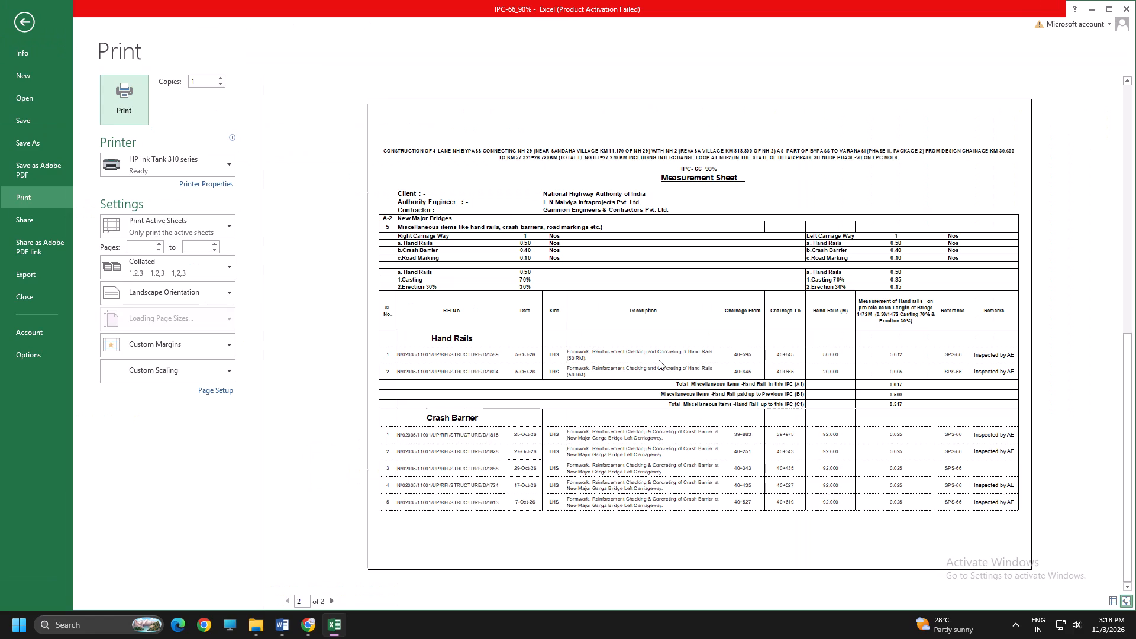
{"action": "scroll", "coordinate": [659, 360], "scroll_direction": "down", "scroll_amount": 3}
{"action": "scroll", "coordinate": [659, 360], "scroll_direction": "up", "scroll_amount": 1}
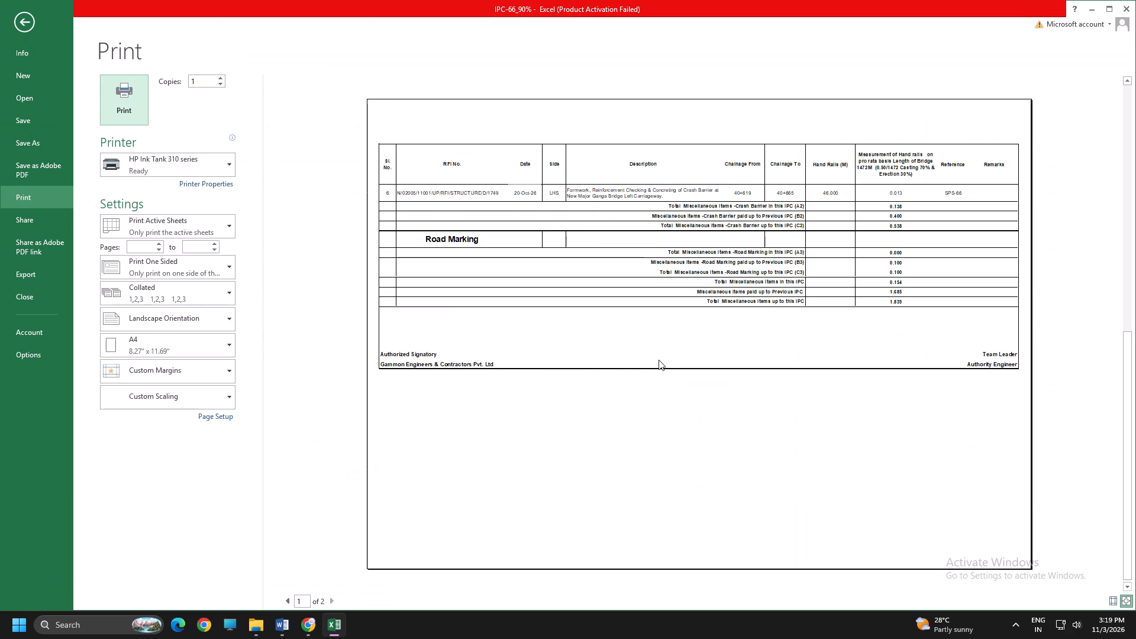
{"action": "scroll", "coordinate": [659, 360], "scroll_direction": "down", "scroll_amount": 1}
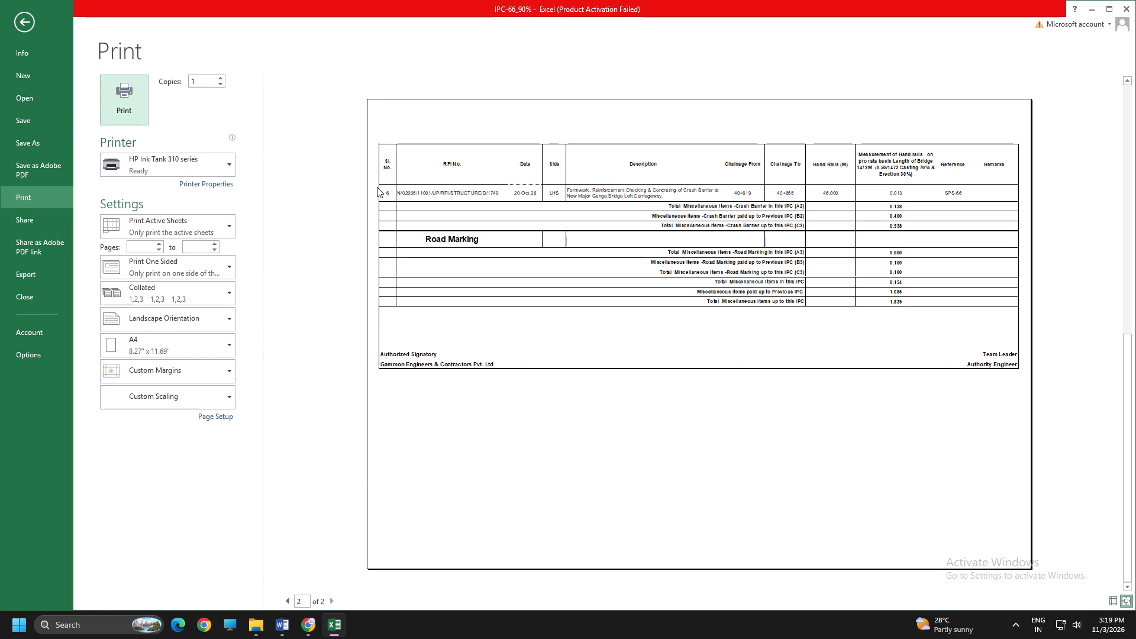
{"action": "scroll", "coordinate": [377, 187], "scroll_direction": "up", "scroll_amount": 2}
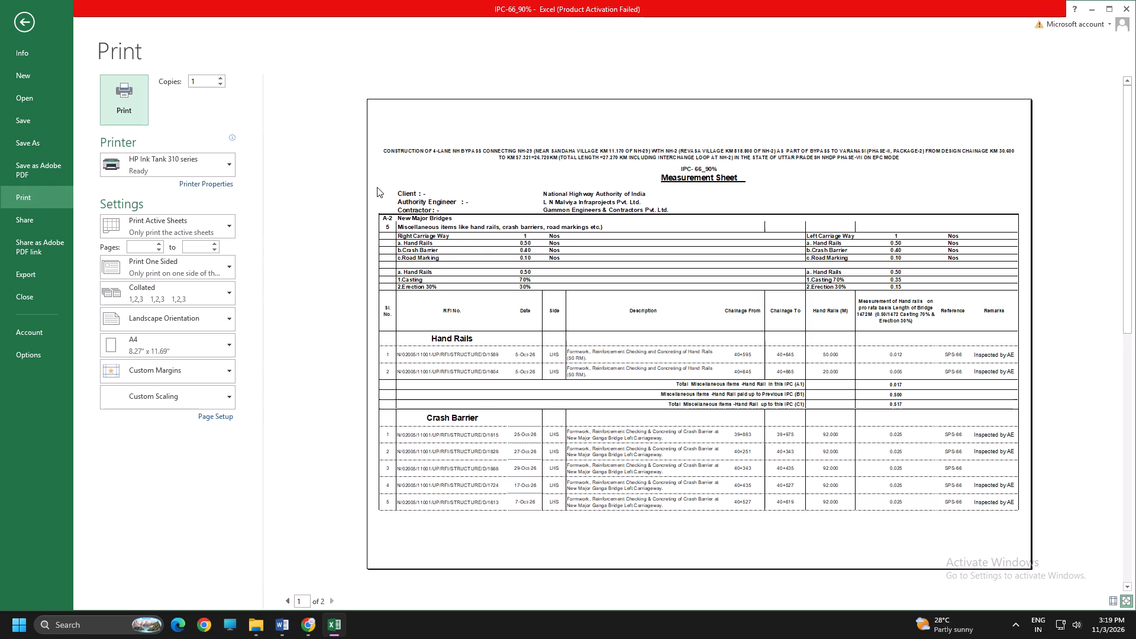
{"action": "scroll", "coordinate": [377, 187], "scroll_direction": "down", "scroll_amount": 2}
{"action": "left_click", "coordinate": [112, 92]}
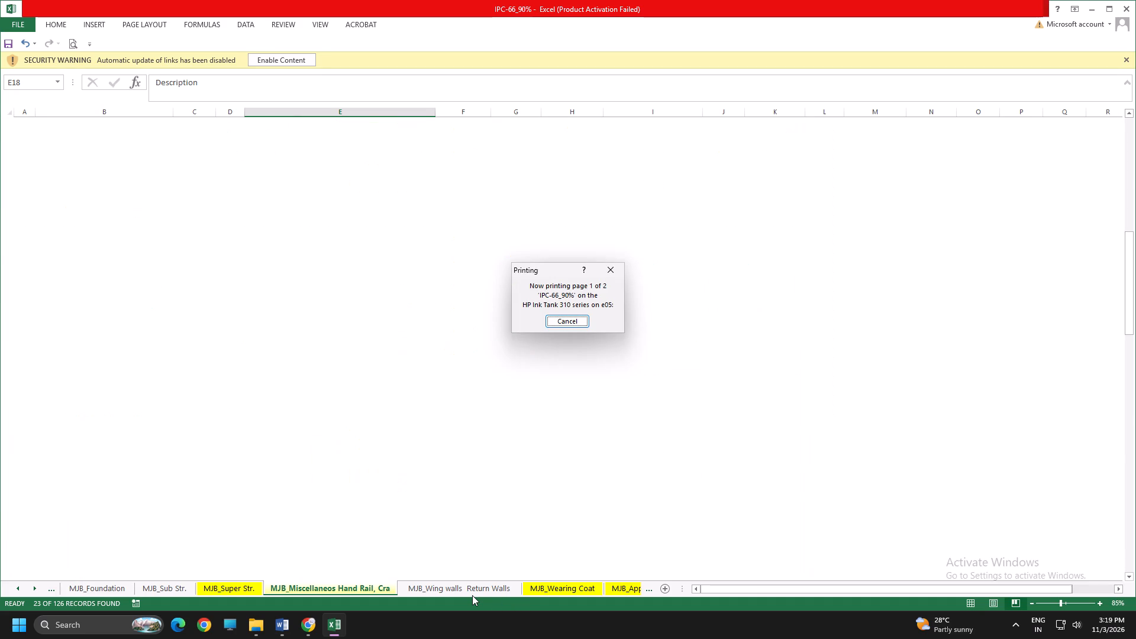
Filter the Reference column of the MJB_Wearing Coat measurement sheet to only the SPS-66 and blank entries.
{"action": "left_click", "coordinate": [444, 594]}
{"action": "left_click", "coordinate": [558, 596]}
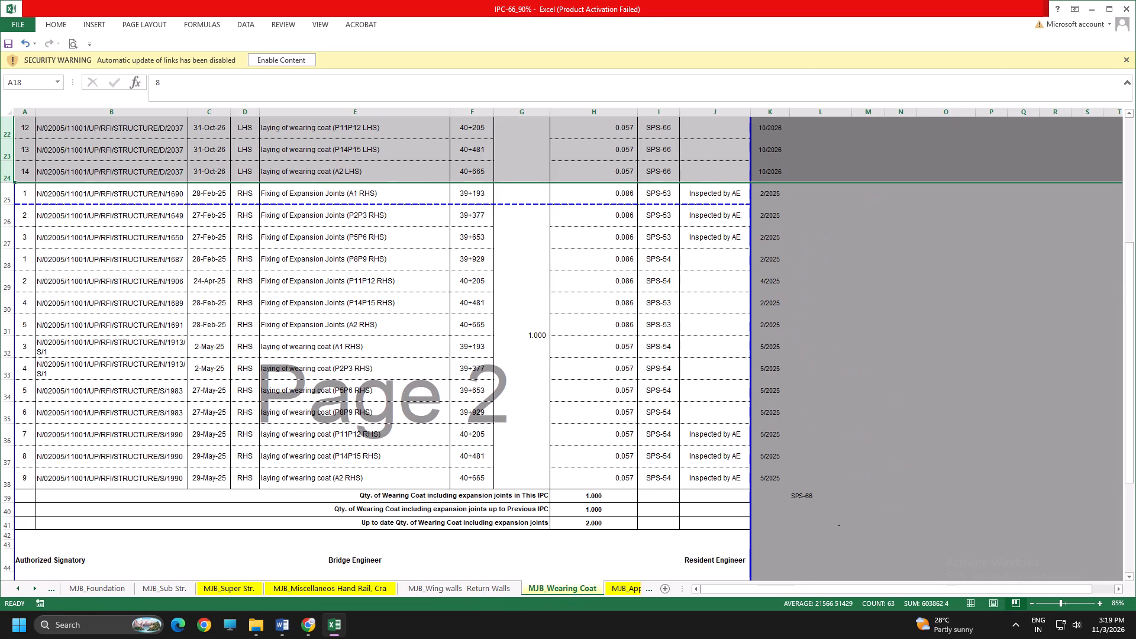
{"action": "scroll", "coordinate": [712, 301], "scroll_direction": "up", "scroll_amount": 10}
{"action": "left_click", "coordinate": [677, 289]}
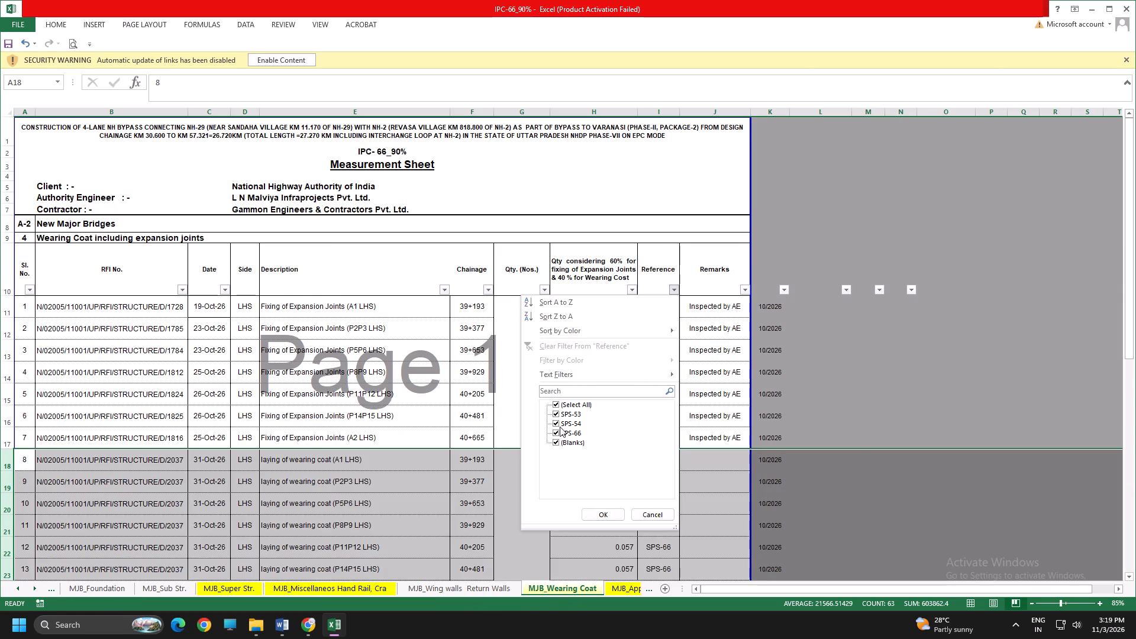
{"action": "left_click", "coordinate": [562, 412]}
{"action": "left_click", "coordinate": [560, 400]}
{"action": "left_click", "coordinate": [555, 399]}
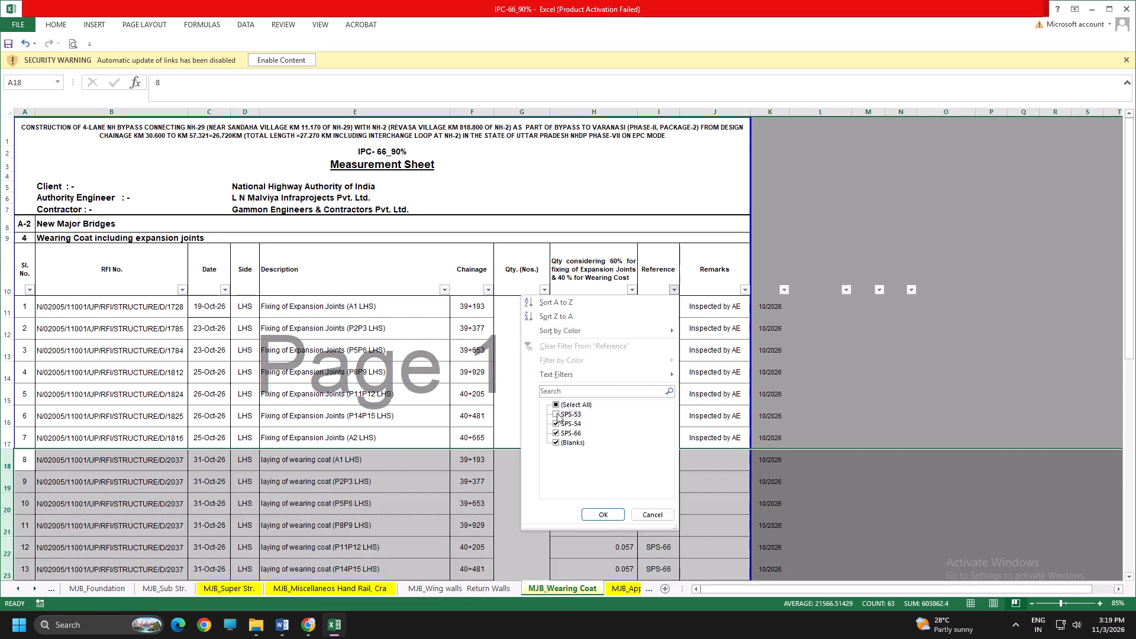
{"action": "left_click", "coordinate": [554, 406]}
{"action": "left_click", "coordinate": [556, 409]}
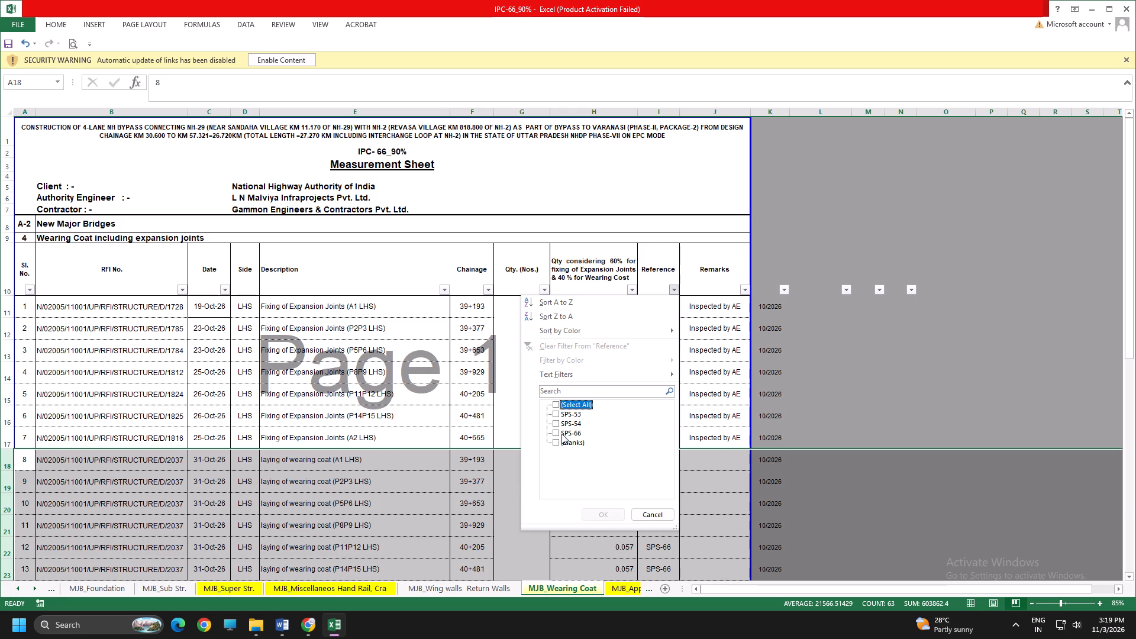
{"action": "left_click", "coordinate": [561, 434]}
{"action": "left_click", "coordinate": [561, 442]}
{"action": "left_click", "coordinate": [590, 513]}
{"action": "left_click", "coordinate": [584, 375]}
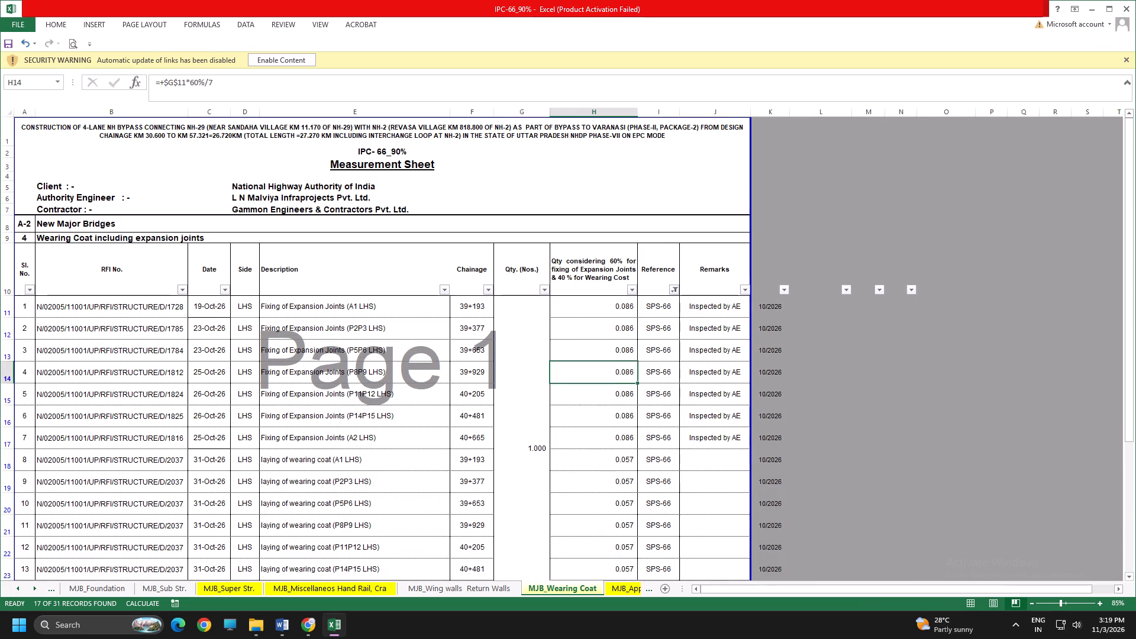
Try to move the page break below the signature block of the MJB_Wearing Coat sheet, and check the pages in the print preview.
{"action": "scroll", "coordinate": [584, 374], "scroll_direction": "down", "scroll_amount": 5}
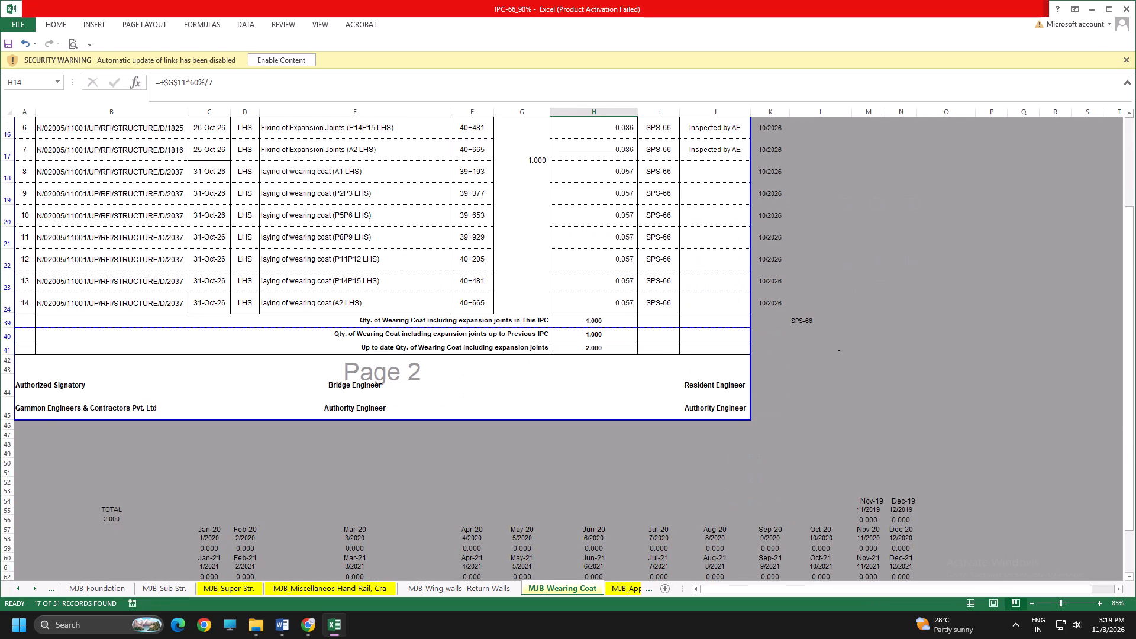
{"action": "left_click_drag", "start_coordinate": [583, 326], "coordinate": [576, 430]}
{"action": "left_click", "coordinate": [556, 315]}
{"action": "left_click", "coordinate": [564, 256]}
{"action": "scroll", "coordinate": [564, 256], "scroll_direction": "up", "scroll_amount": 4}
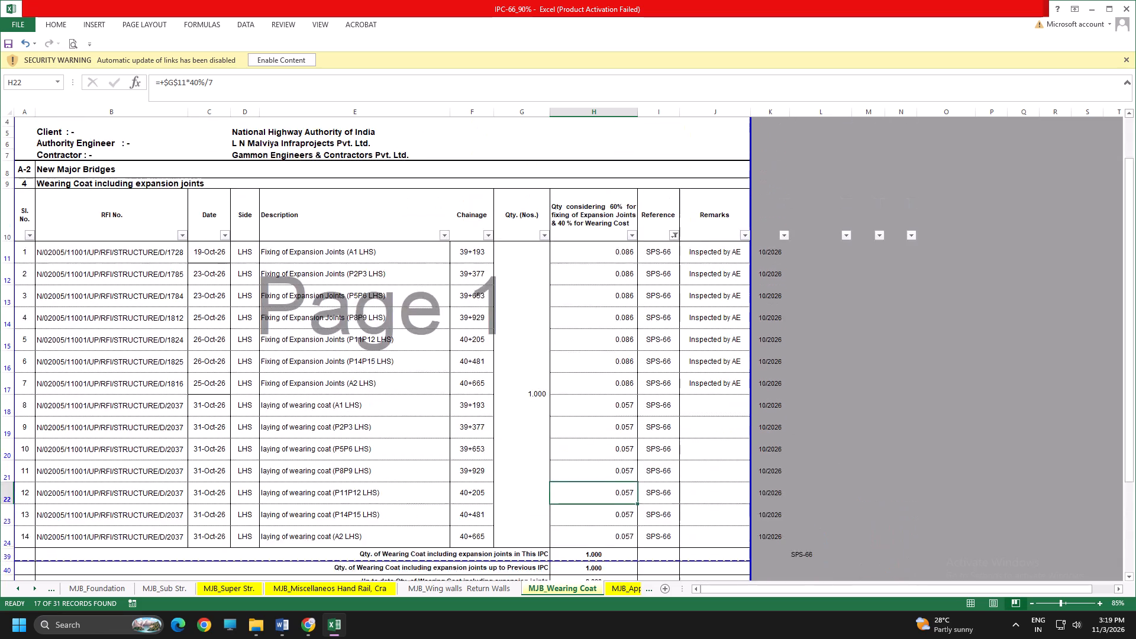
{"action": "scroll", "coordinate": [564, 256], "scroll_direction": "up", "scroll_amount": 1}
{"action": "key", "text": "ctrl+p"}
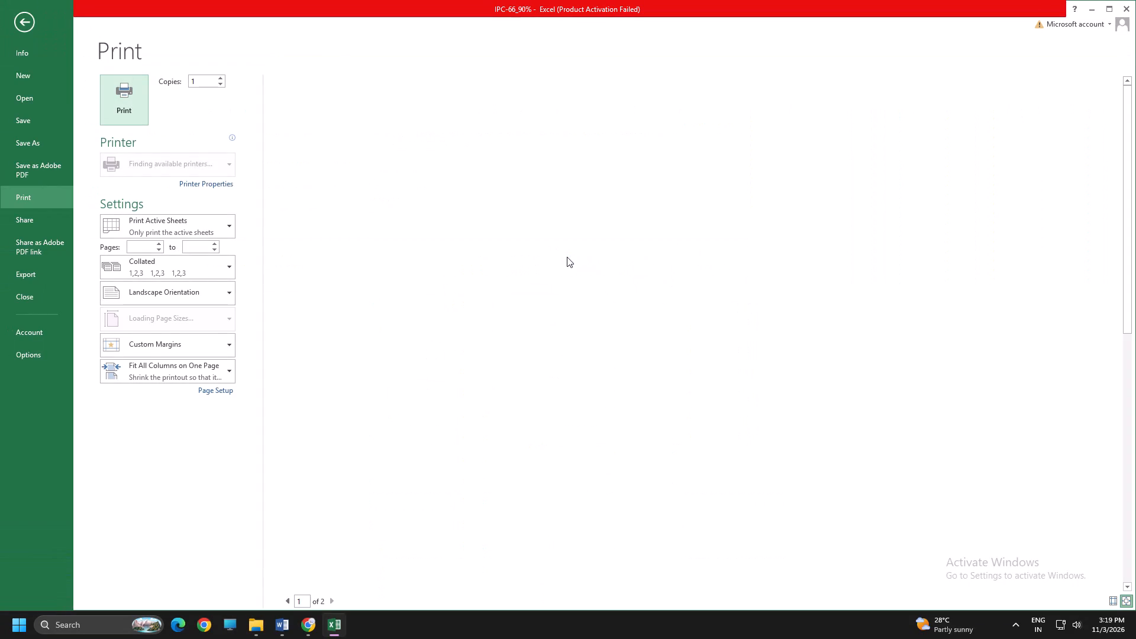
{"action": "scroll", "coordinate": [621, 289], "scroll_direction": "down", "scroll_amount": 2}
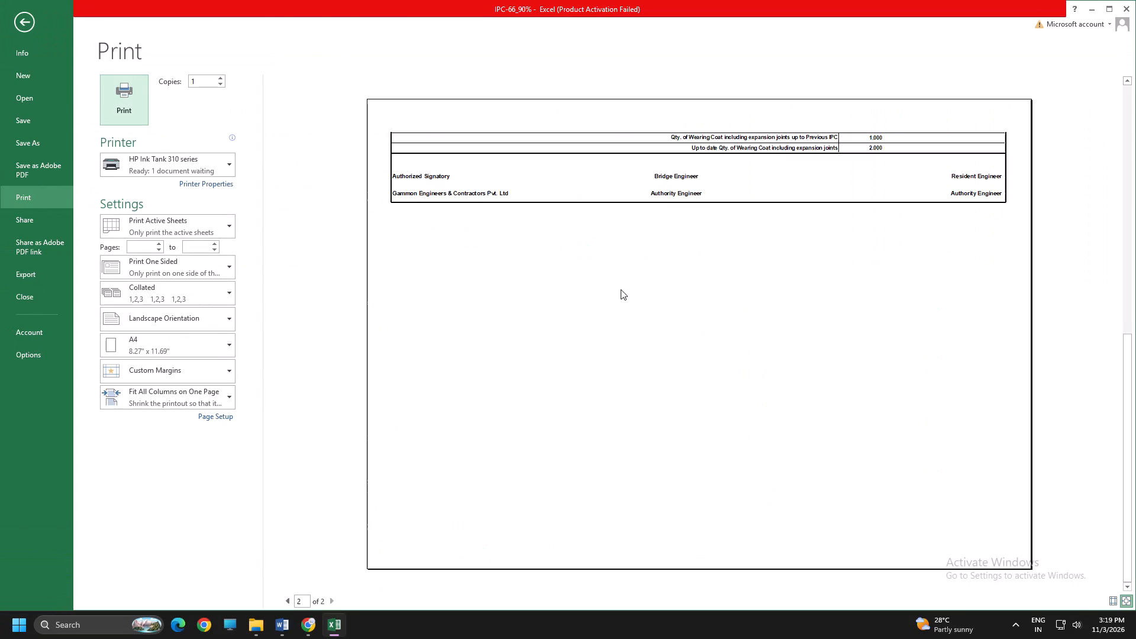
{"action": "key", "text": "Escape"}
Delete the Bridge Engineer and Resident Engineer signature entries, with their Authority Engineer lines, at the bottom of the MJB_Wearing Coat sheet.
{"action": "scroll", "coordinate": [673, 485], "scroll_direction": "up", "scroll_amount": 1}
{"action": "scroll", "coordinate": [662, 356], "scroll_direction": "down", "scroll_amount": 2}
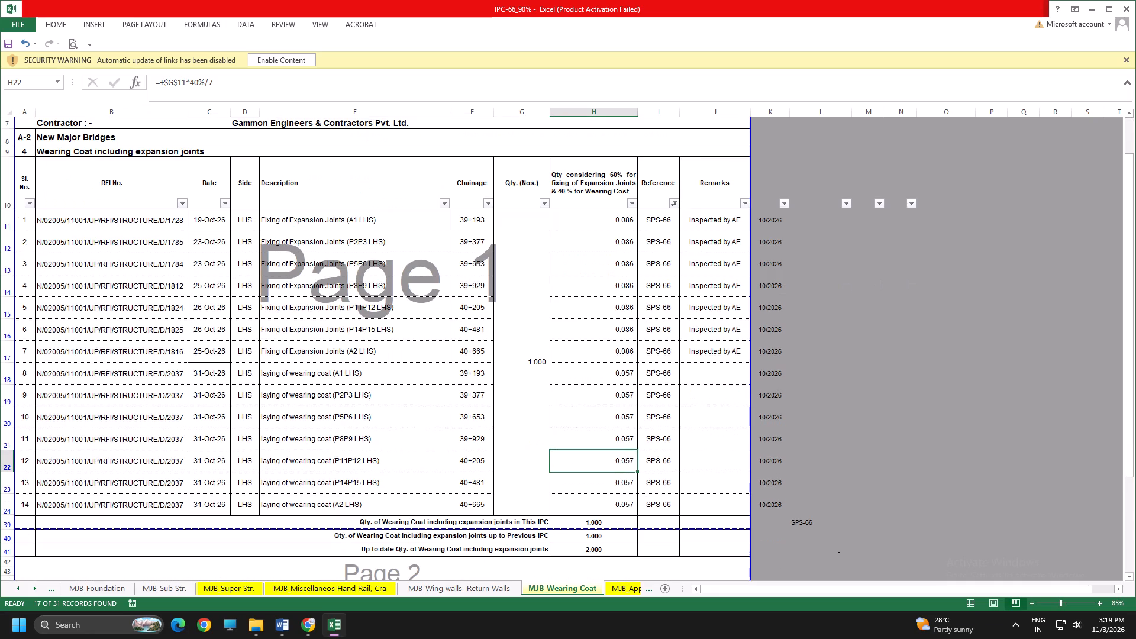
{"action": "scroll", "coordinate": [659, 416], "scroll_direction": "down", "scroll_amount": 3}
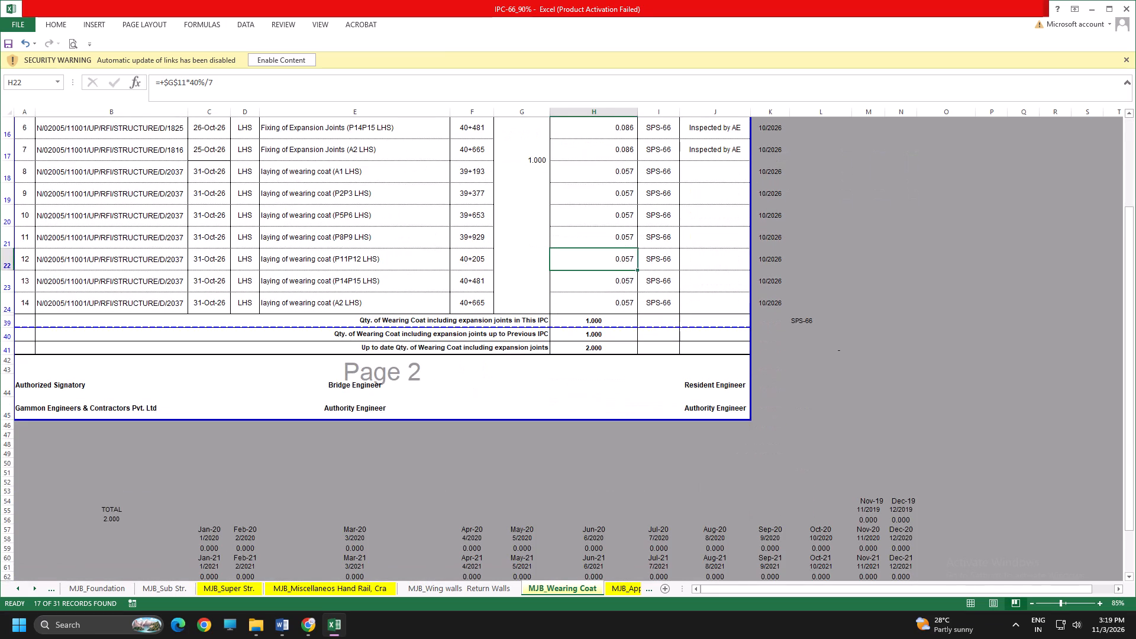
{"action": "left_click", "coordinate": [681, 398]}
{"action": "left_click", "coordinate": [706, 389]}
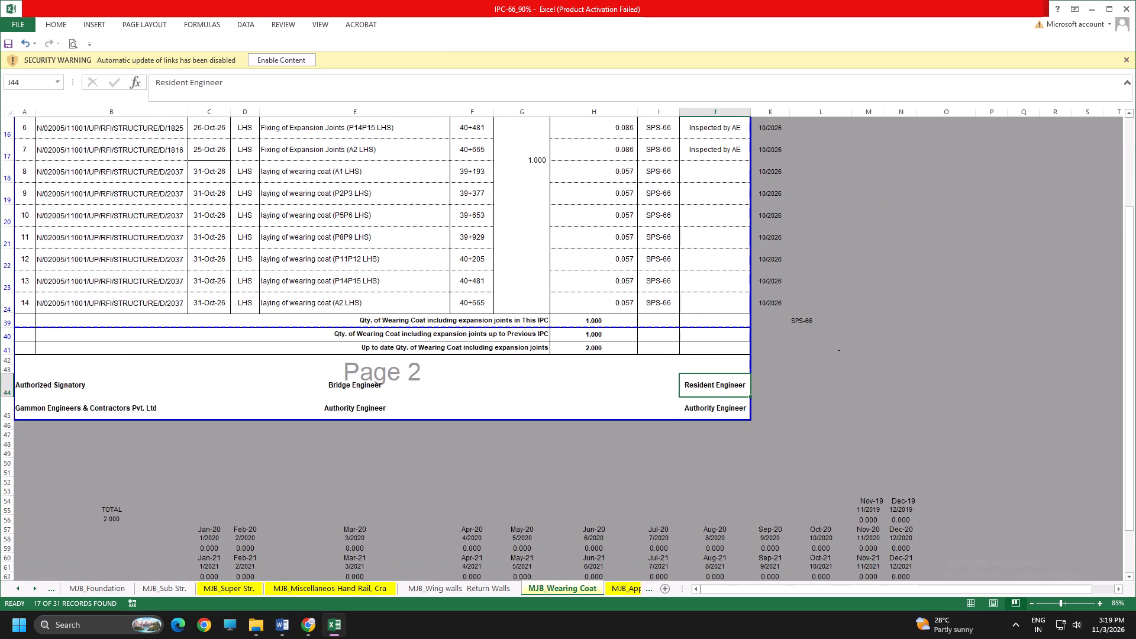
{"action": "left_click_drag", "start_coordinate": [353, 391], "coordinate": [702, 406]}
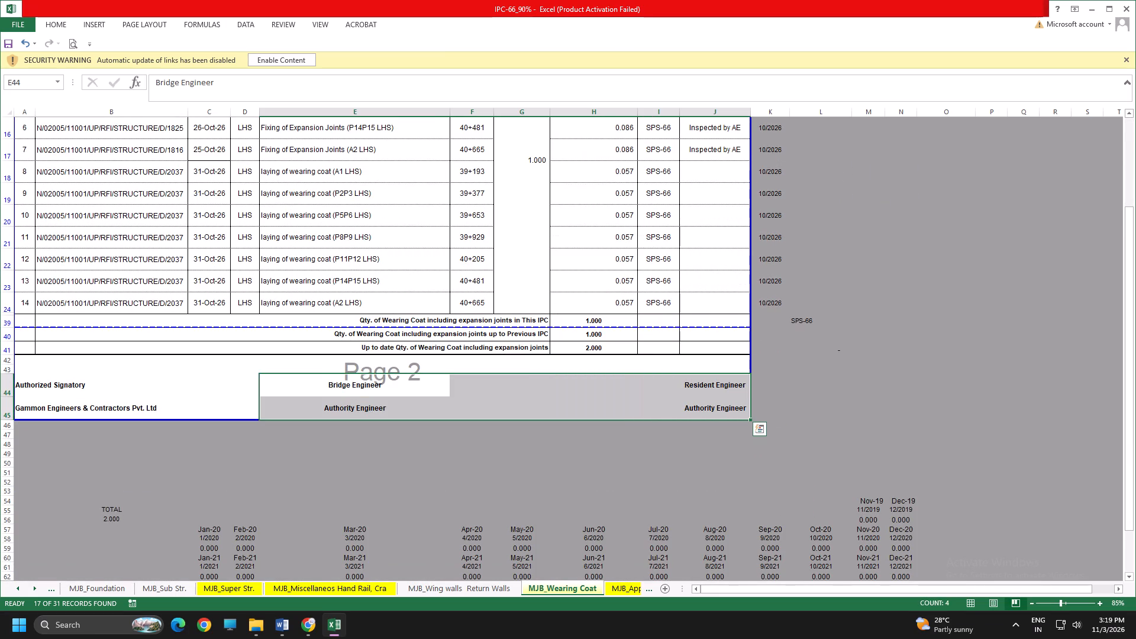
{"action": "key", "text": "Delete"}
Copy the Team Leader and Authority Engineer signature cells from the MJB_Miscellaneos Hand Rail sheet and paste them as values at I44 of MJB_Wearing Coat.
{"action": "left_click", "coordinate": [362, 593]}
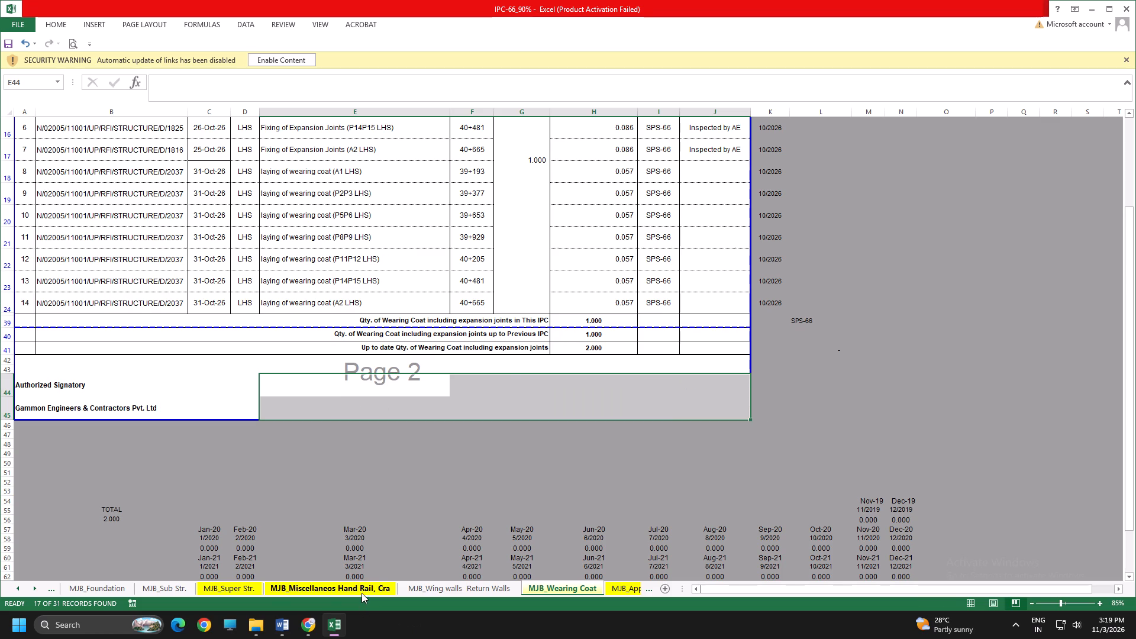
{"action": "scroll", "coordinate": [612, 500], "scroll_direction": "down", "scroll_amount": 4}
{"action": "left_click_drag", "start_coordinate": [776, 441], "coordinate": [776, 455]}
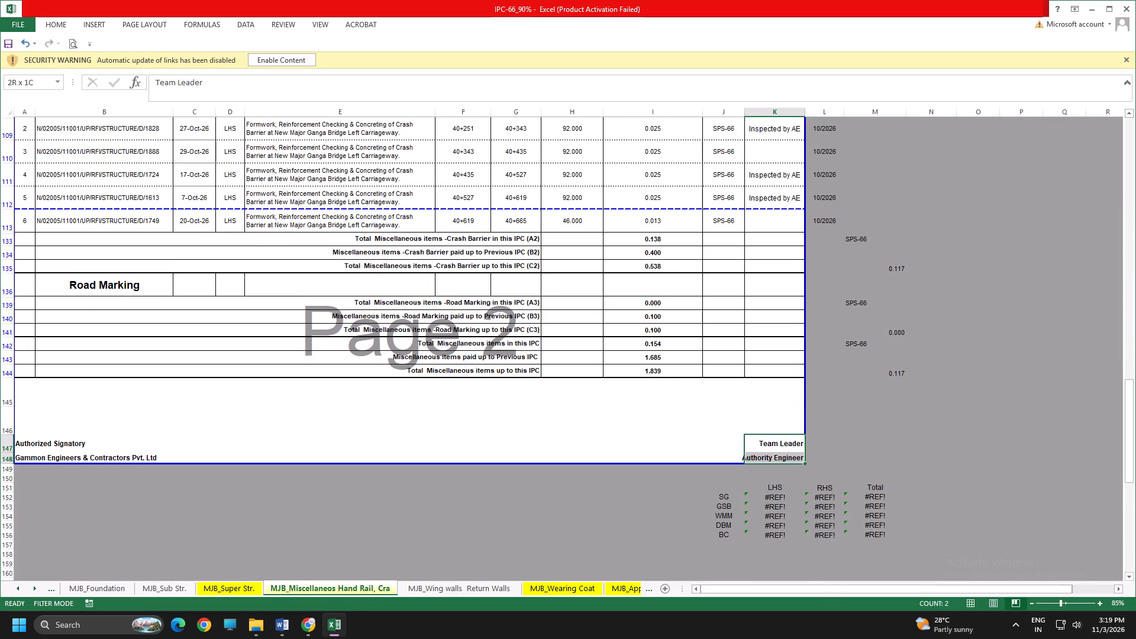
{"action": "key", "text": "ctrl+c"}
{"action": "left_click", "coordinate": [576, 588]}
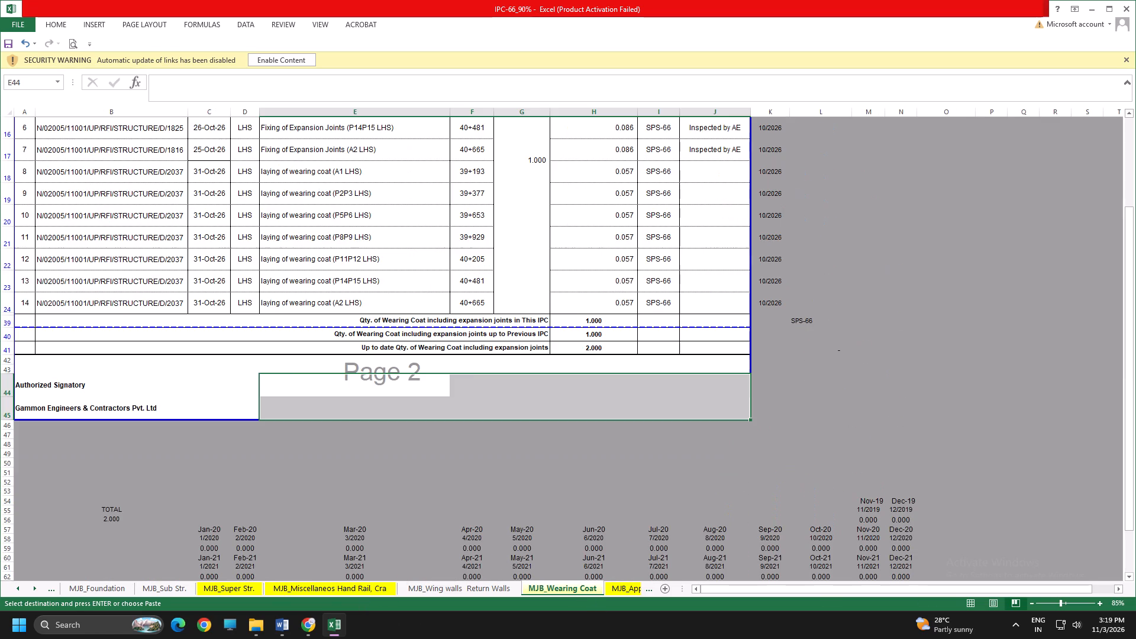
{"action": "left_click", "coordinate": [703, 393]}
{"action": "right_click", "coordinate": [672, 385]}
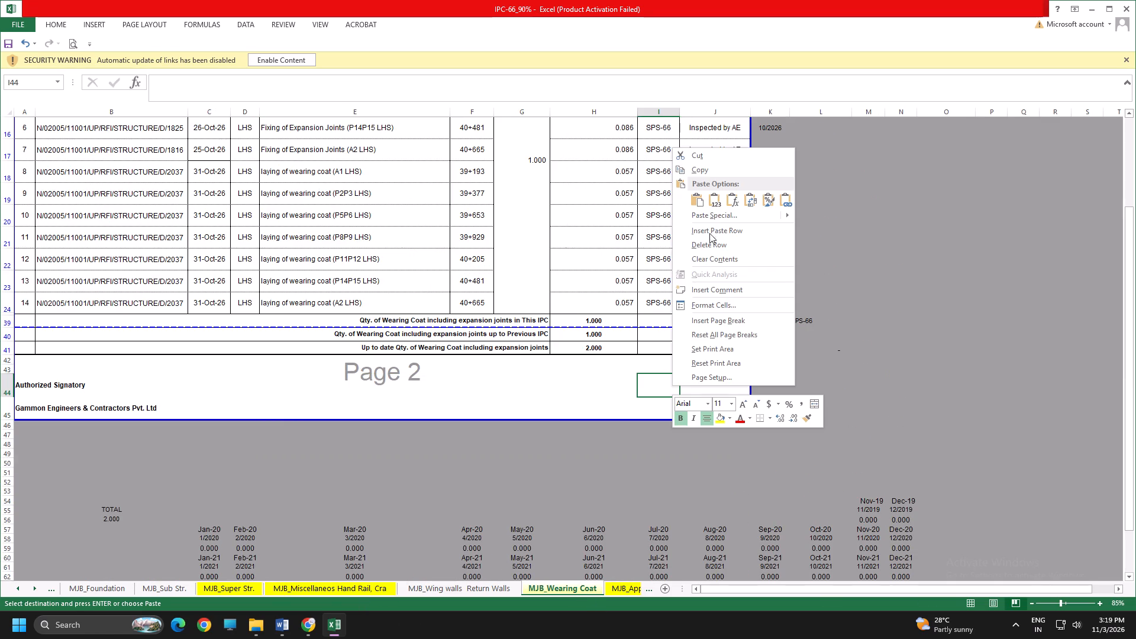
{"action": "left_click", "coordinate": [715, 202]}
{"action": "left_click", "coordinate": [639, 362]}
{"action": "left_click", "coordinate": [660, 333]}
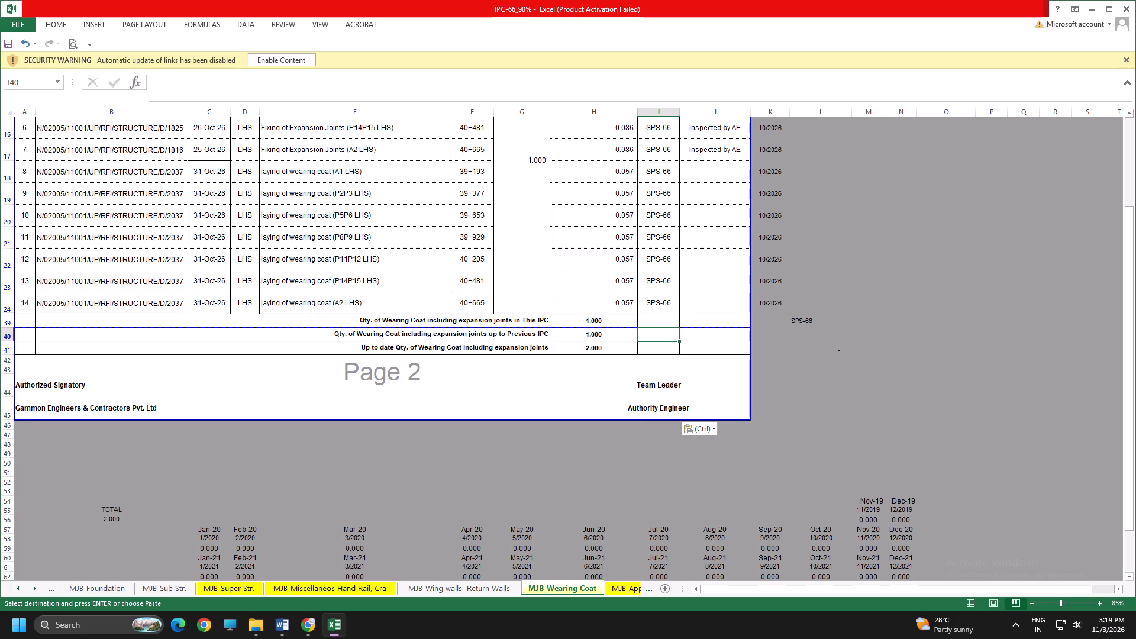
Move the MJB_Wearing Coat sheet's horizontal page break up to between serial numbers 11 and 12.
{"action": "left_click_drag", "start_coordinate": [453, 328], "coordinate": [457, 262]}
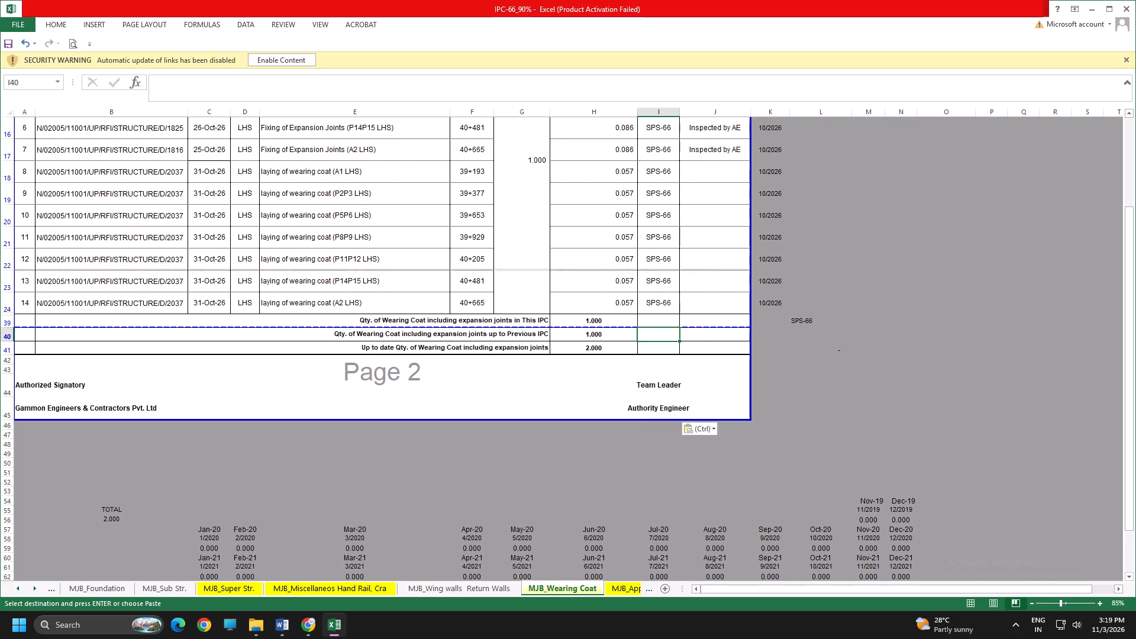
{"action": "left_click_drag", "start_coordinate": [457, 262], "coordinate": [458, 254]}
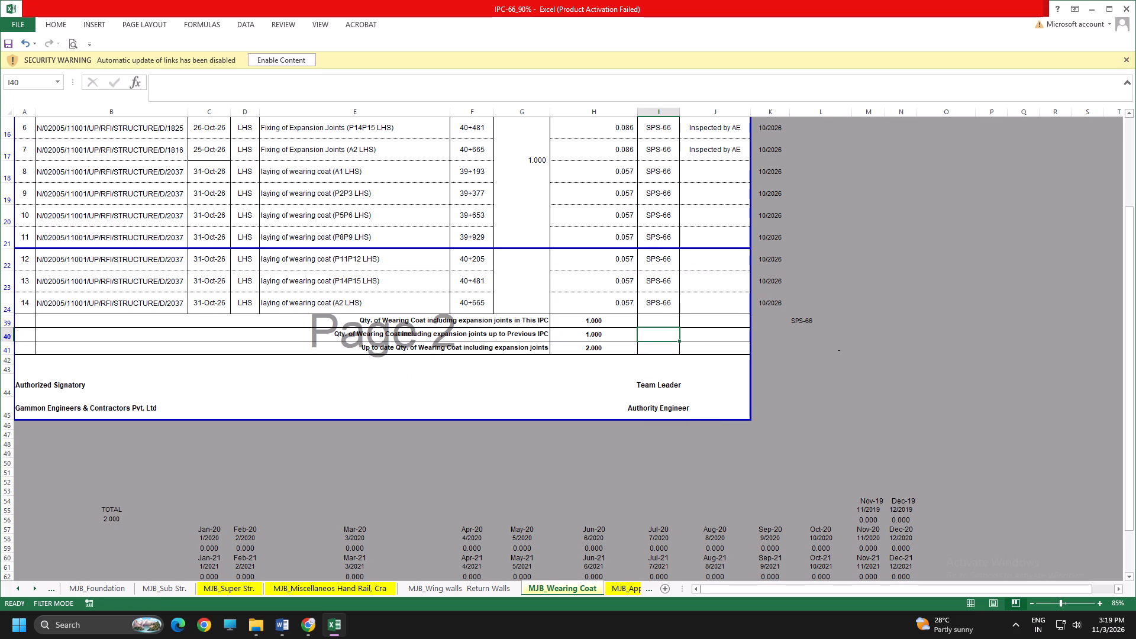
Scale the MJB_Wearing Coat sheet to fit 1 page wide by 1 tall and print it on the HP Ink Tank 310 series.
{"action": "key", "text": "ctrl+p"}
{"action": "scroll", "coordinate": [526, 321], "scroll_direction": "down", "scroll_amount": 1}
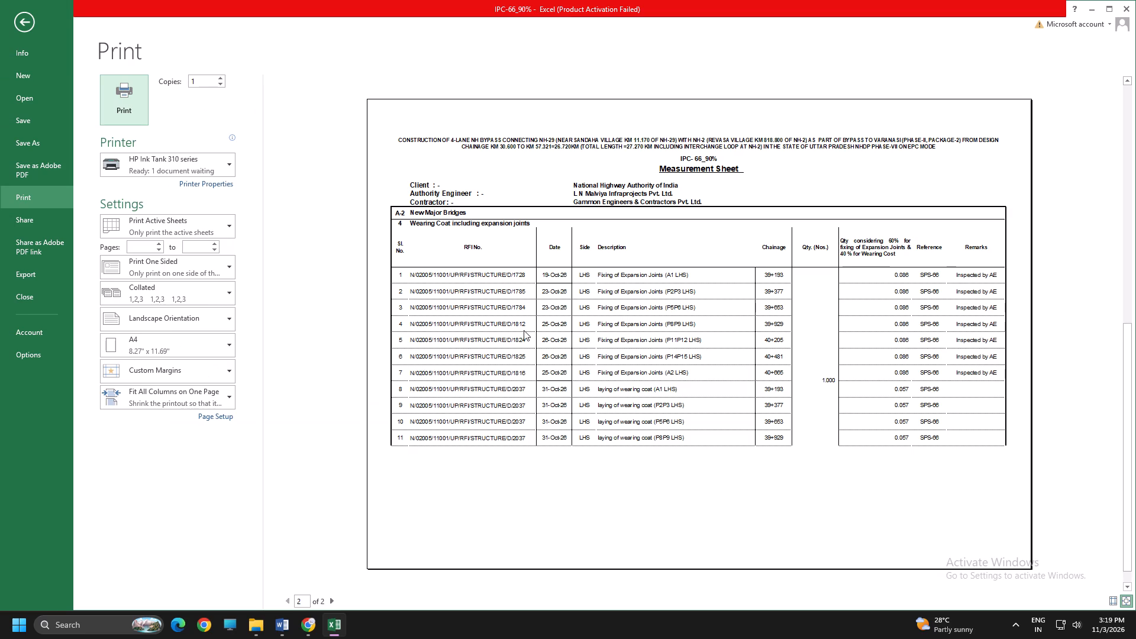
{"action": "scroll", "coordinate": [522, 338], "scroll_direction": "down", "scroll_amount": 1}
{"action": "left_click", "coordinate": [219, 419]}
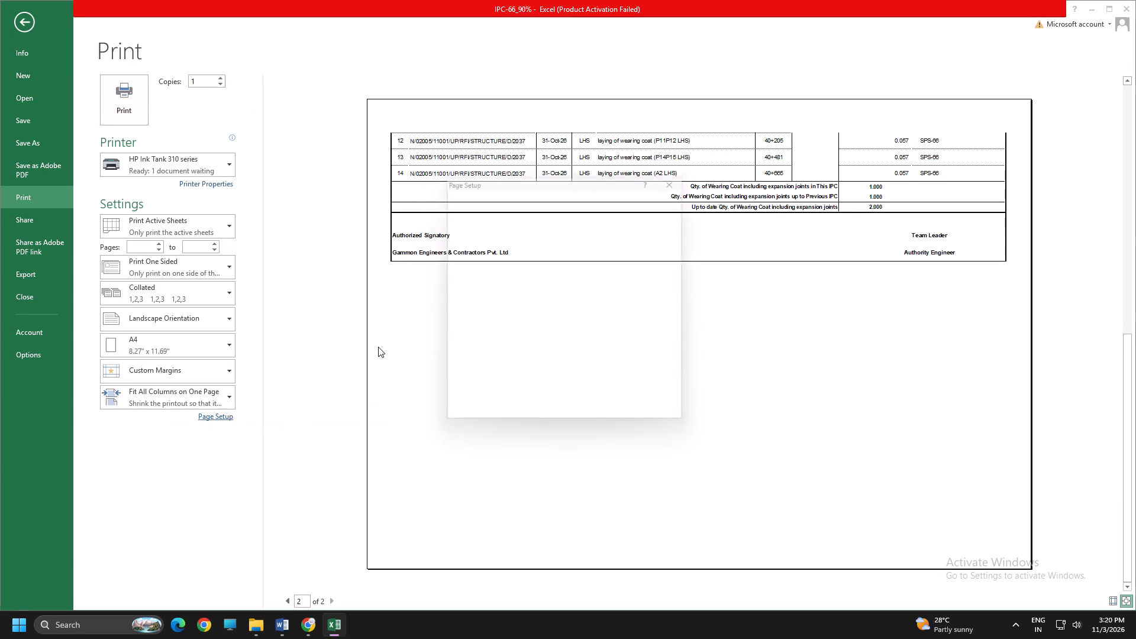
{"action": "left_click", "coordinate": [610, 280]}
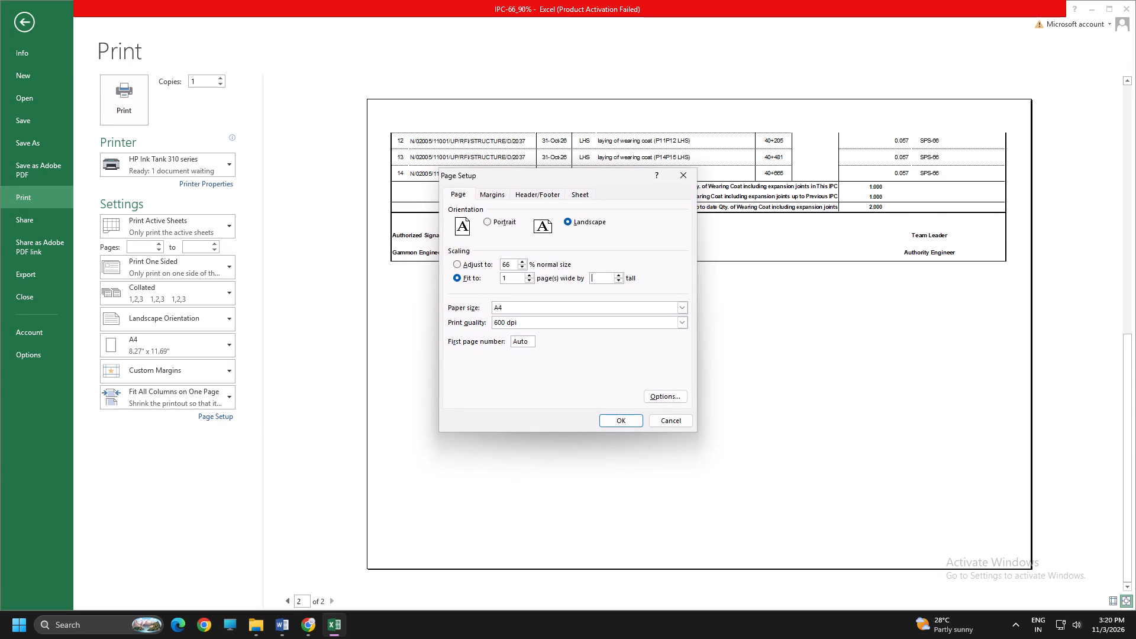
{"action": "key", "text": "1"}
{"action": "key", "text": "Return"}
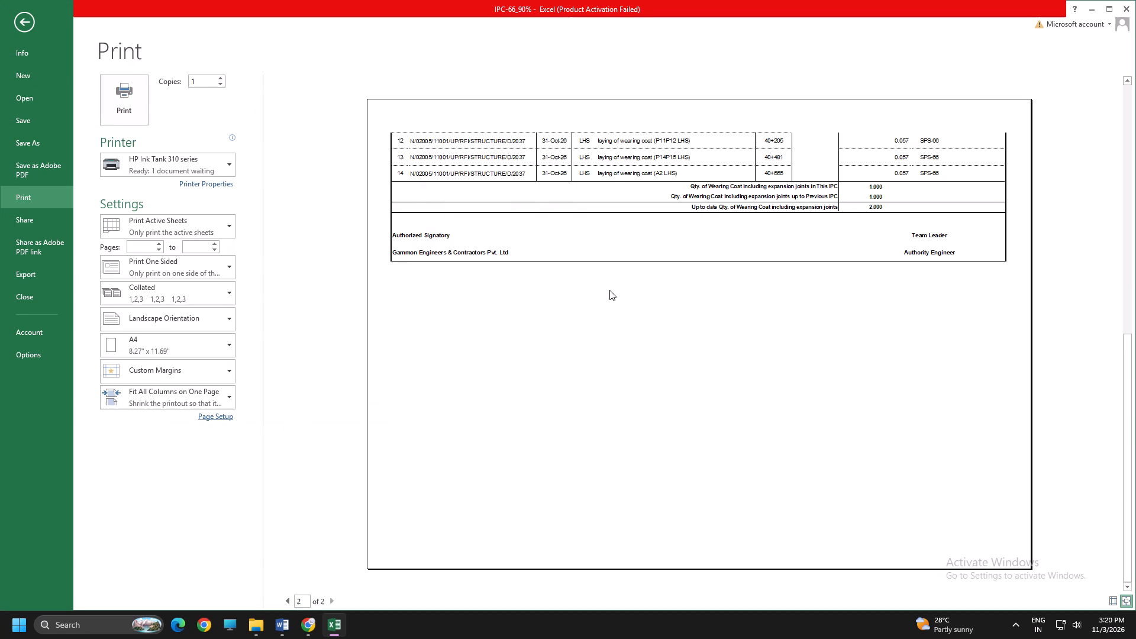
{"action": "scroll", "coordinate": [593, 342], "scroll_direction": "down", "scroll_amount": 2}
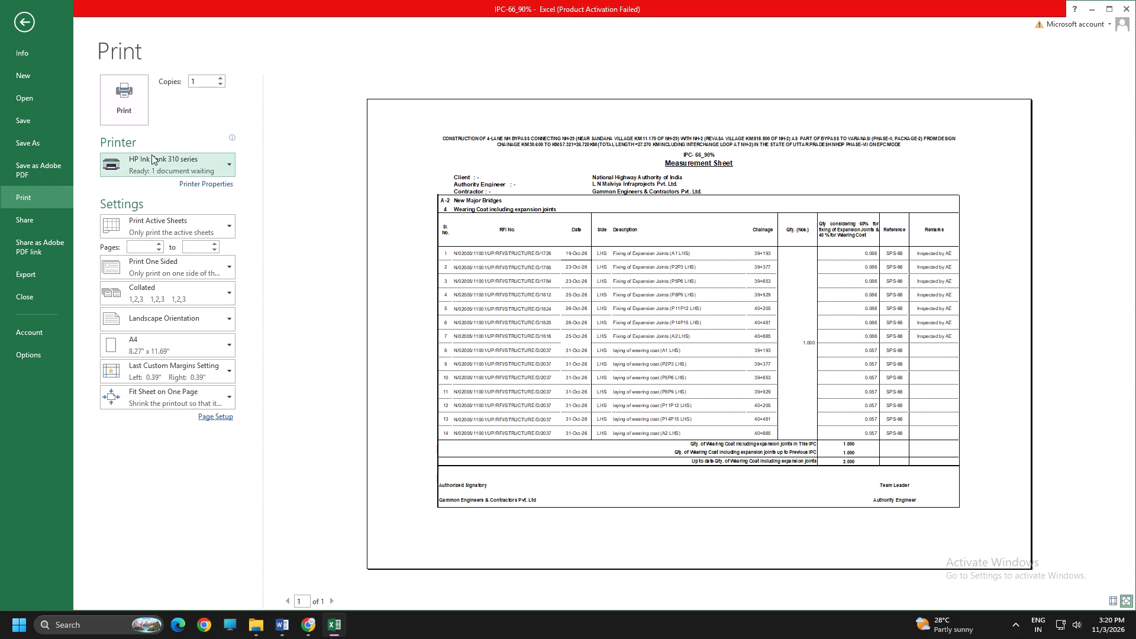
{"action": "left_click", "coordinate": [147, 113]}
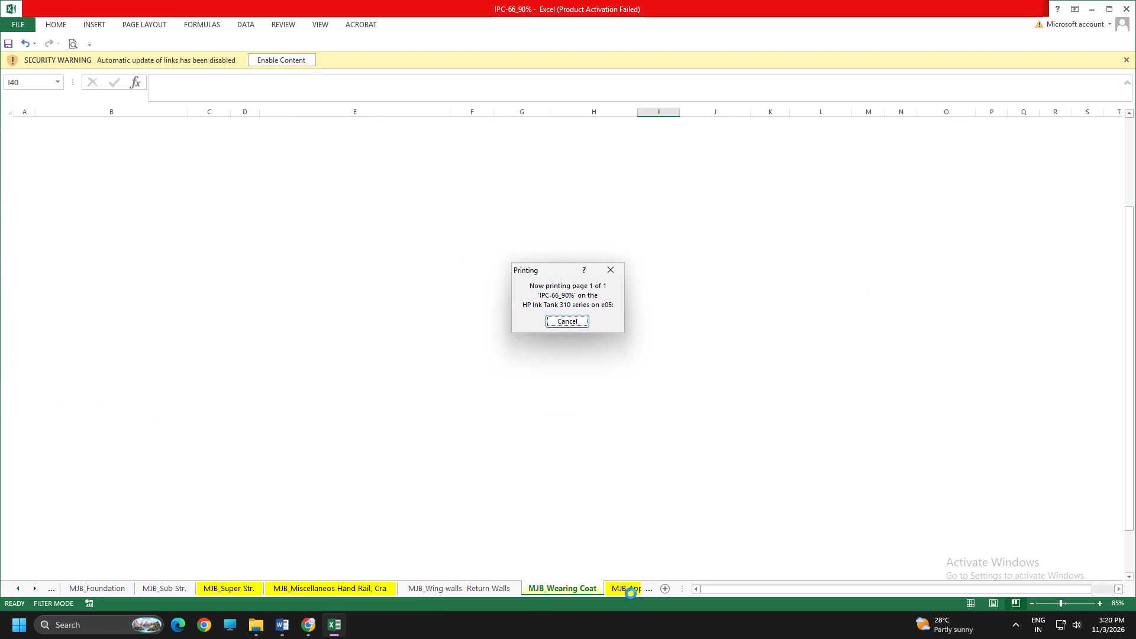
Open the MJB_Approaches sheet and look through its lower tables and back up to the Measurement Sheet heading.
{"action": "left_click", "coordinate": [631, 593]}
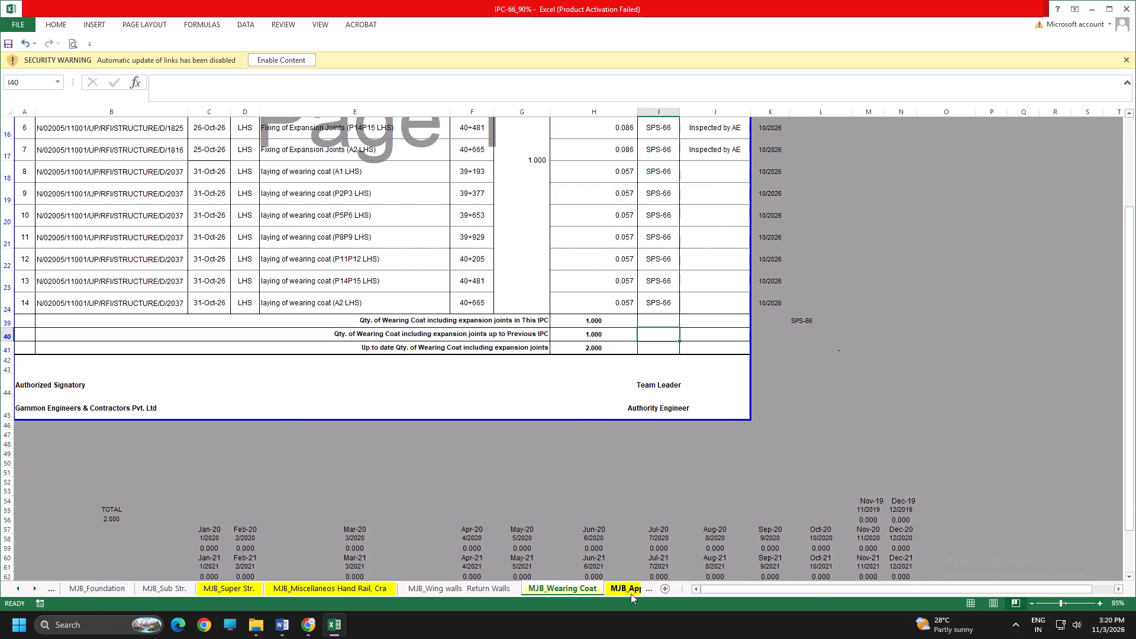
{"action": "scroll", "coordinate": [659, 432], "scroll_direction": "up", "scroll_amount": 1}
{"action": "scroll", "coordinate": [664, 455], "scroll_direction": "down", "scroll_amount": 12}
{"action": "scroll", "coordinate": [704, 448], "scroll_direction": "up", "scroll_amount": 2}
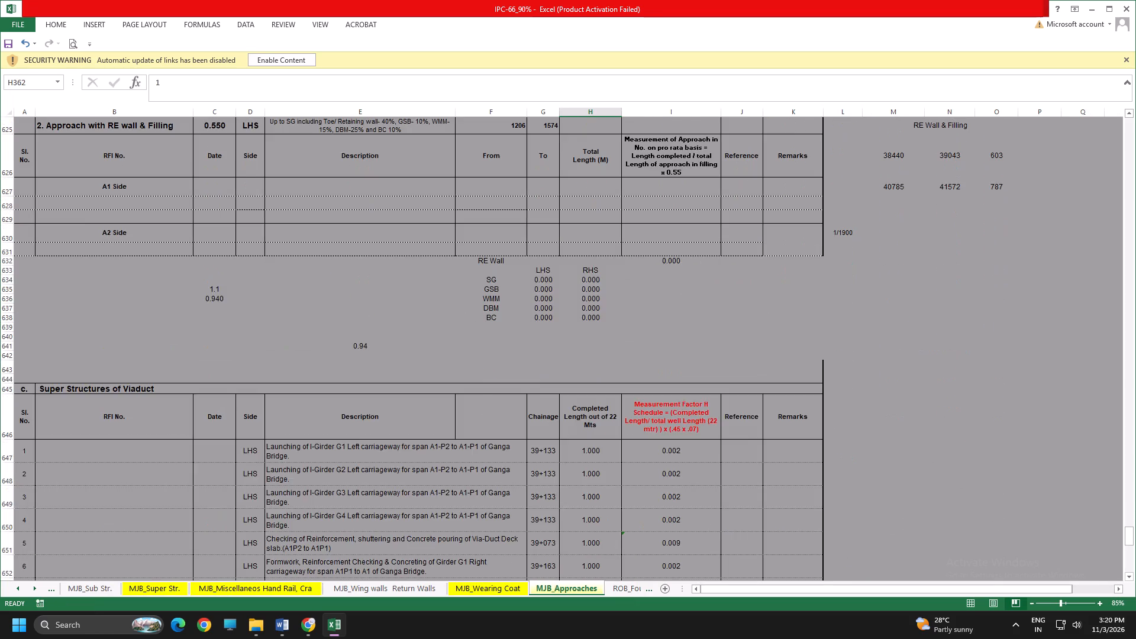
{"action": "scroll", "coordinate": [704, 448], "scroll_direction": "up", "scroll_amount": 12}
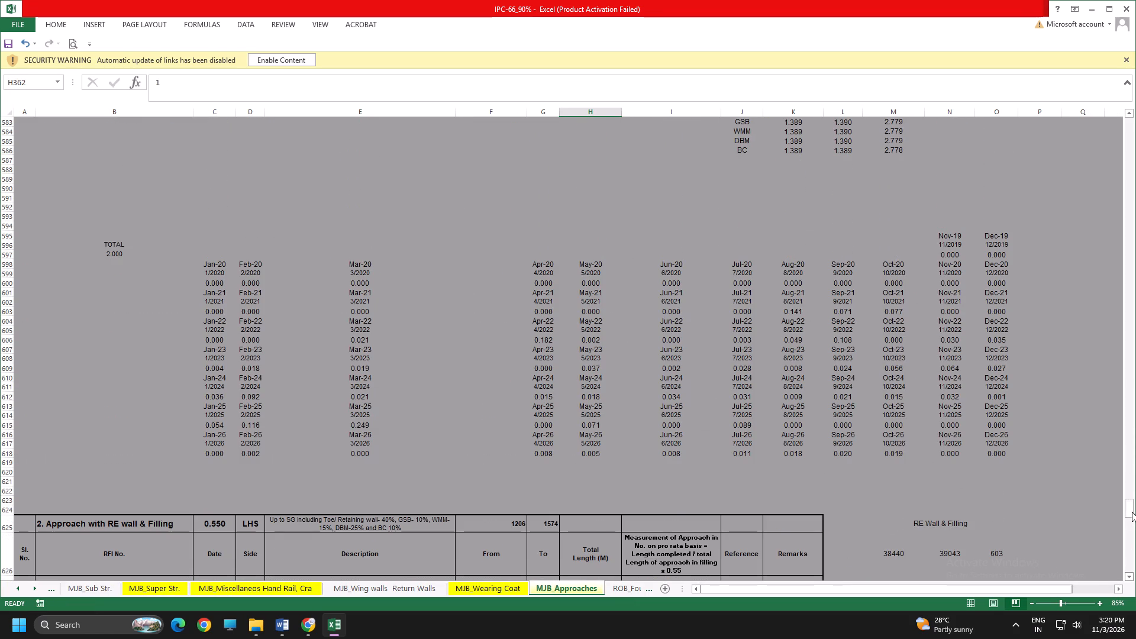
{"action": "left_click_drag", "start_coordinate": [1132, 511], "coordinate": [1122, 95]}
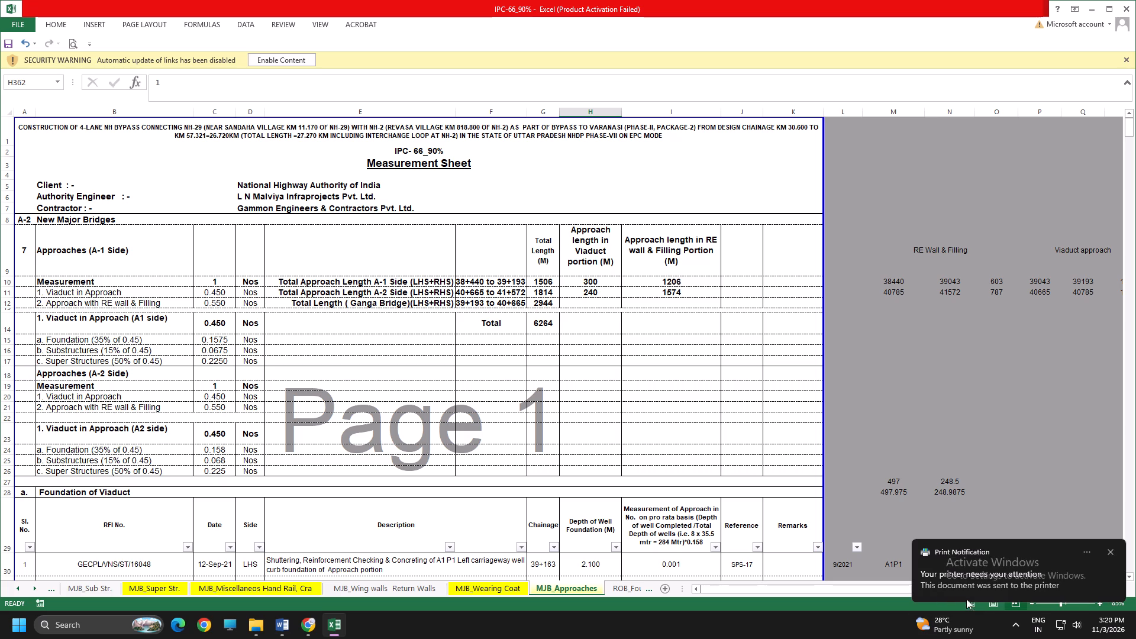
Switch to the Windows Print Queue to check the IPC-66_90% jobs sent to the HP Ink Tank 310 series.
{"action": "left_click", "coordinate": [959, 583]}
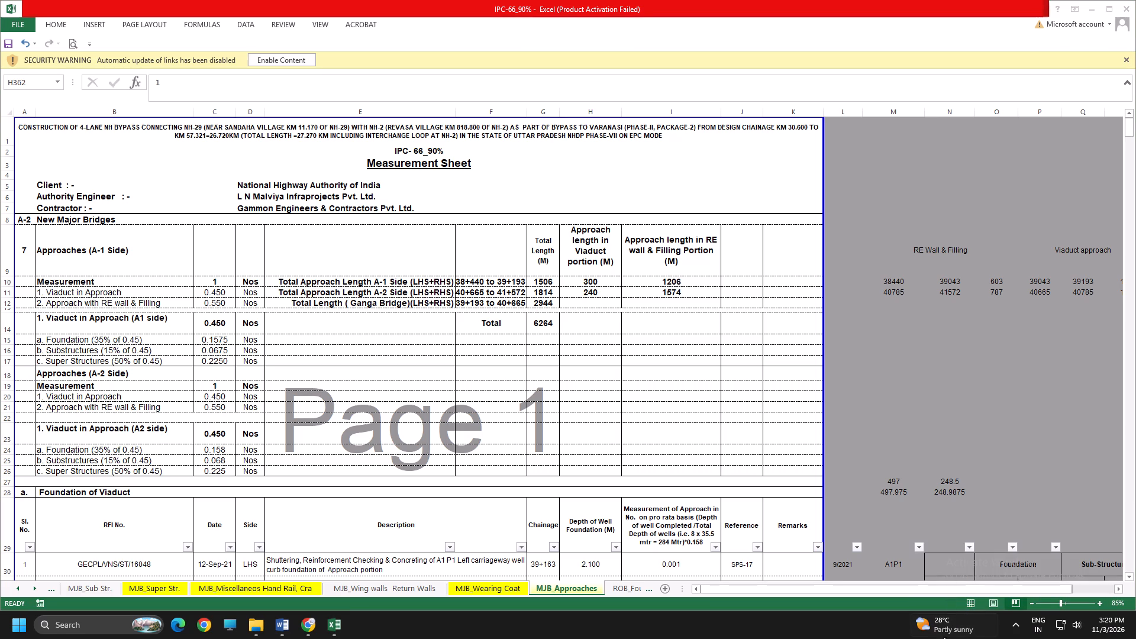
{"action": "left_click", "coordinate": [1015, 624]}
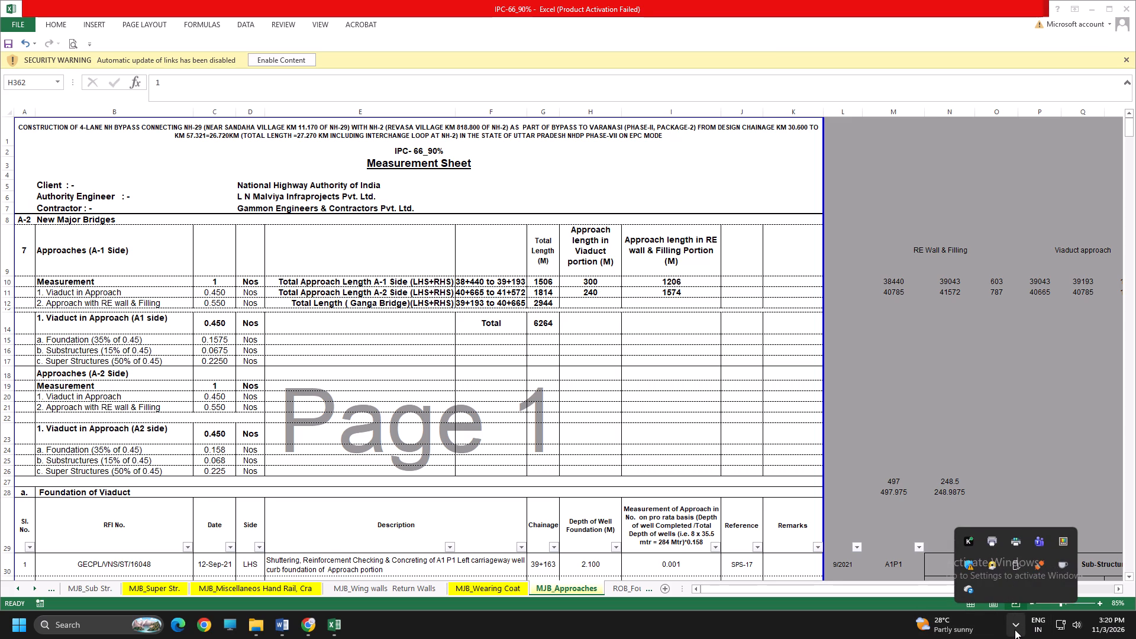
{"action": "double_click", "coordinate": [1013, 546]}
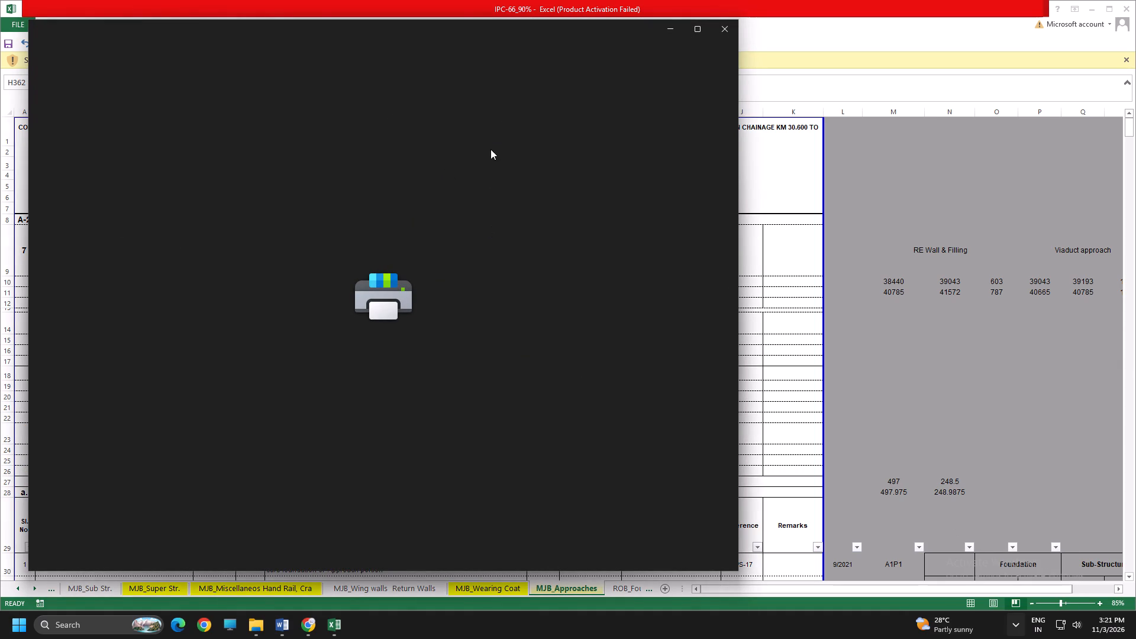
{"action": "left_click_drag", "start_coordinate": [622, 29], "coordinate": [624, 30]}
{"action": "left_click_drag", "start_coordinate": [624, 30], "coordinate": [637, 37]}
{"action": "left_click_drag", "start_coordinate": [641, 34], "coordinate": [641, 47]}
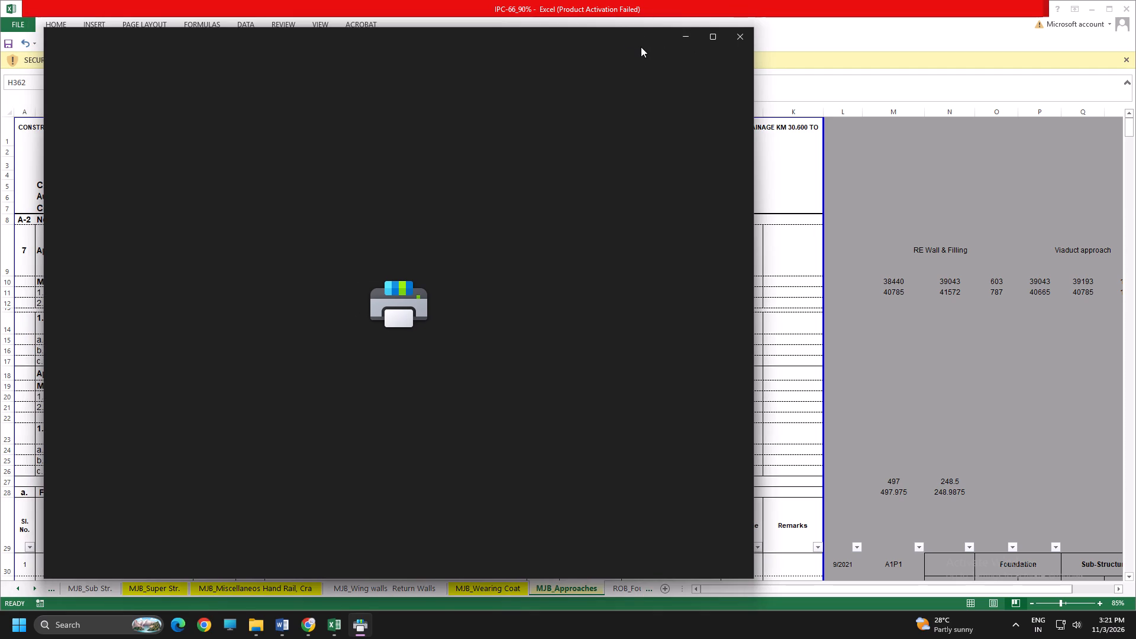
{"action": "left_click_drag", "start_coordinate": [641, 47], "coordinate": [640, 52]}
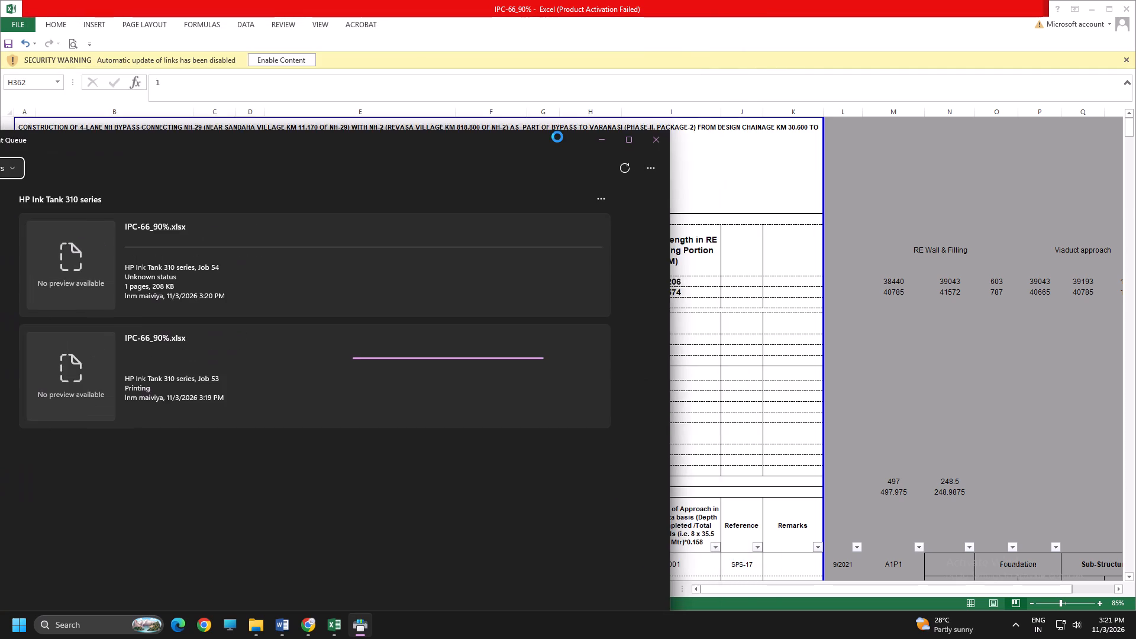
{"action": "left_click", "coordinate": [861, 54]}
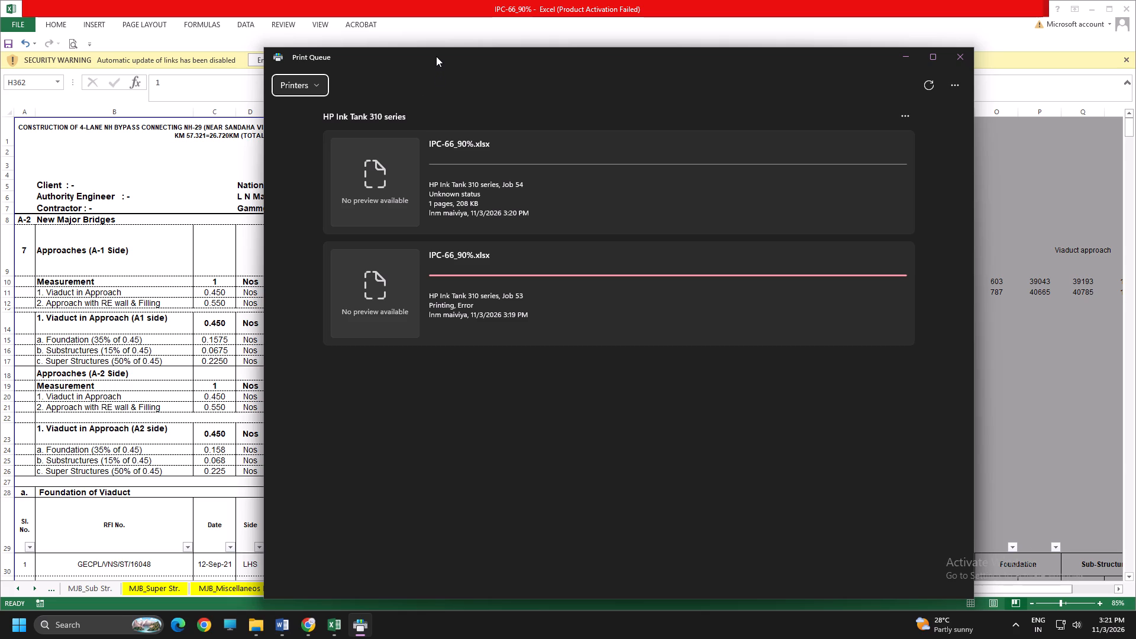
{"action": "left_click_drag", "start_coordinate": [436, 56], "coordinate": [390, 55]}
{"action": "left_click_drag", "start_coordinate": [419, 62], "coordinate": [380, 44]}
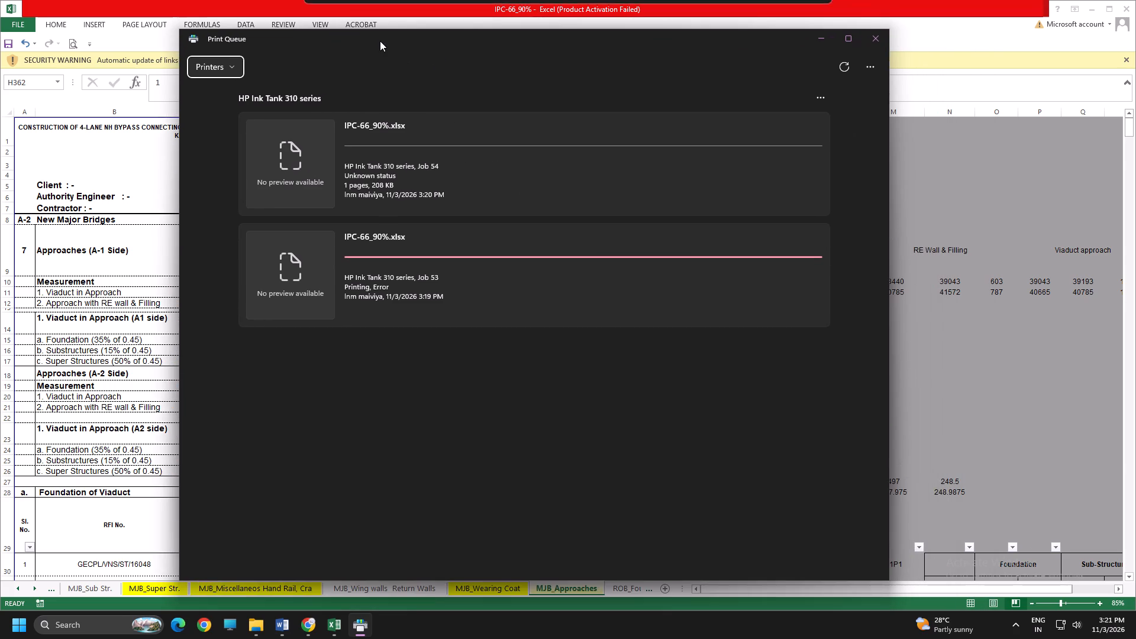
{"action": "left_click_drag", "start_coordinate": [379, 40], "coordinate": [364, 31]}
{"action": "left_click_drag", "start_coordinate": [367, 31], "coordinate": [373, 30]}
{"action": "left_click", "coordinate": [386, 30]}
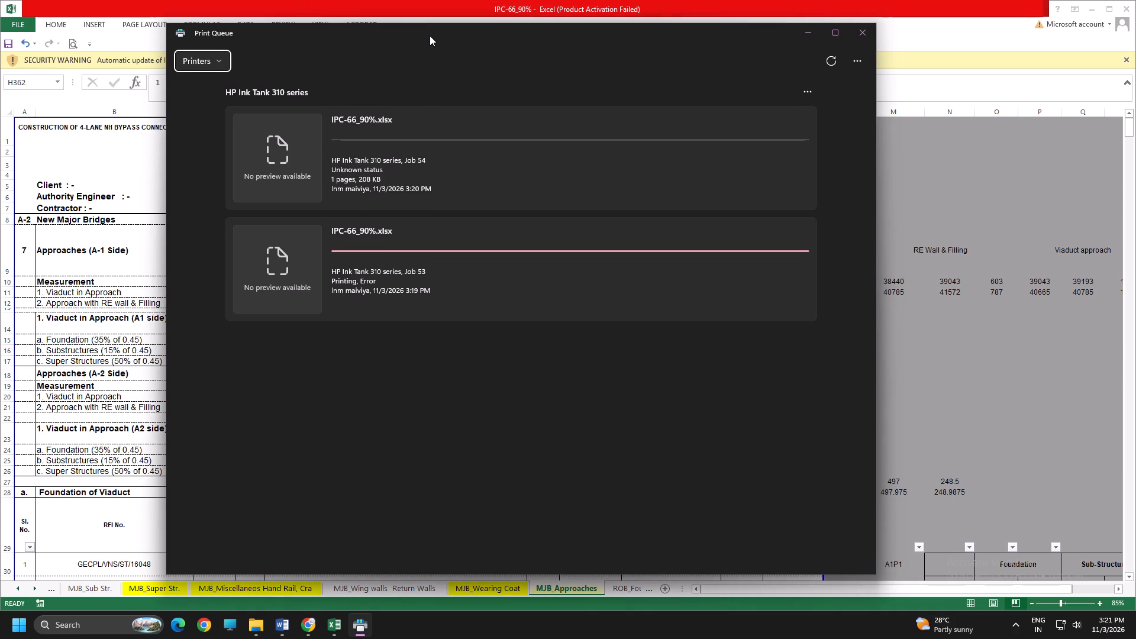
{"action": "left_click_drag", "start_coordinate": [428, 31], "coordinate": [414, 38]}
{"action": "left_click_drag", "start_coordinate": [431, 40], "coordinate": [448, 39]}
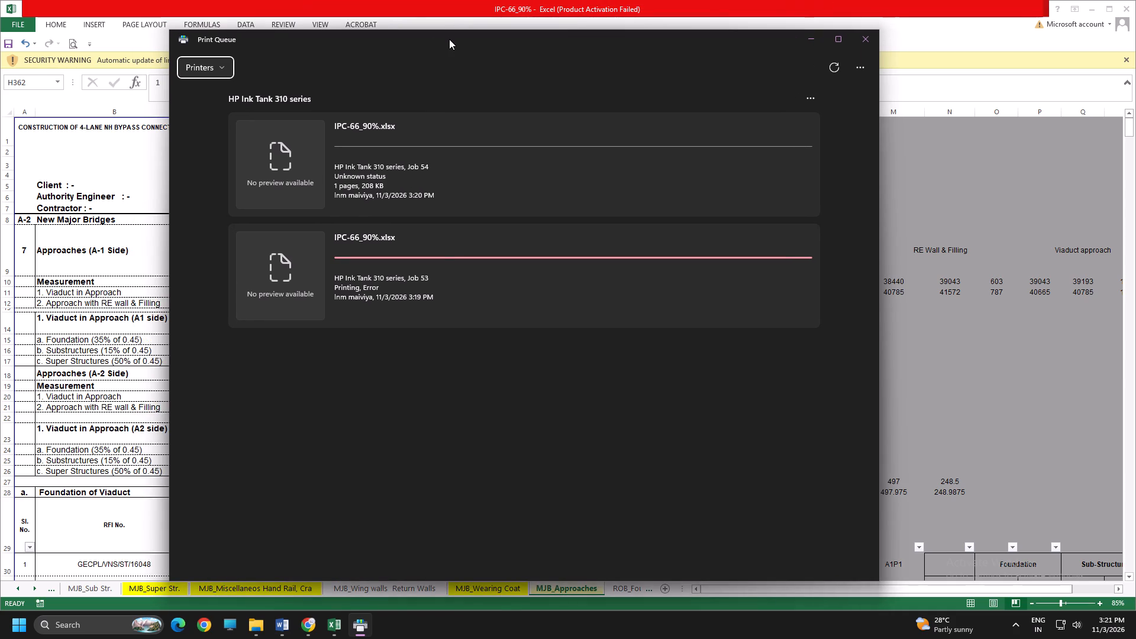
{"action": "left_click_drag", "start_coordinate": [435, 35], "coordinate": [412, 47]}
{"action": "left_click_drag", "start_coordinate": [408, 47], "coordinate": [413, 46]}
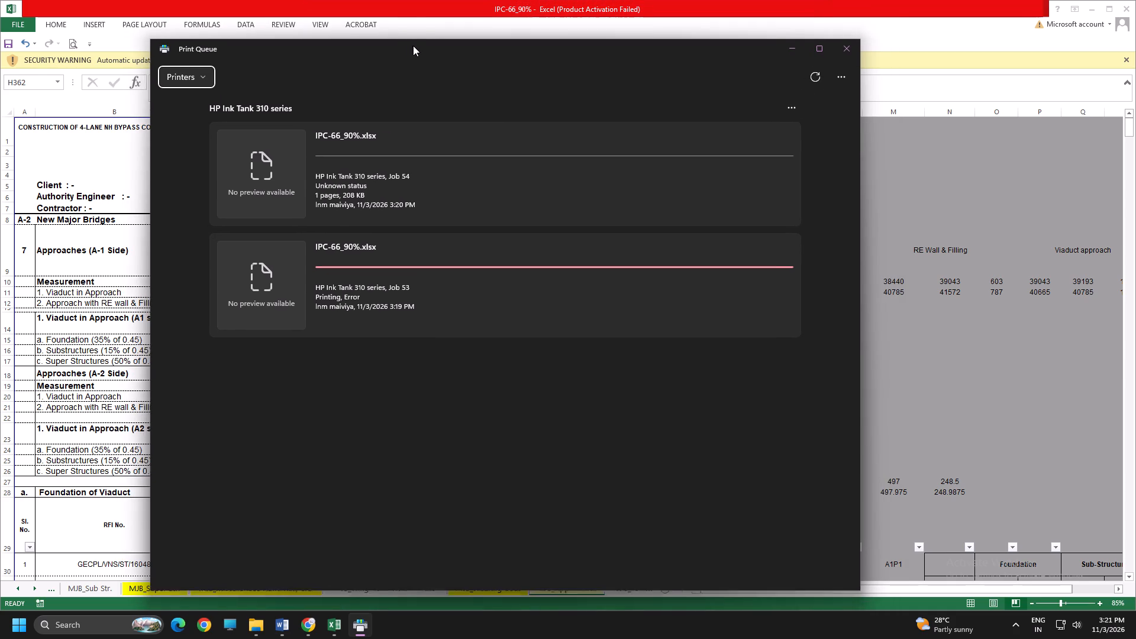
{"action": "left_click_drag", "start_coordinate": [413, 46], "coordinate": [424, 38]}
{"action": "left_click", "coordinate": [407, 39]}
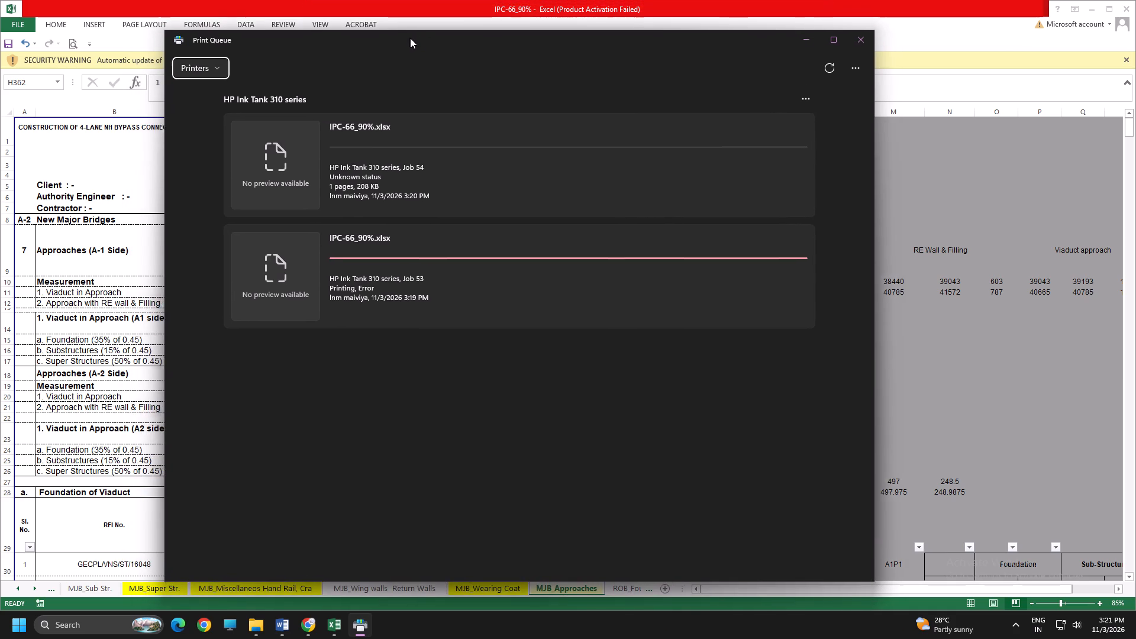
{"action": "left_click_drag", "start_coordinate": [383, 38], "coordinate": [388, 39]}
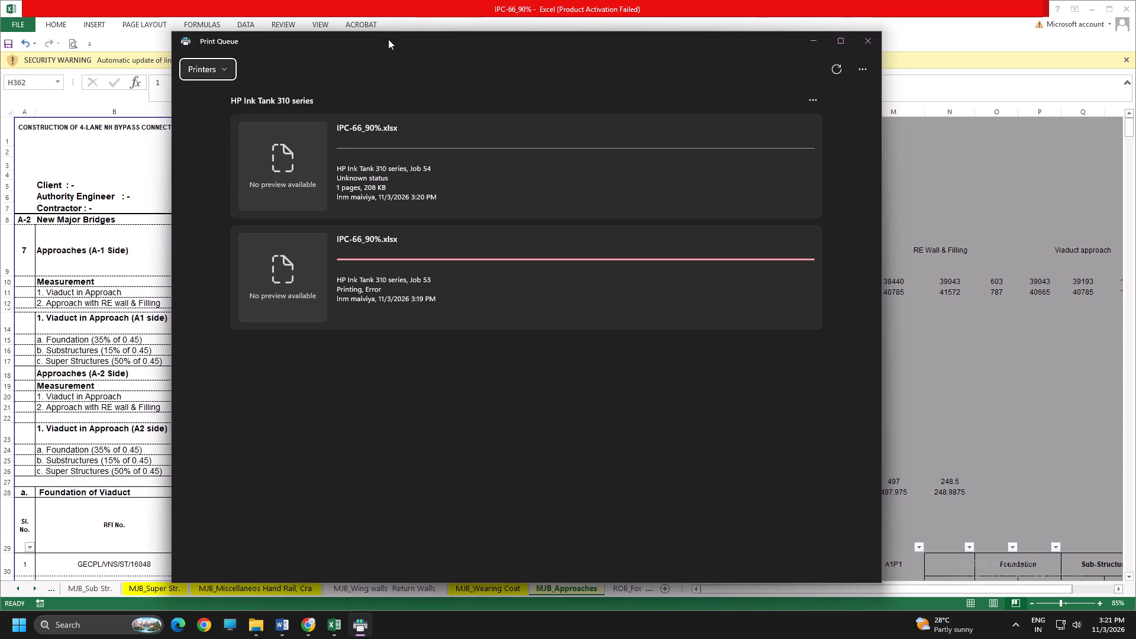
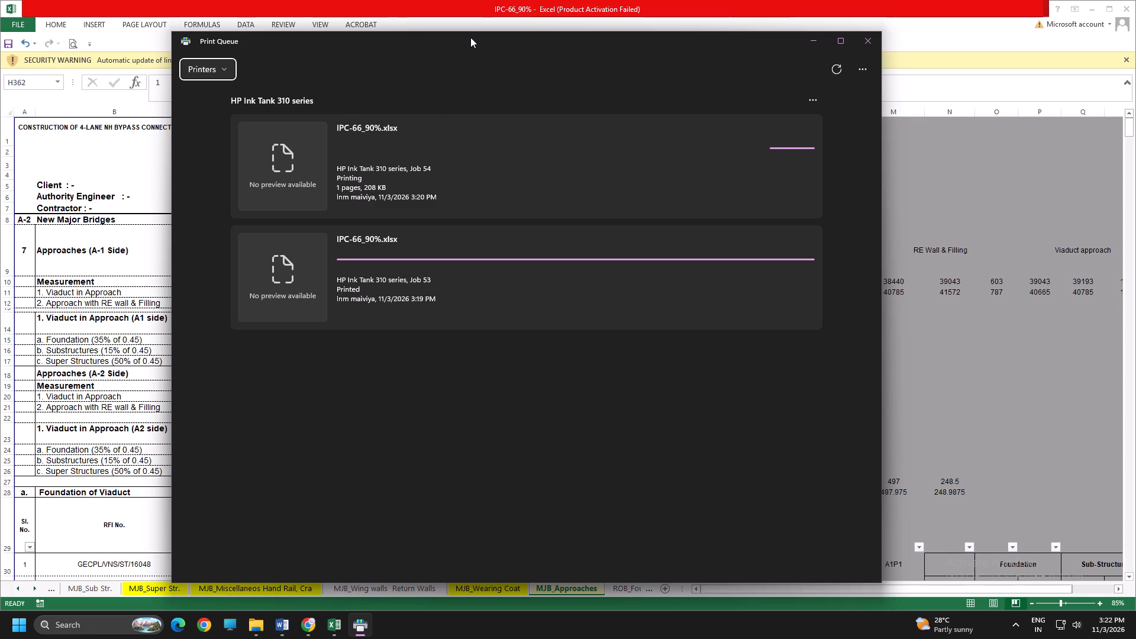
Watch the progress of the IPC-66_90% jobs on the HP Ink Tank 310 series and close the Print Queue.
{"action": "left_click_drag", "start_coordinate": [470, 37], "coordinate": [454, 44]}
{"action": "left_click_drag", "start_coordinate": [491, 49], "coordinate": [467, 45]}
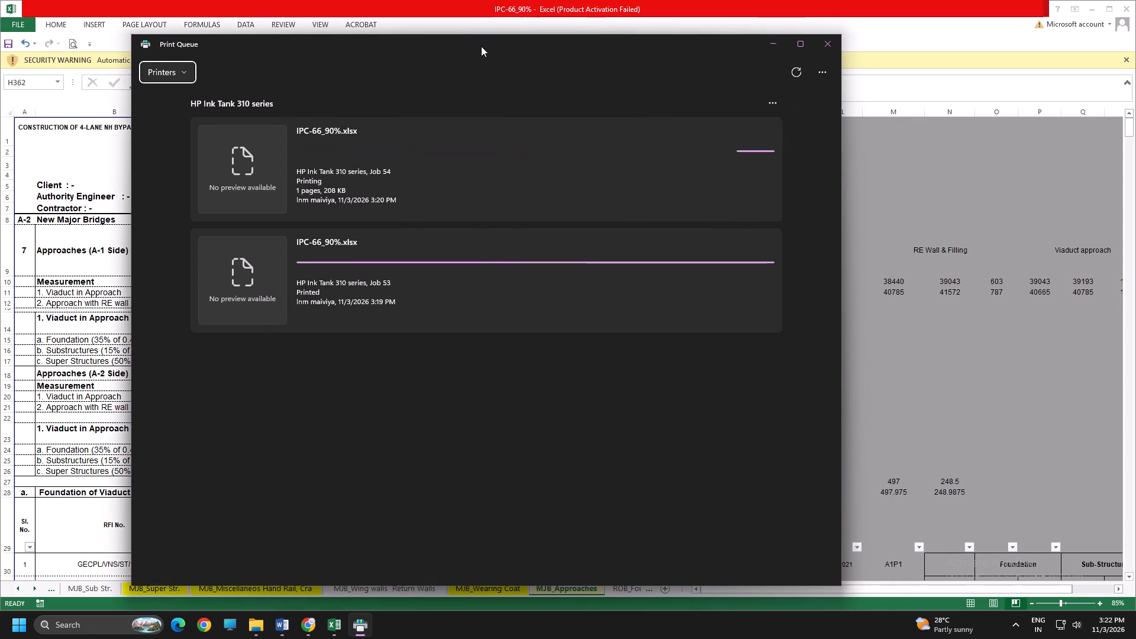
{"action": "left_click_drag", "start_coordinate": [481, 46], "coordinate": [478, 34]}
{"action": "left_click_drag", "start_coordinate": [491, 32], "coordinate": [501, 29]}
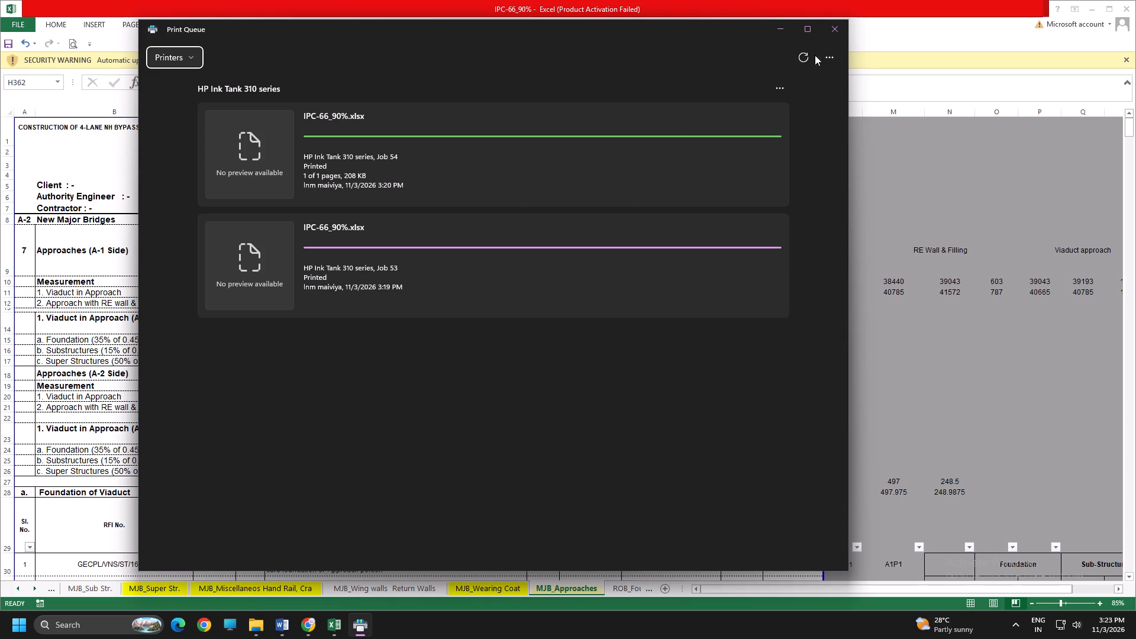
{"action": "left_click", "coordinate": [838, 28]}
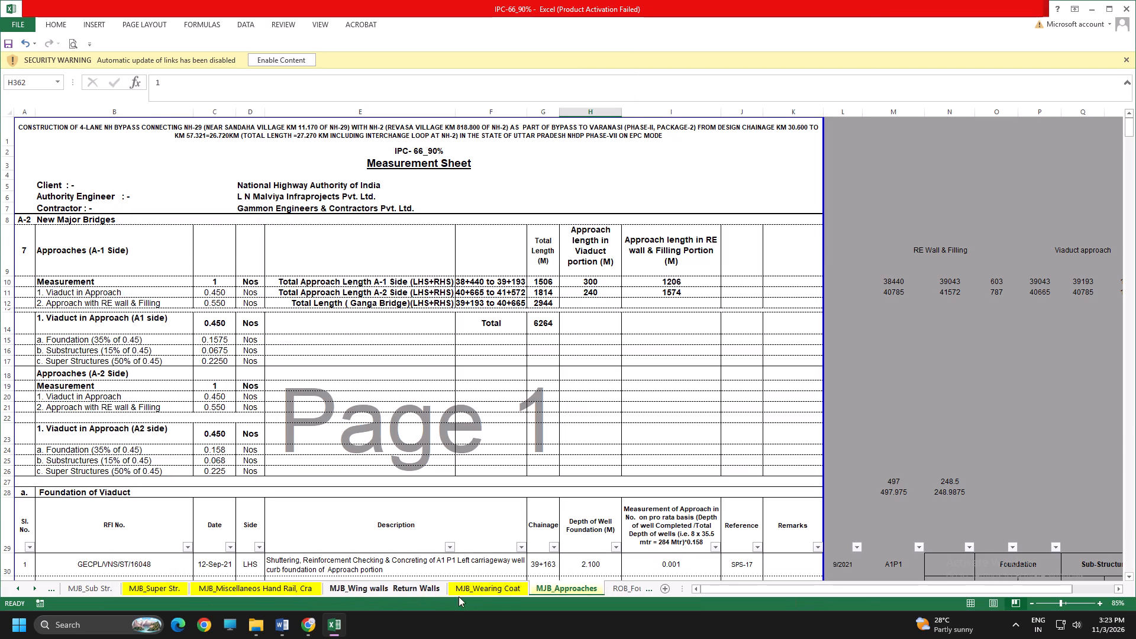
Return to the MJB_Wearing Coat sheet at its Measurement Sheet heading.
{"action": "left_click", "coordinate": [470, 593]}
{"action": "scroll", "coordinate": [459, 301], "scroll_direction": "up", "scroll_amount": 5}
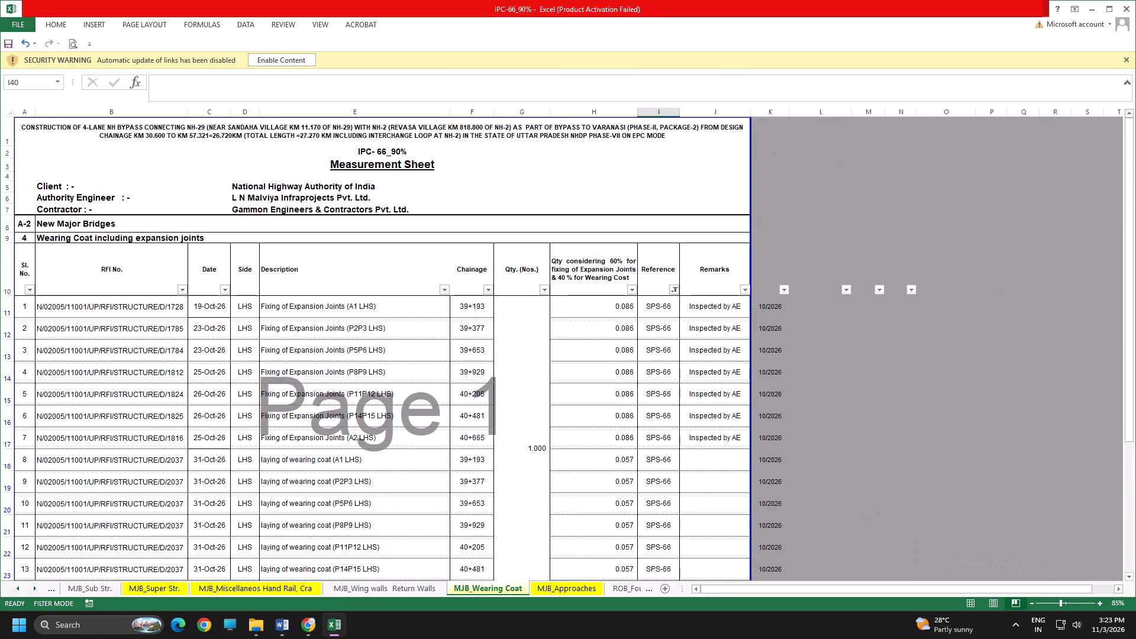
Try to reopen the HP Ink Tank 310 series print queue from the system's background printer entry.
{"action": "left_click", "coordinate": [1016, 632]}
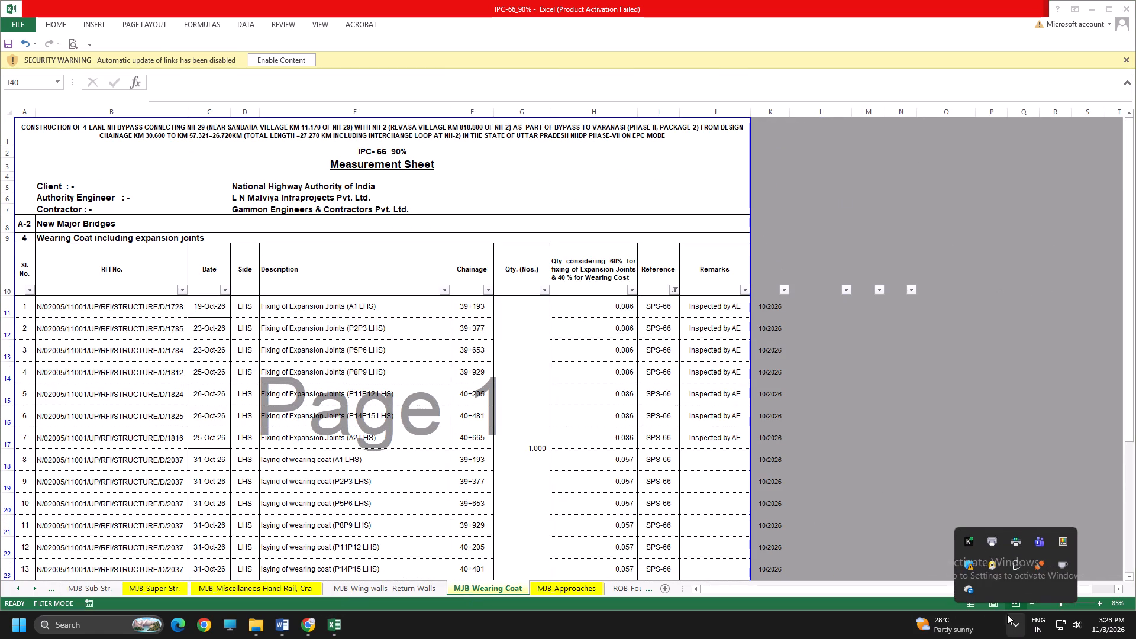
{"action": "double_click", "coordinate": [1021, 541]}
{"action": "double_click", "coordinate": [1017, 541]}
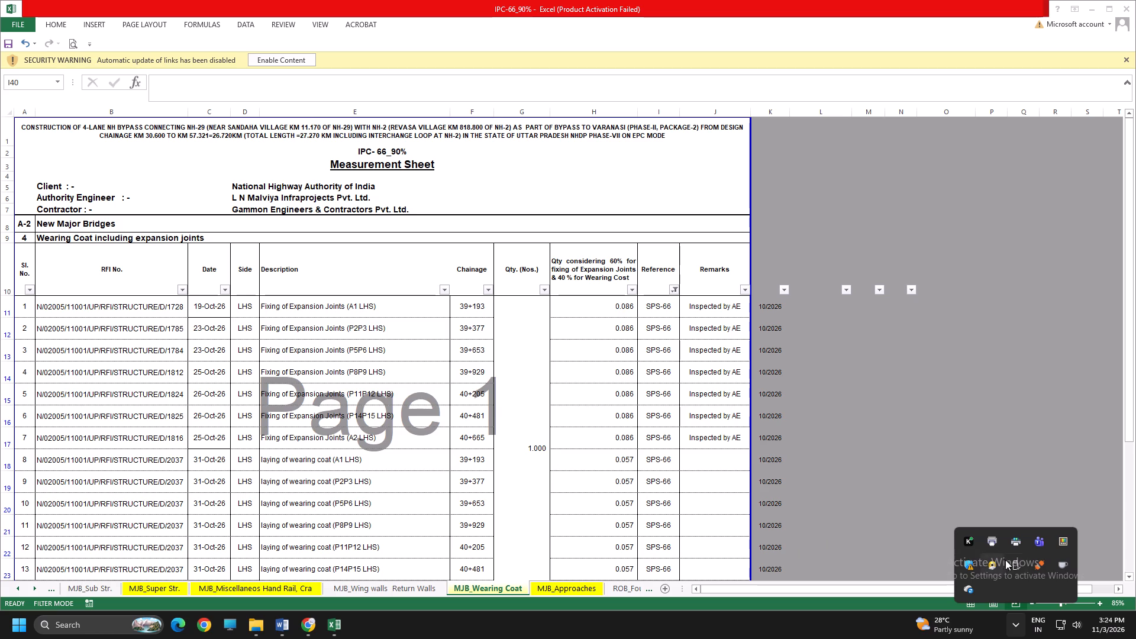
{"action": "double_click", "coordinate": [1013, 543]}
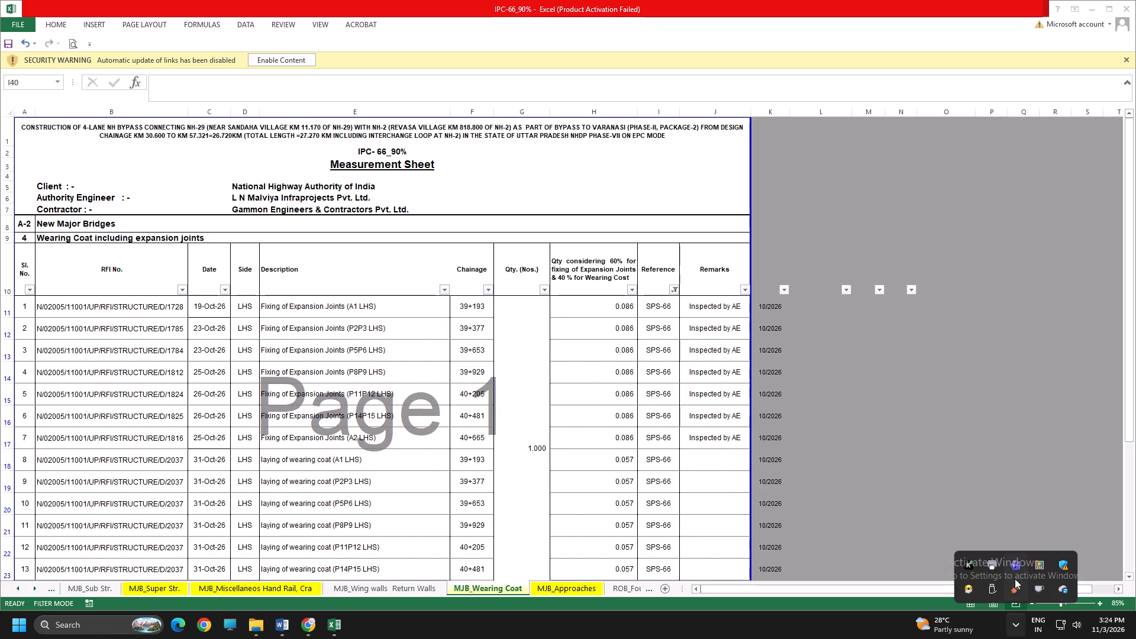
{"action": "left_click", "coordinate": [1013, 623]}
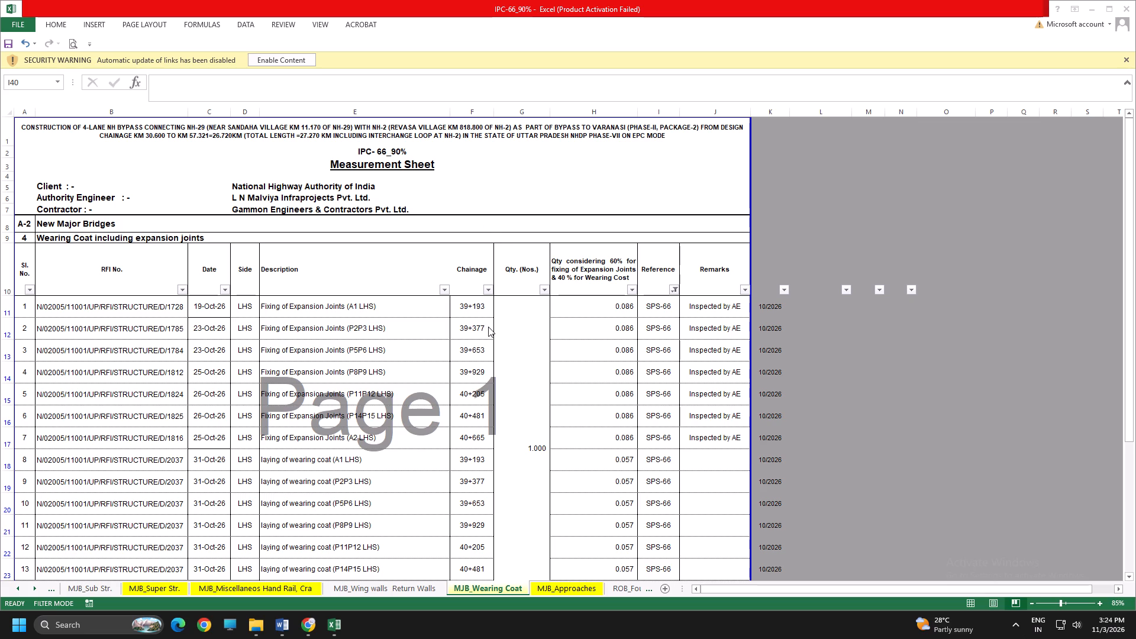
Review the MJB_Wearing Coat table and print the sheet again on one landscape A4 page on the HP Ink Tank 310 series.
{"action": "key", "text": "ctrl+p"}
{"action": "scroll", "coordinate": [203, 246], "scroll_direction": "down", "scroll_amount": 3}
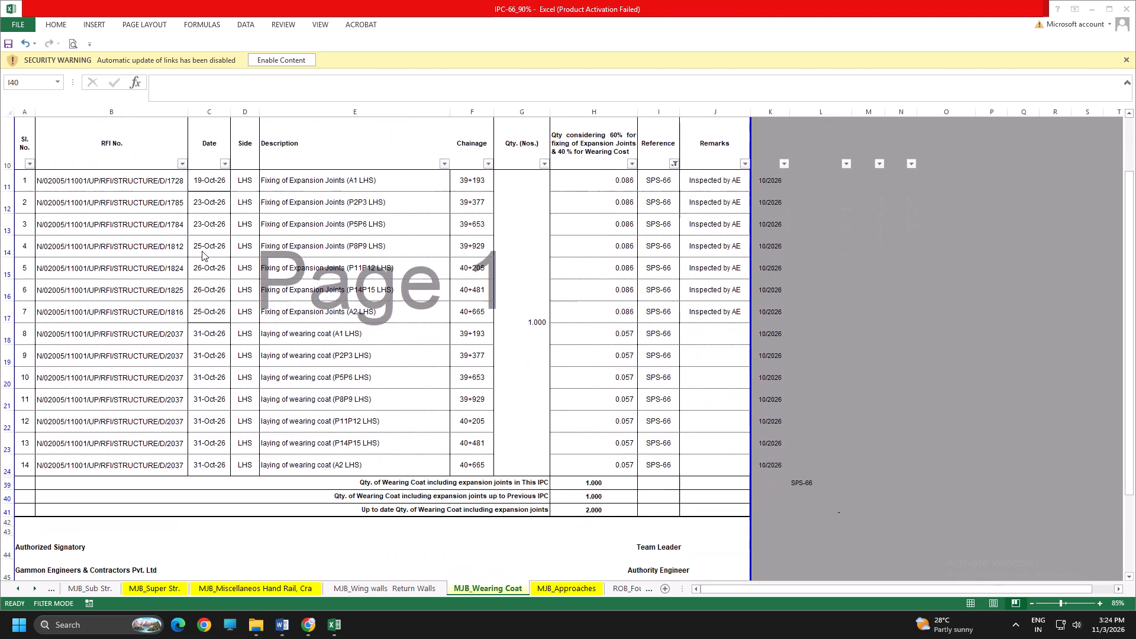
{"action": "scroll", "coordinate": [202, 251], "scroll_direction": "down", "scroll_amount": 2}
{"action": "scroll", "coordinate": [202, 251], "scroll_direction": "up", "scroll_amount": 2}
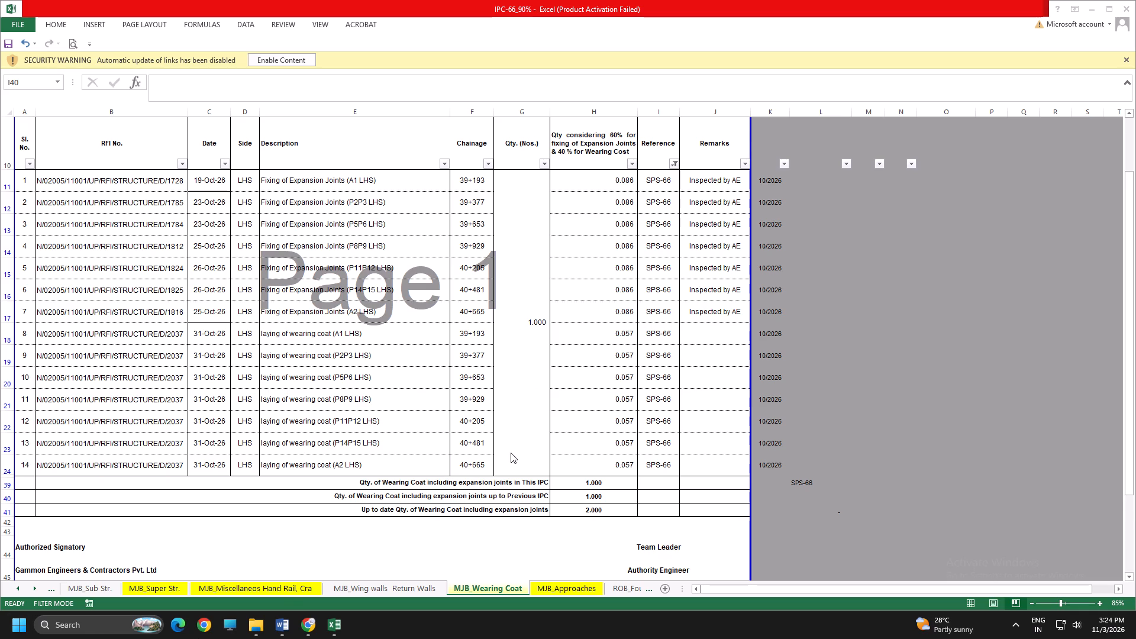
{"action": "scroll", "coordinate": [511, 453], "scroll_direction": "down", "scroll_amount": 2}
{"action": "scroll", "coordinate": [454, 441], "scroll_direction": "up", "scroll_amount": 4}
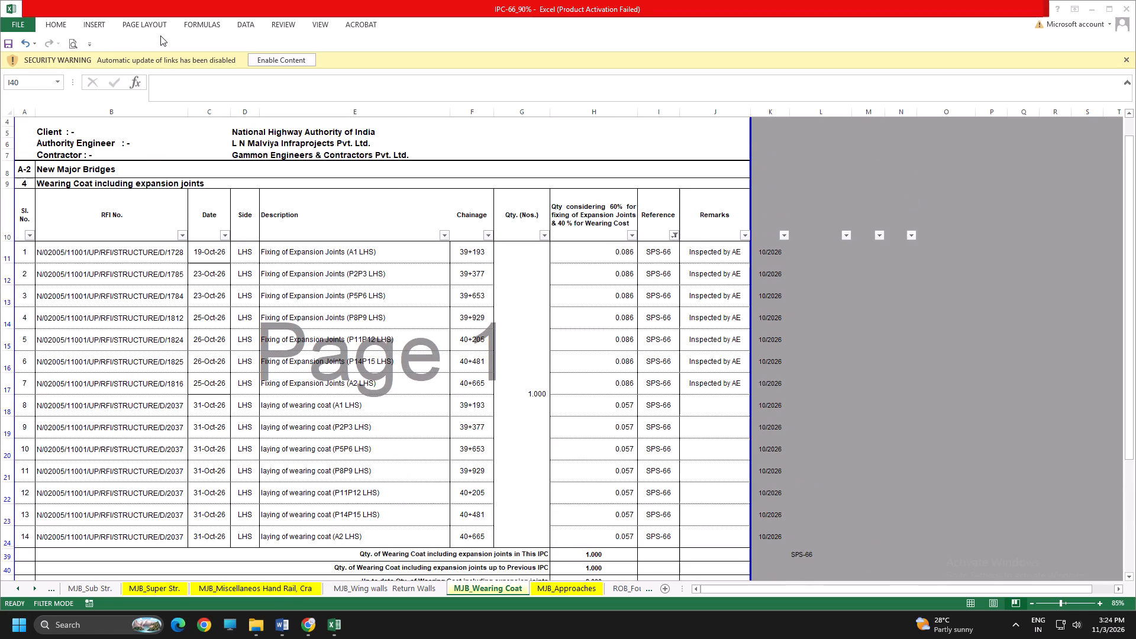
{"action": "key", "text": "ctrl+p"}
{"action": "scroll", "coordinate": [188, 456], "scroll_direction": "down", "scroll_amount": 1}
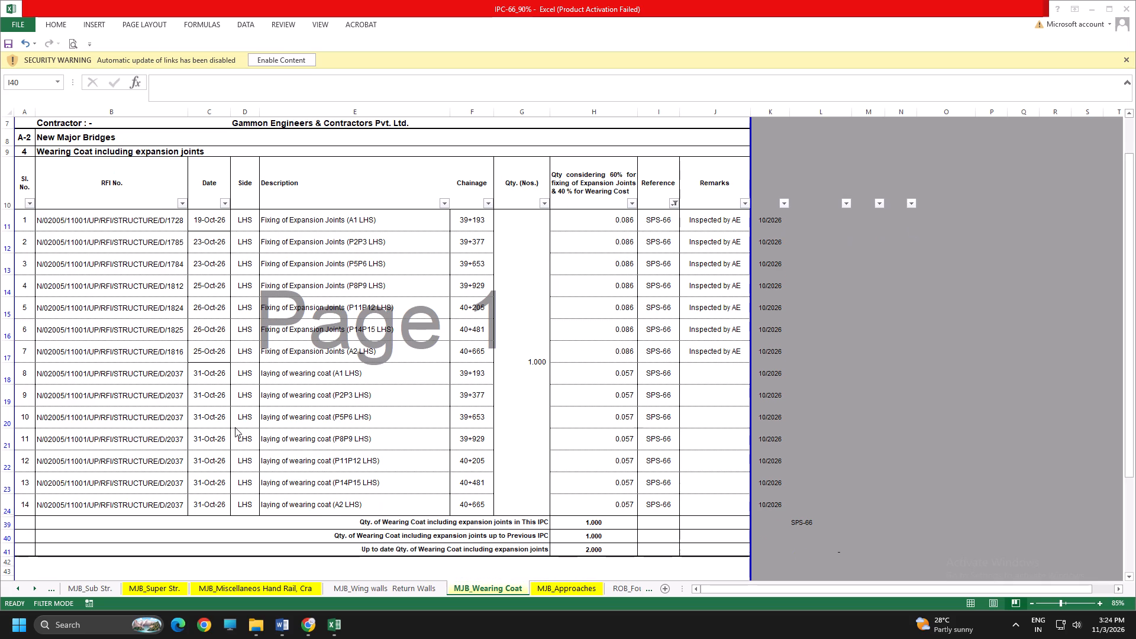
{"action": "left_click", "coordinate": [278, 346]}
{"action": "left_click", "coordinate": [383, 260]}
{"action": "left_click", "coordinate": [378, 298]}
{"action": "left_click", "coordinate": [382, 341]}
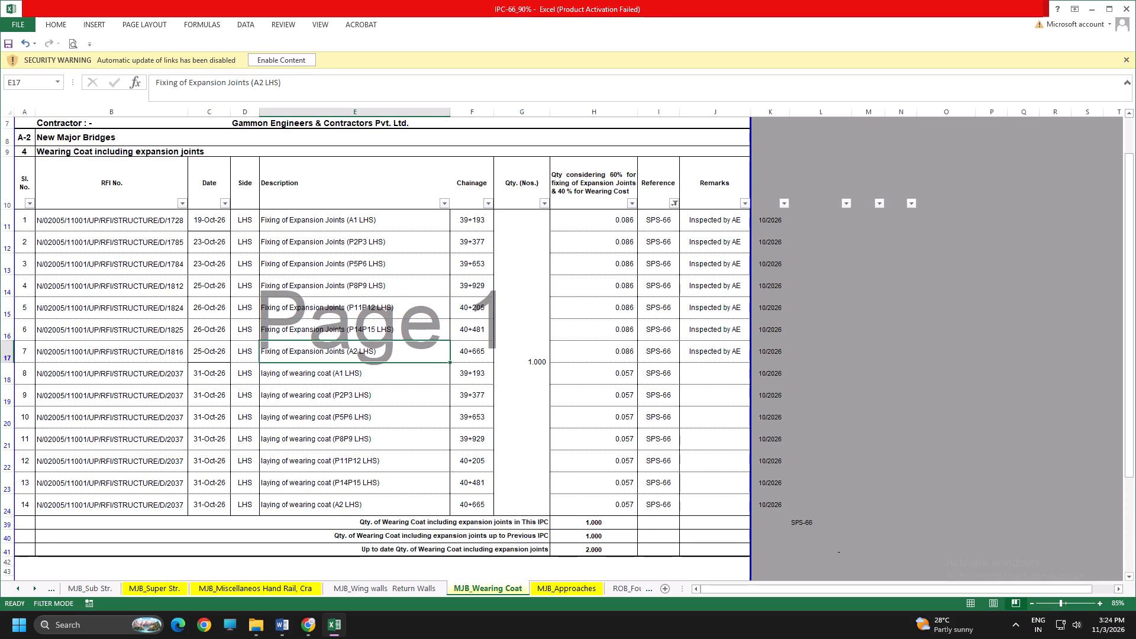
{"action": "key", "text": "ctrl+p"}
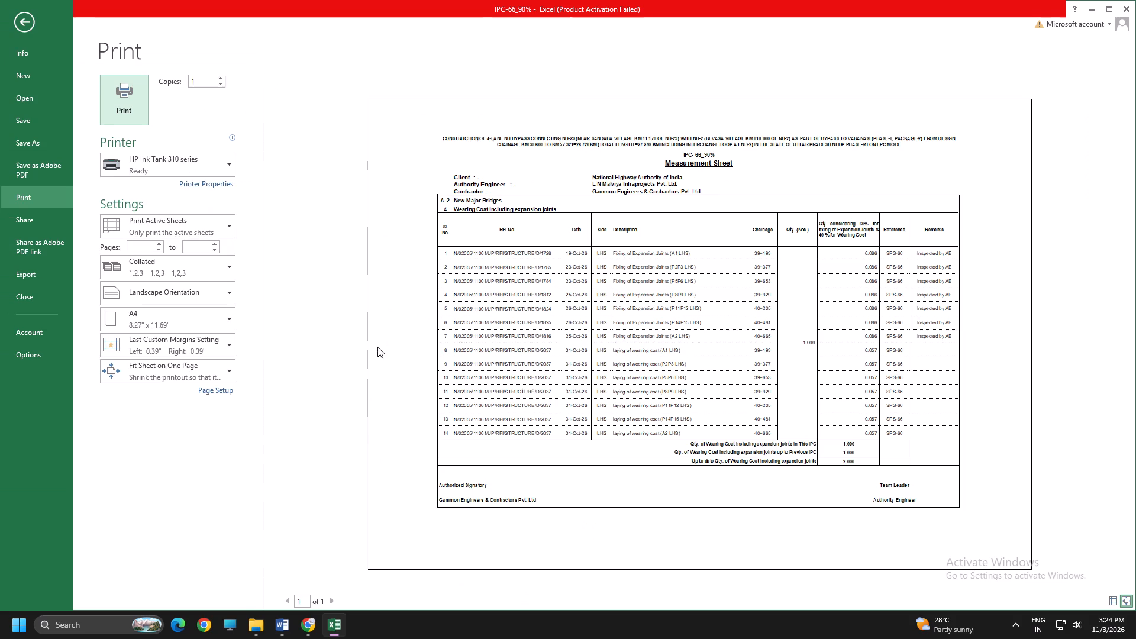
{"action": "left_click", "coordinate": [130, 106]}
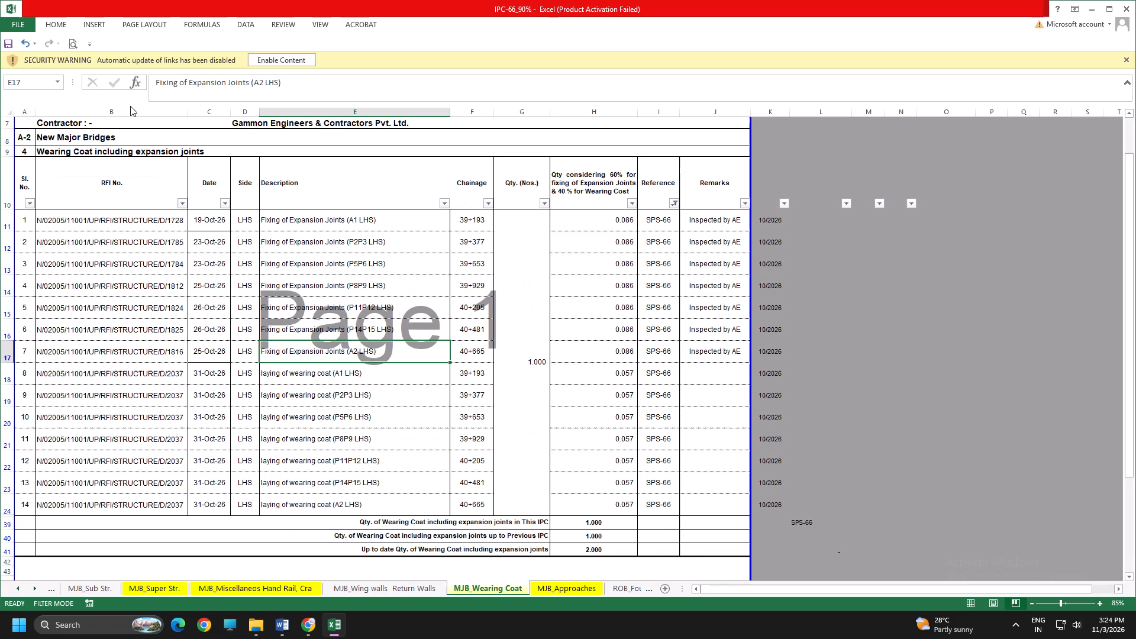
{"action": "scroll", "coordinate": [554, 579], "scroll_direction": "down", "scroll_amount": 3}
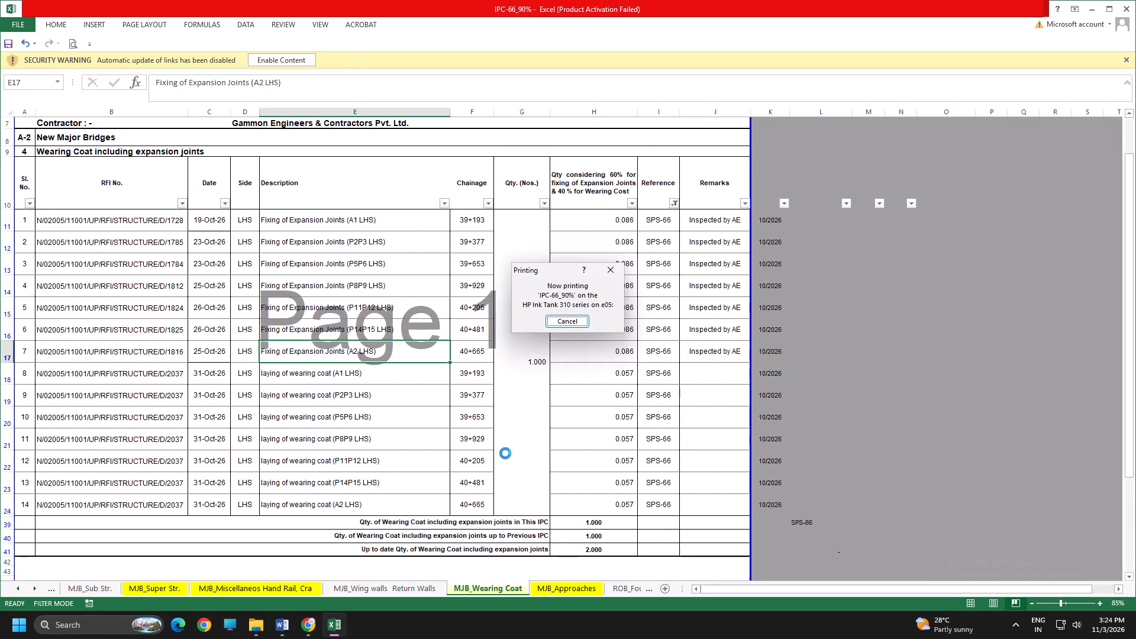
{"action": "scroll", "coordinate": [505, 453], "scroll_direction": "down", "scroll_amount": 1}
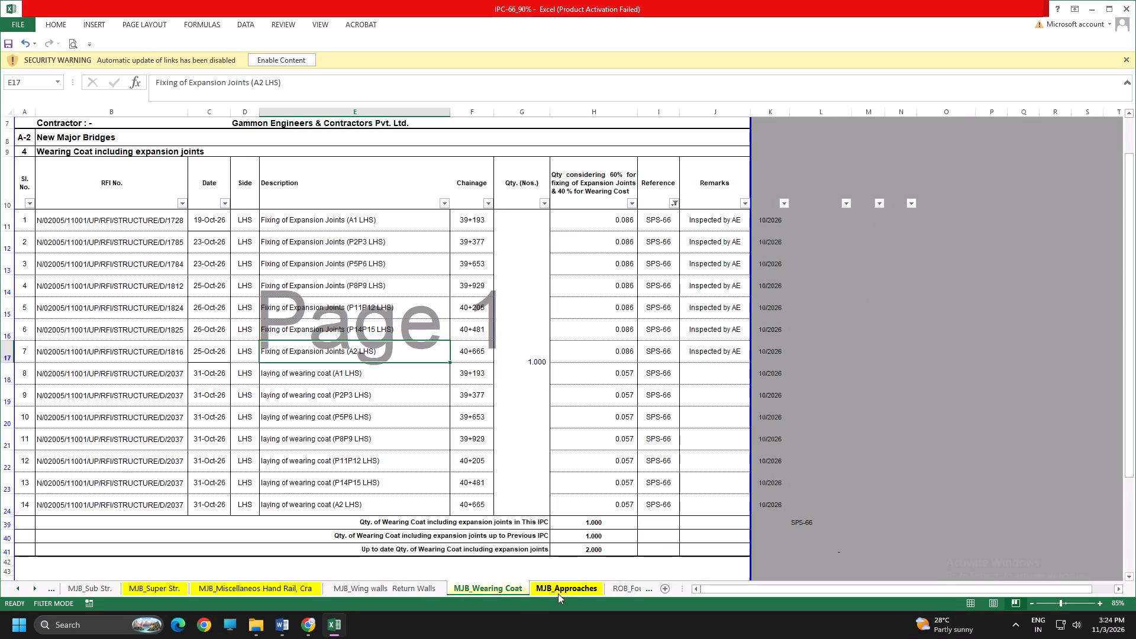
Filter the MJB_Approaches sheet's Reference column to show only Reference, SPS-66 and (Blanks).
{"action": "left_click", "coordinate": [558, 593]}
{"action": "scroll", "coordinate": [387, 339], "scroll_direction": "down", "scroll_amount": 8}
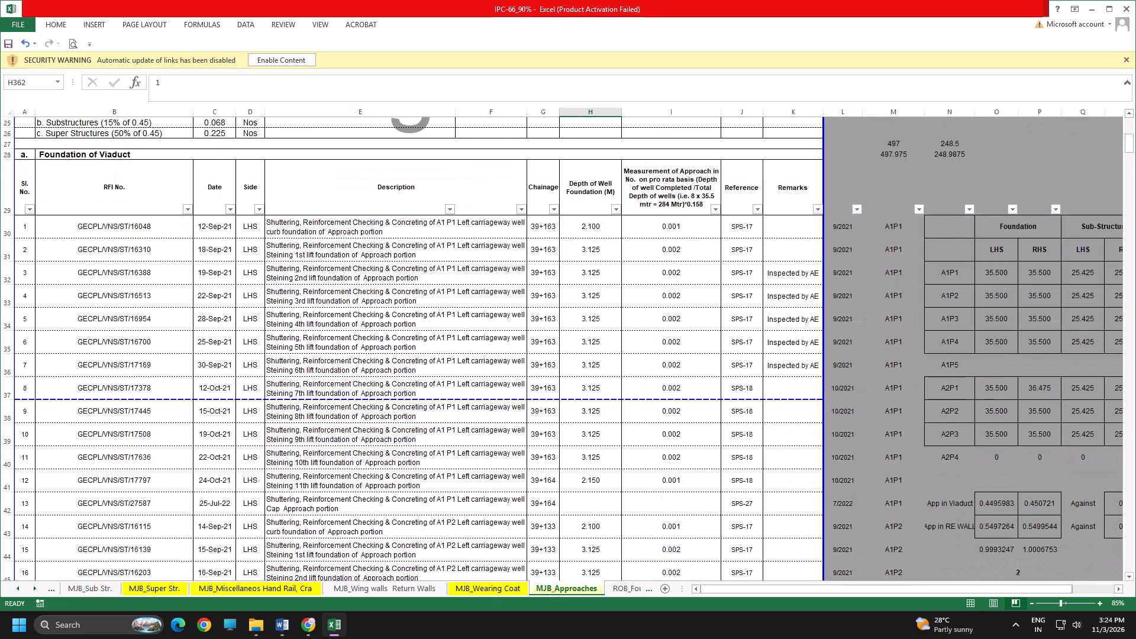
{"action": "left_click", "coordinate": [758, 208]}
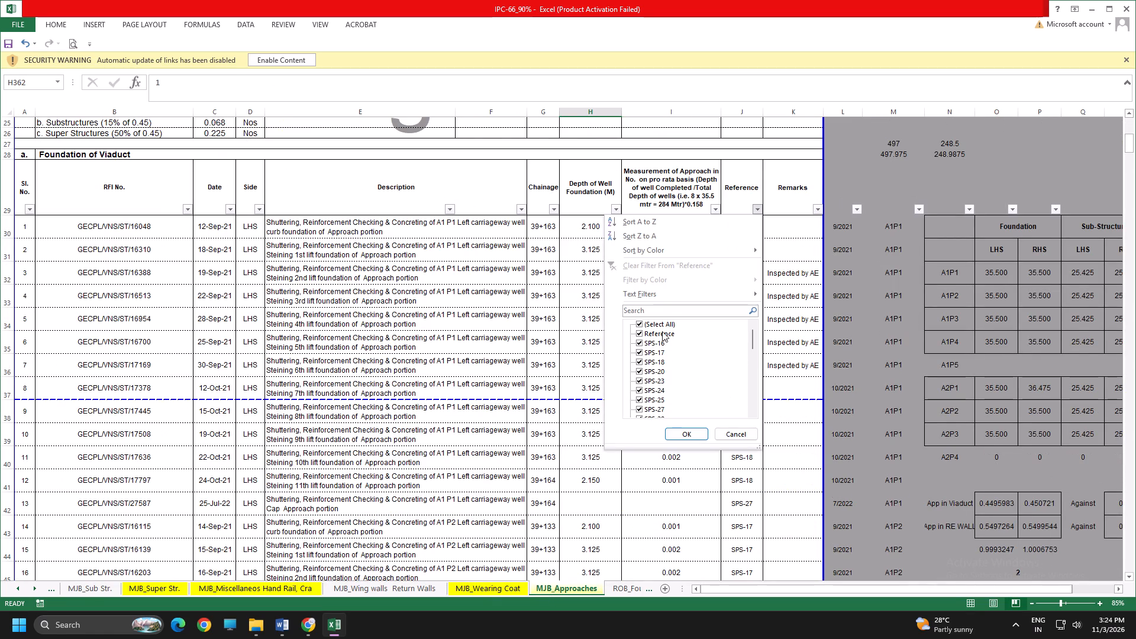
{"action": "left_click", "coordinate": [653, 325]}
{"action": "left_click", "coordinate": [651, 337]}
{"action": "scroll", "coordinate": [661, 383], "scroll_direction": "down", "scroll_amount": 12}
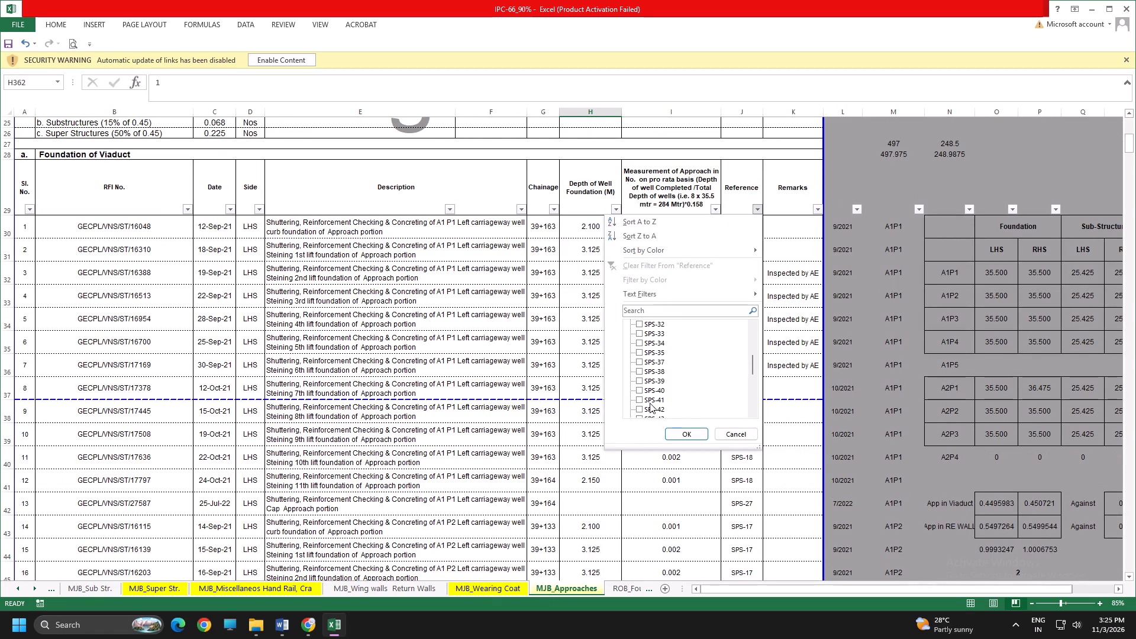
{"action": "scroll", "coordinate": [650, 403], "scroll_direction": "down", "scroll_amount": 11}
{"action": "left_click", "coordinate": [648, 398]}
{"action": "left_click", "coordinate": [648, 410]}
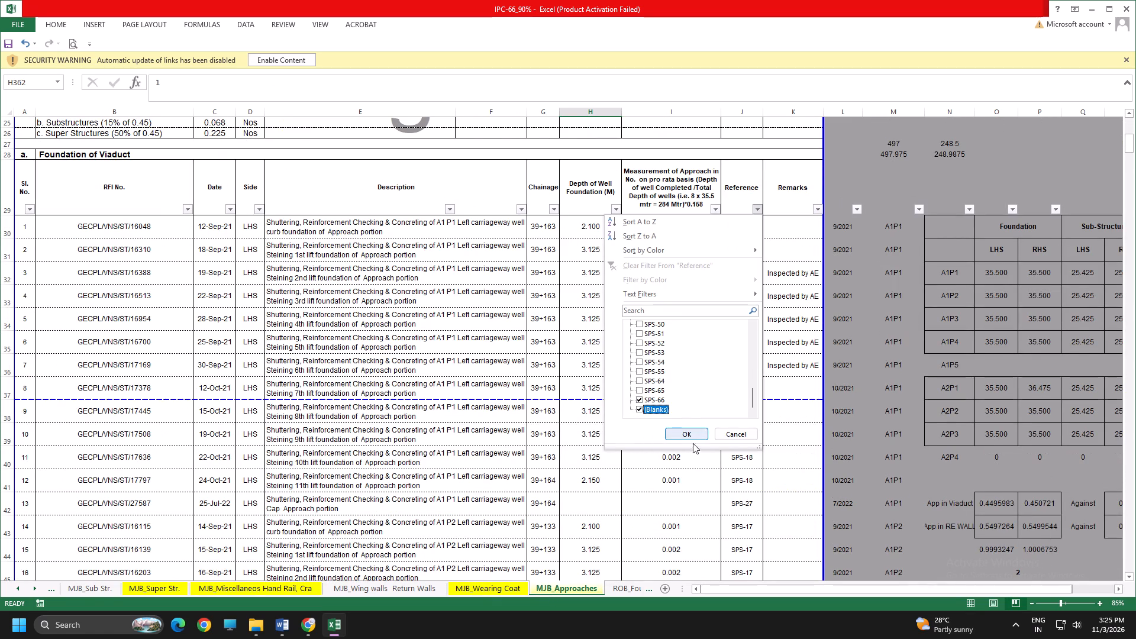
{"action": "left_click", "coordinate": [692, 434]}
{"action": "scroll", "coordinate": [72, 399], "scroll_direction": "down", "scroll_amount": 5}
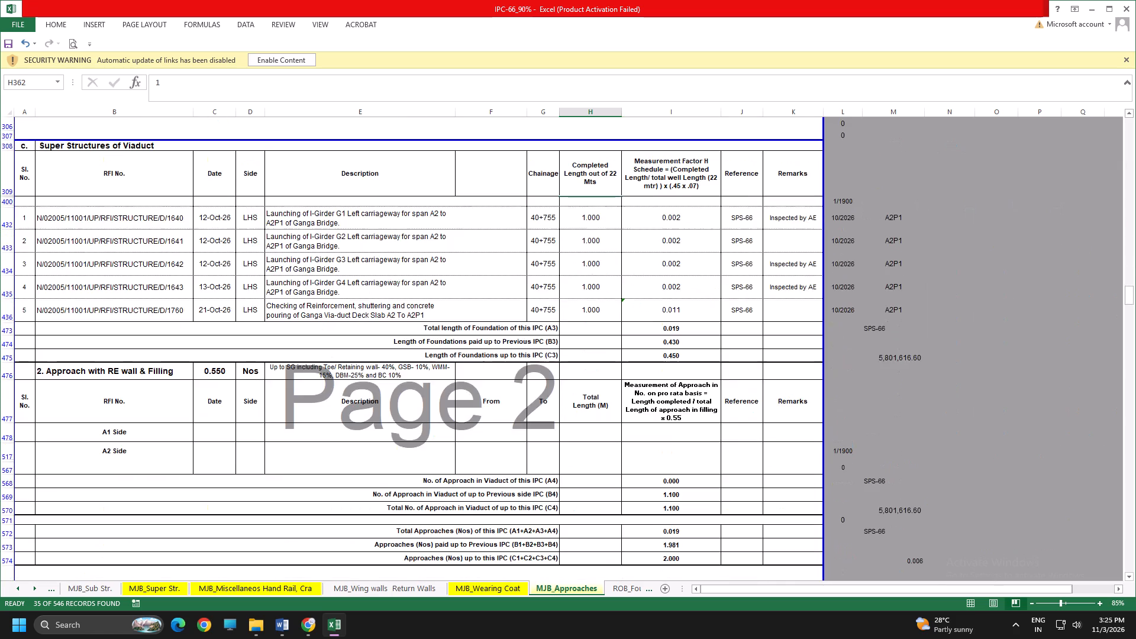
Reduce the height of rows 478 to 567, covering the A1 Side and A2 Side rows of Approach with RE wall & Filling.
{"action": "scroll", "coordinate": [102, 390], "scroll_direction": "down", "scroll_amount": 3}
{"action": "left_click_drag", "start_coordinate": [2, 340], "coordinate": [7, 369]}
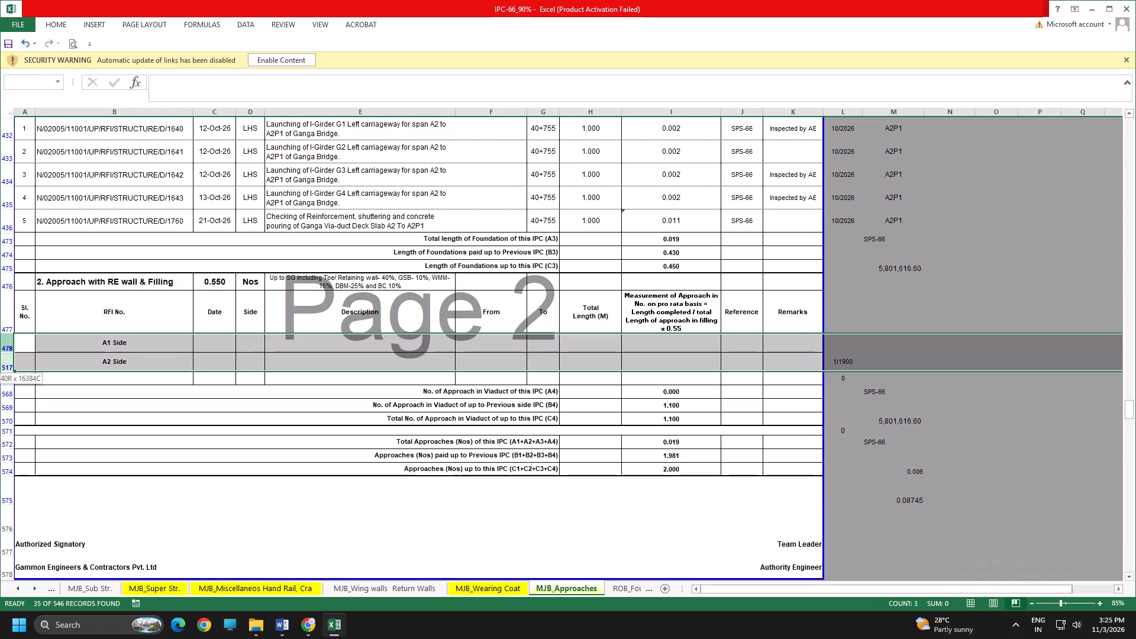
{"action": "left_click_drag", "start_coordinate": [7, 369], "coordinate": [11, 380]}
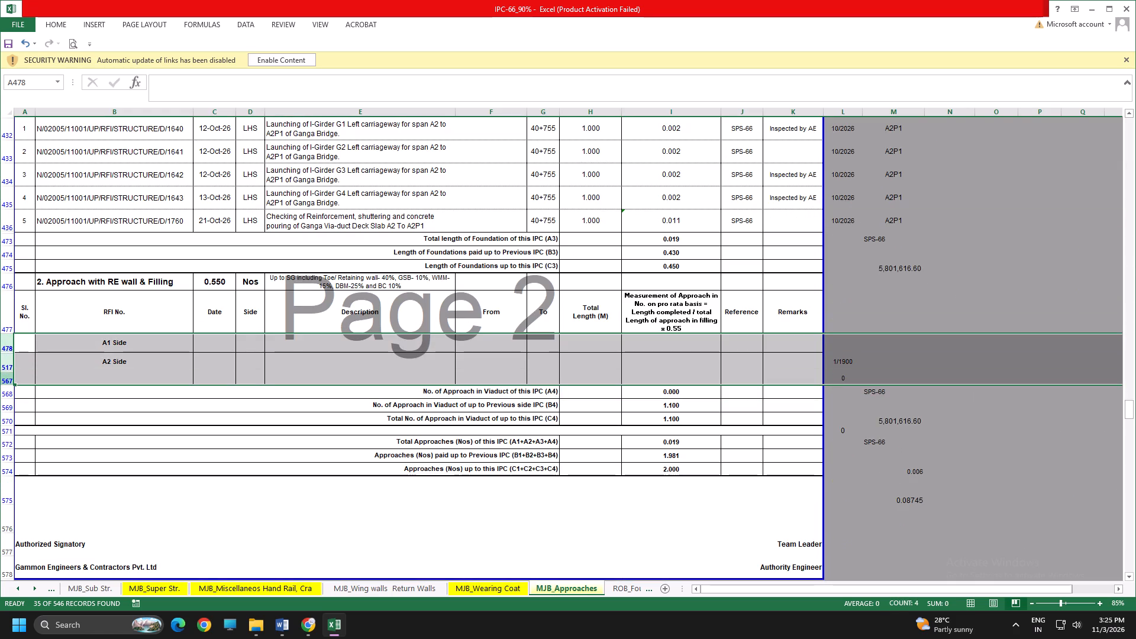
{"action": "left_click", "coordinate": [13, 386]}
{"action": "left_click", "coordinate": [1, 353]}
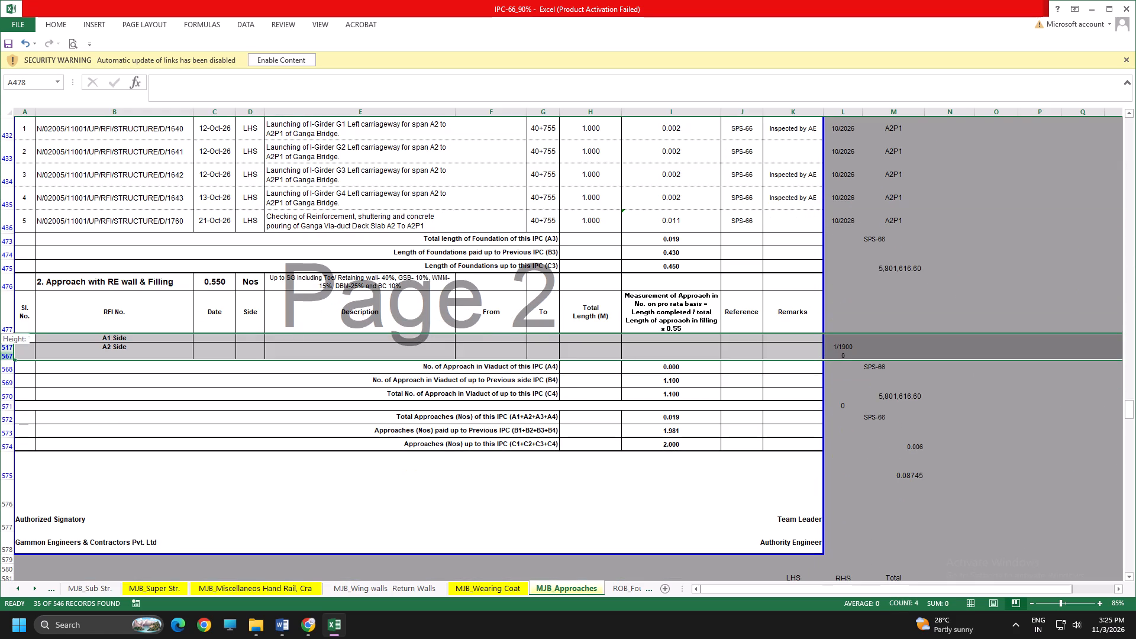
Hide the blank row 567 below A2 Side on the MJB_Approaches sheet.
{"action": "left_click", "coordinate": [2, 355]}
{"action": "right_click", "coordinate": [2, 356]}
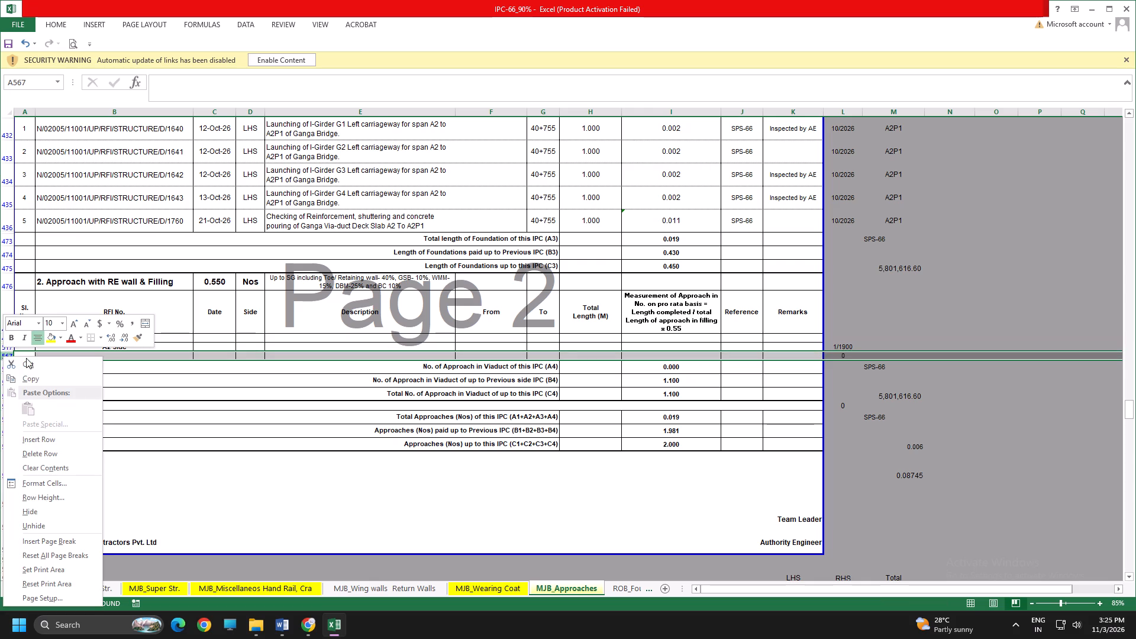
{"action": "left_click", "coordinate": [43, 512]}
{"action": "left_click", "coordinate": [640, 218]}
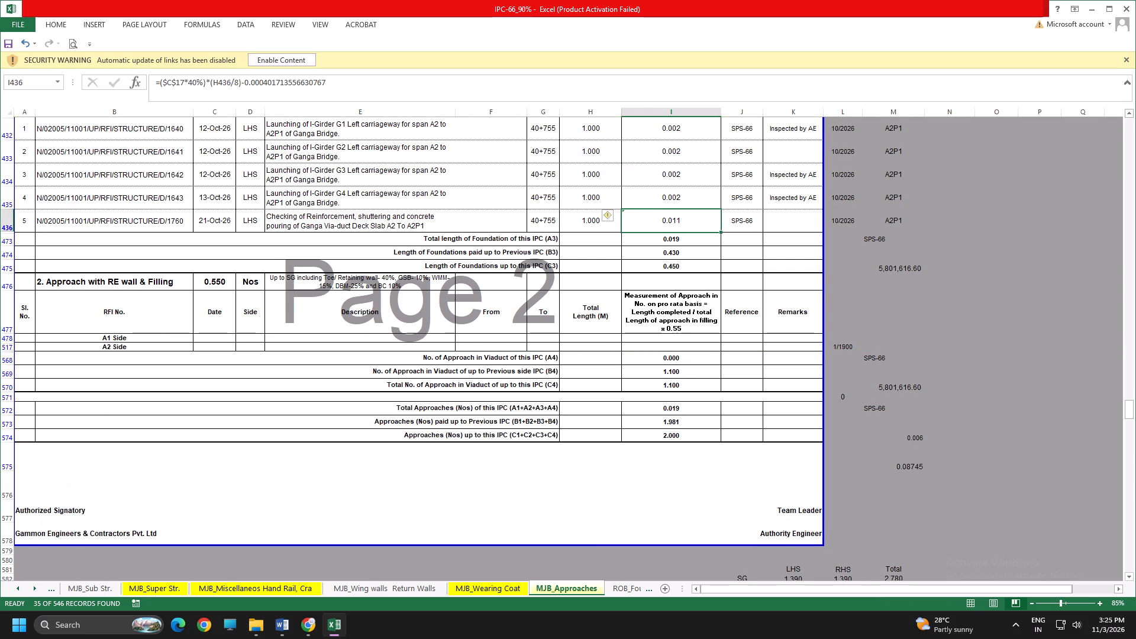
Check the MJB_Approaches print preview through page 2 and print the sheet on the HP Ink Tank 310 series.
{"action": "scroll", "coordinate": [669, 368], "scroll_direction": "up", "scroll_amount": 3}
{"action": "scroll", "coordinate": [686, 403], "scroll_direction": "down", "scroll_amount": 5}
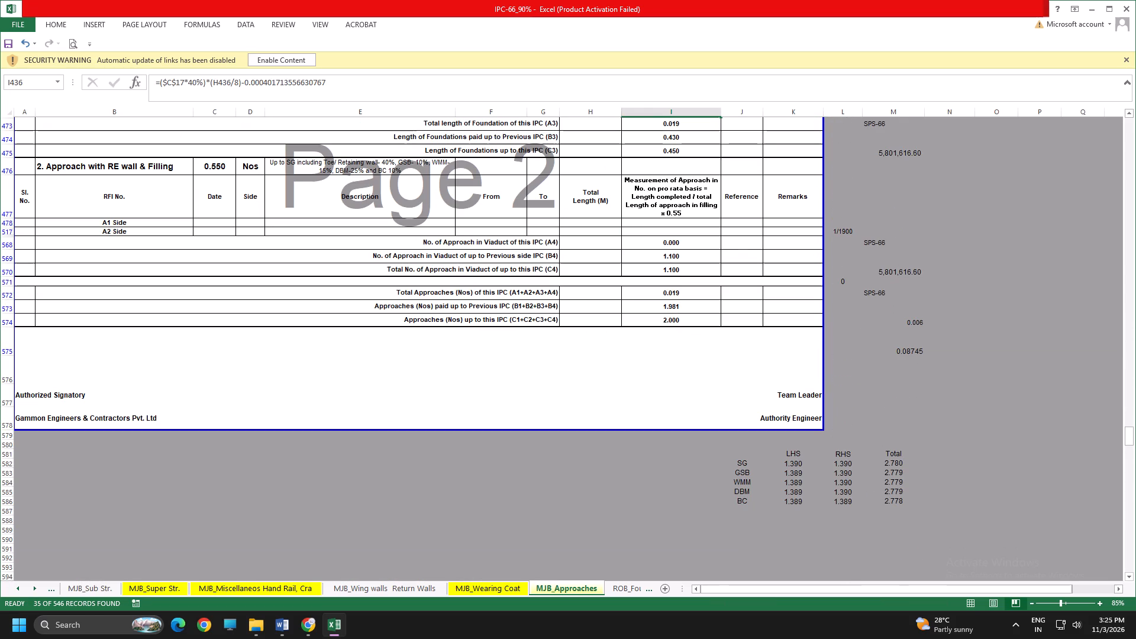
{"action": "key", "text": "ctrl+p"}
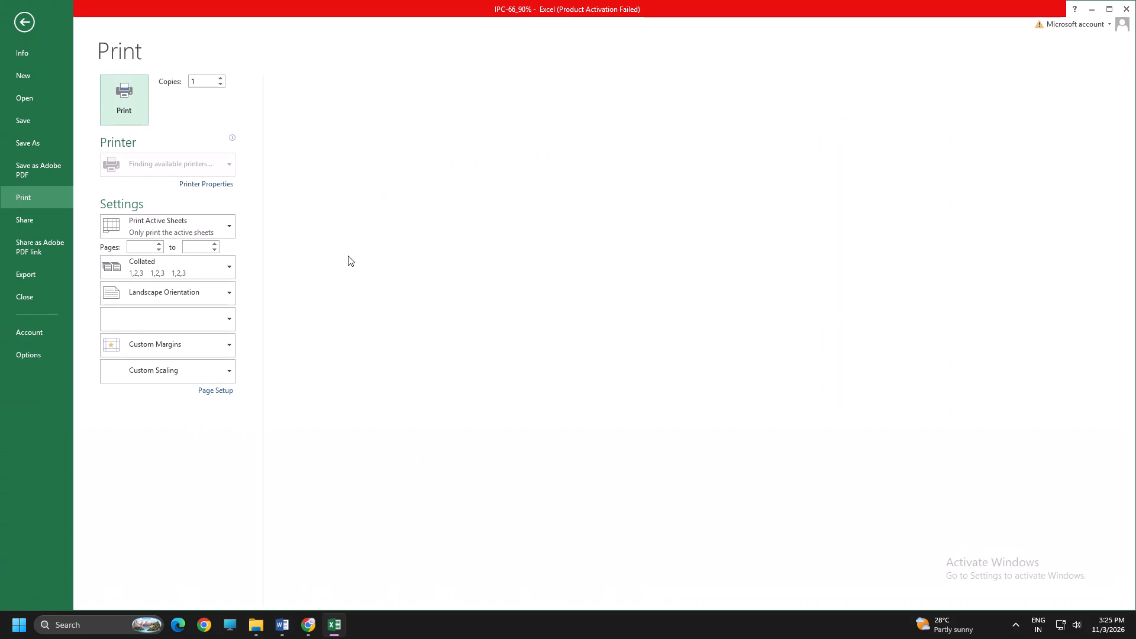
{"action": "scroll", "coordinate": [544, 363], "scroll_direction": "down", "scroll_amount": 2}
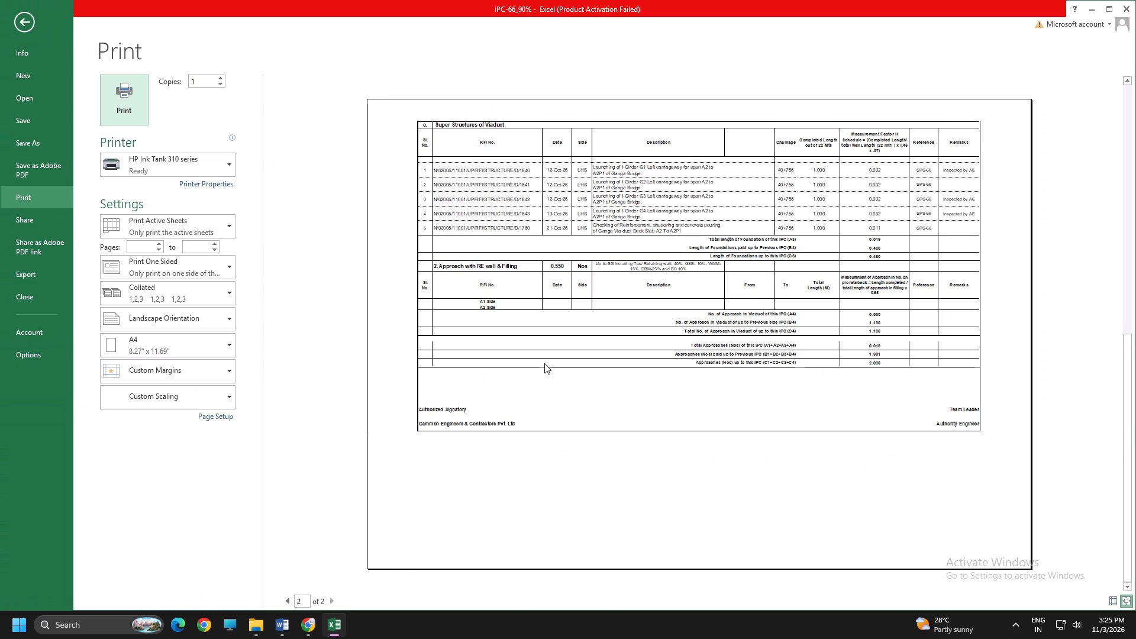
{"action": "left_click", "coordinate": [125, 98]}
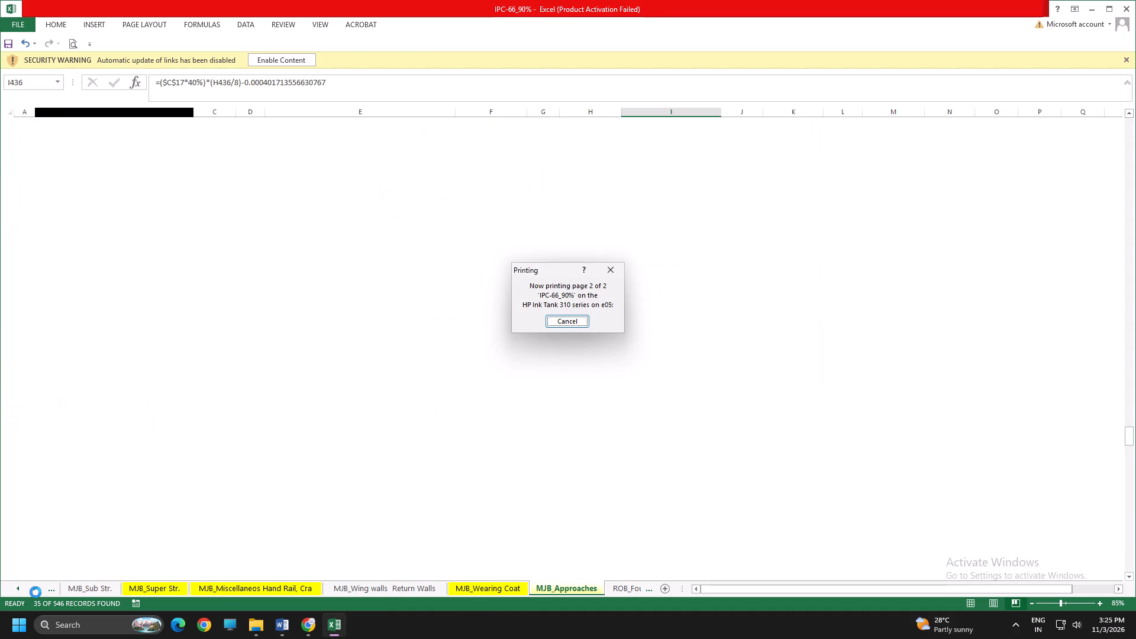
Filter the ROB_Superstructure sheet's Reference column to show only SPS-66 and (Blanks).
{"action": "triple_click", "coordinate": [35, 589]}
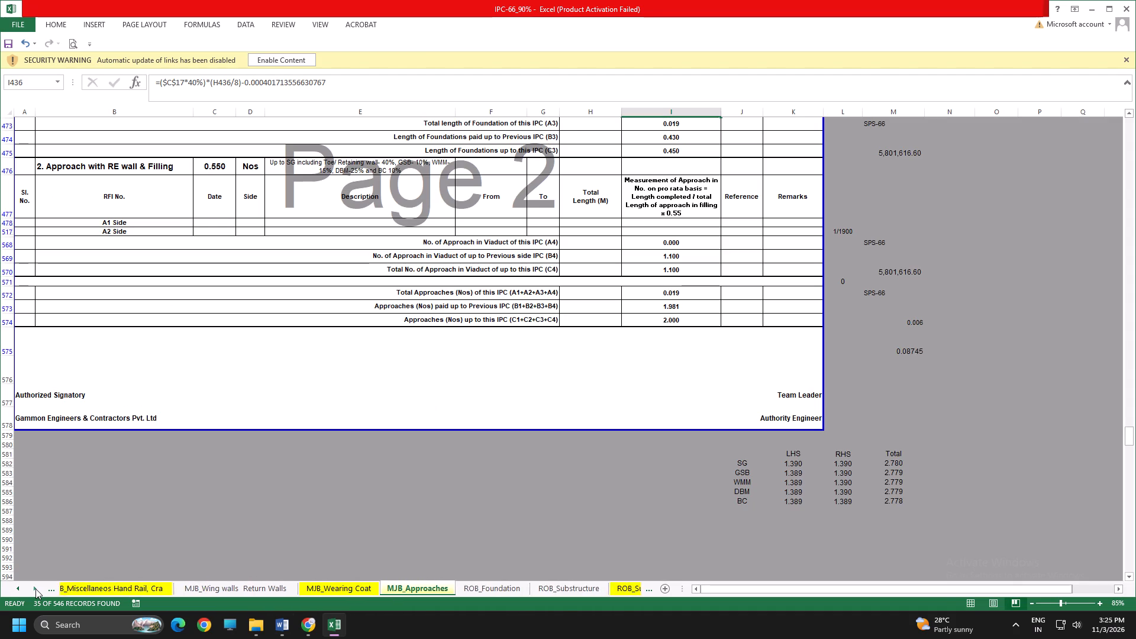
{"action": "left_click", "coordinate": [35, 589]}
{"action": "left_click", "coordinate": [392, 593]}
{"action": "scroll", "coordinate": [374, 512], "scroll_direction": "up", "scroll_amount": 20}
{"action": "scroll", "coordinate": [374, 512], "scroll_direction": "up", "scroll_amount": 3}
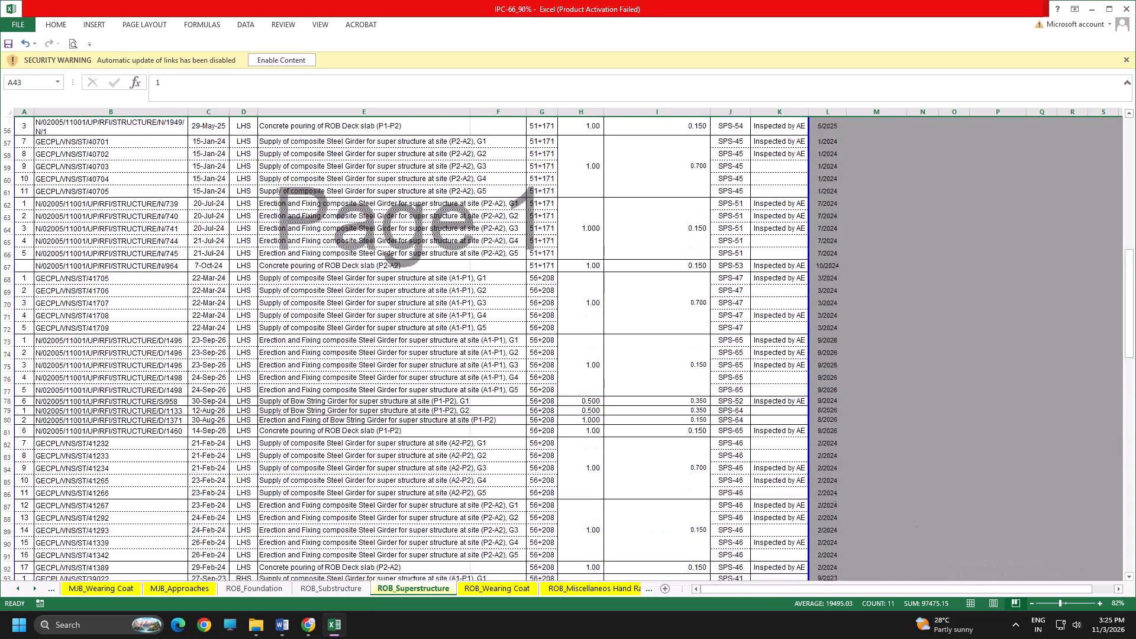
{"action": "scroll", "coordinate": [760, 231], "scroll_direction": "up", "scroll_amount": 13}
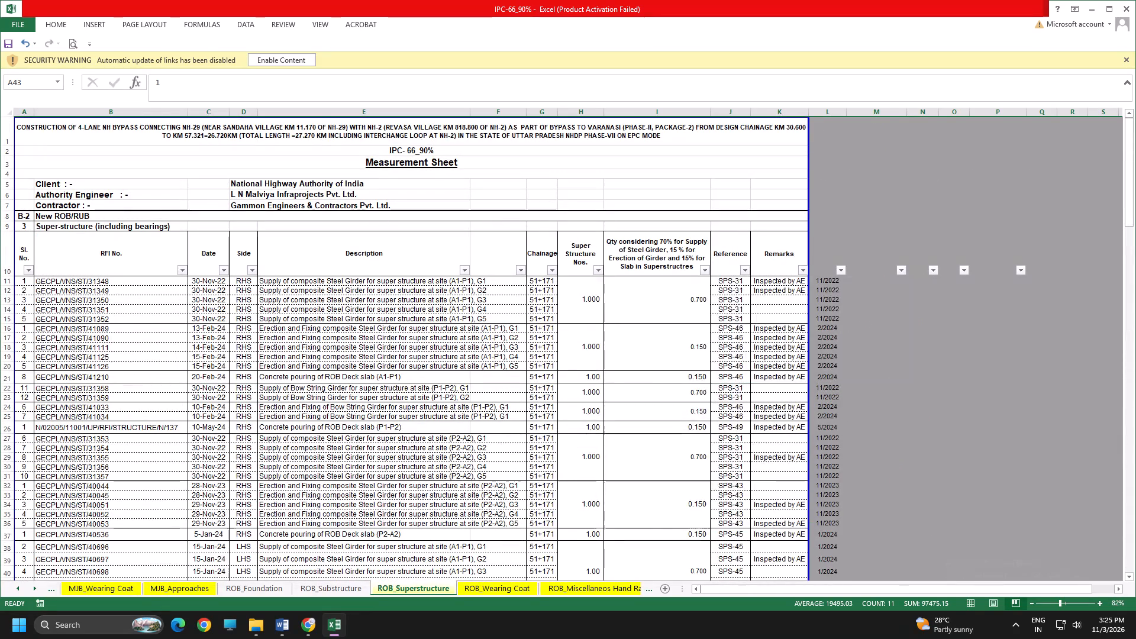
{"action": "left_click", "coordinate": [747, 271]}
{"action": "left_click", "coordinate": [632, 387]}
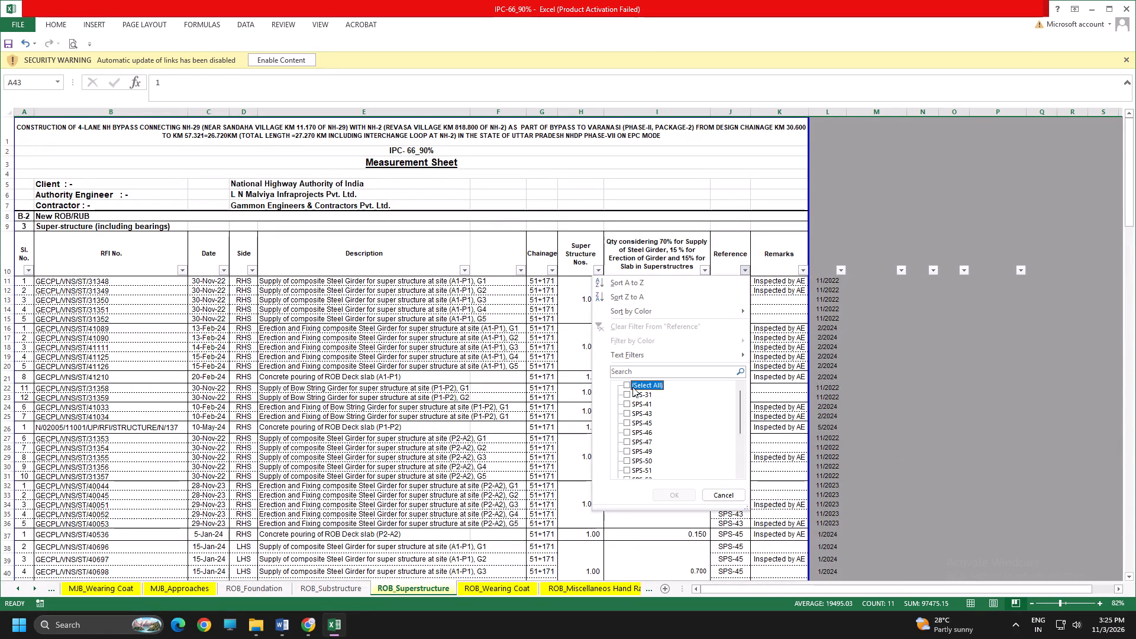
{"action": "scroll", "coordinate": [634, 399], "scroll_direction": "down", "scroll_amount": 1}
{"action": "scroll", "coordinate": [628, 466], "scroll_direction": "down", "scroll_amount": 4}
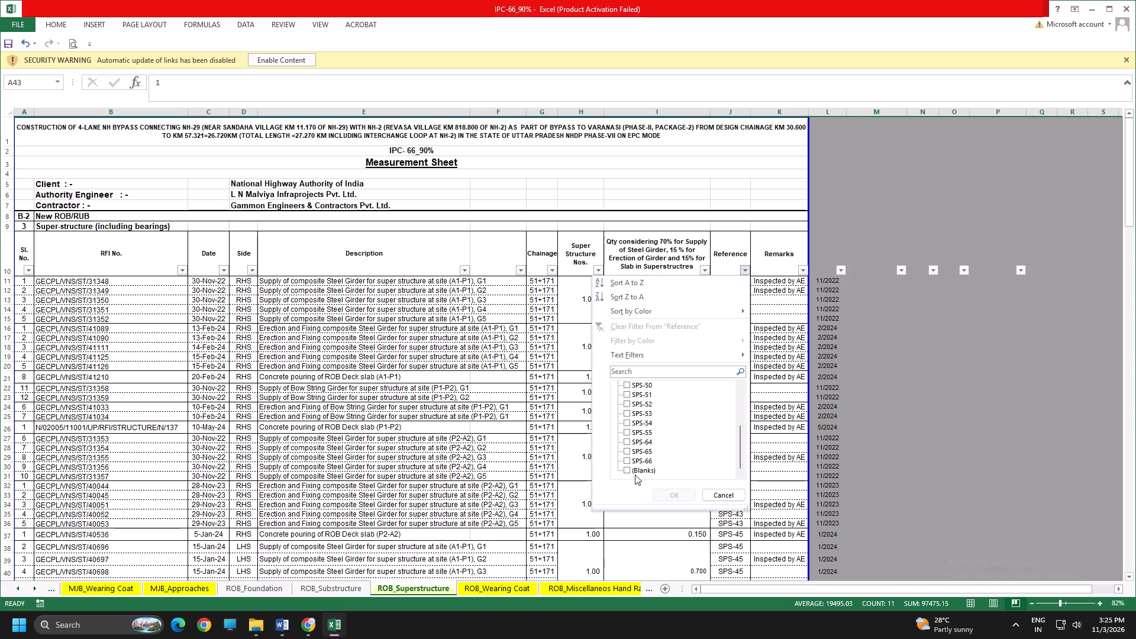
{"action": "left_click", "coordinate": [629, 459]}
{"action": "left_click", "coordinate": [632, 467]}
{"action": "left_click", "coordinate": [676, 492]}
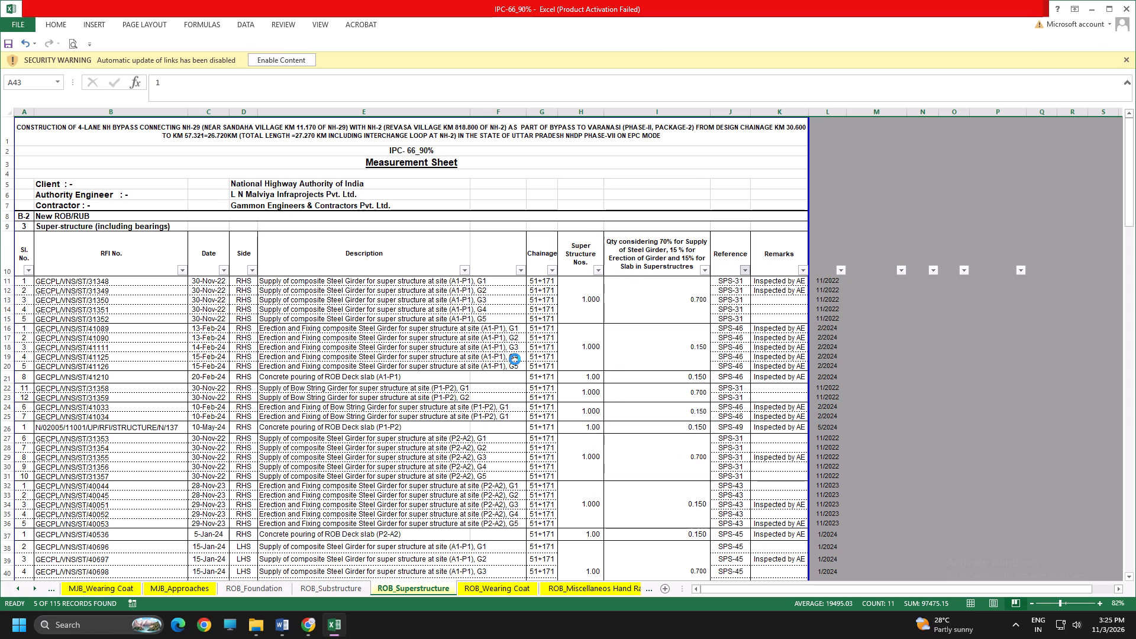
Print the filtered ROB_Superstructure measurement sheet.
{"action": "scroll", "coordinate": [293, 375], "scroll_direction": "up", "scroll_amount": 7}
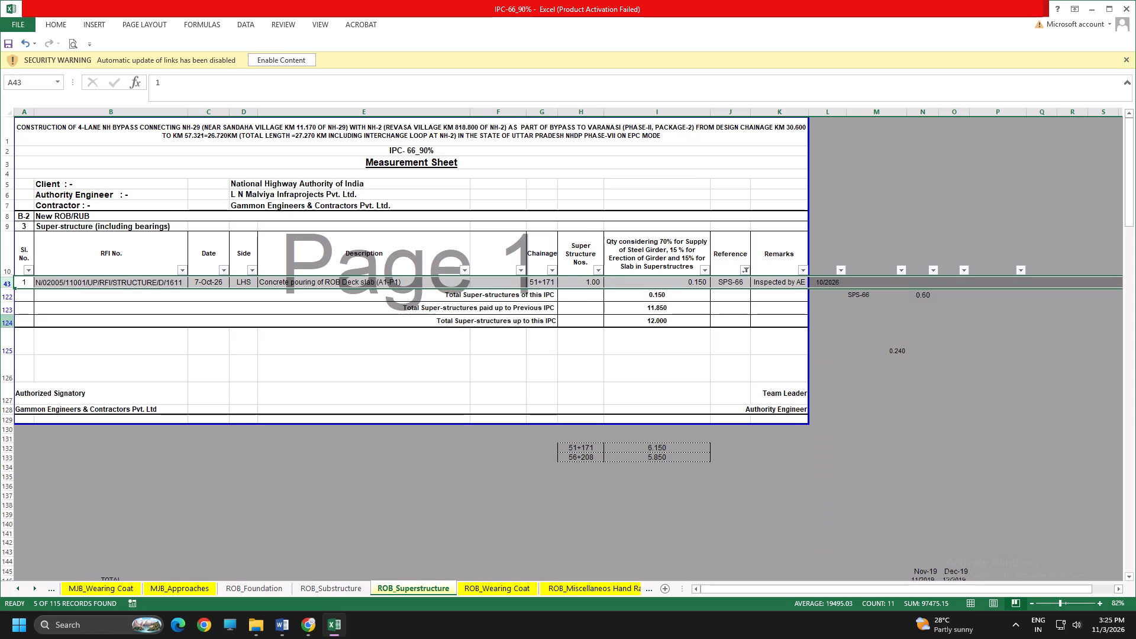
{"action": "key", "text": "ctrl+p"}
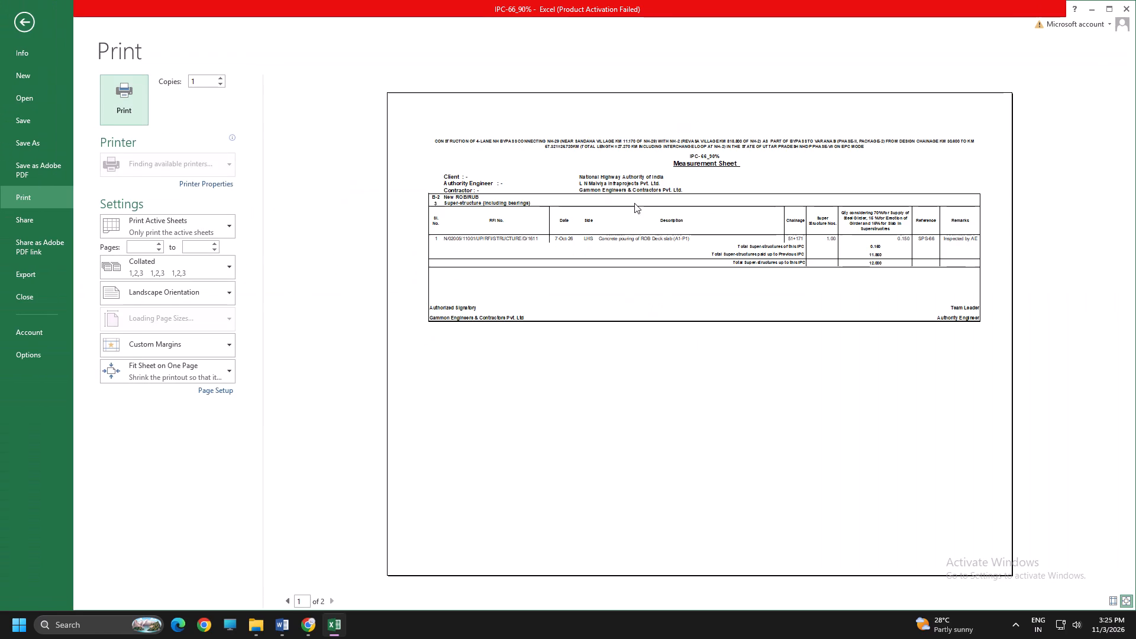
{"action": "left_click", "coordinate": [118, 101]}
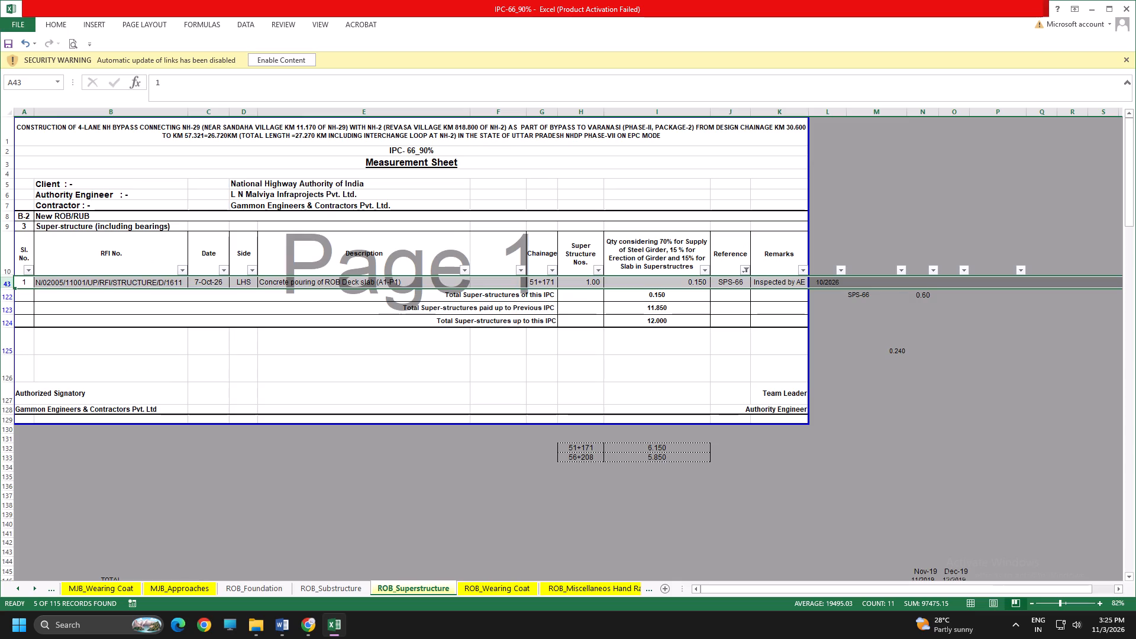
Filter the ROB_Wearing Coat sheet's Reference column to show only SPS-66 and (Blanks).
{"action": "left_click", "coordinate": [498, 588]}
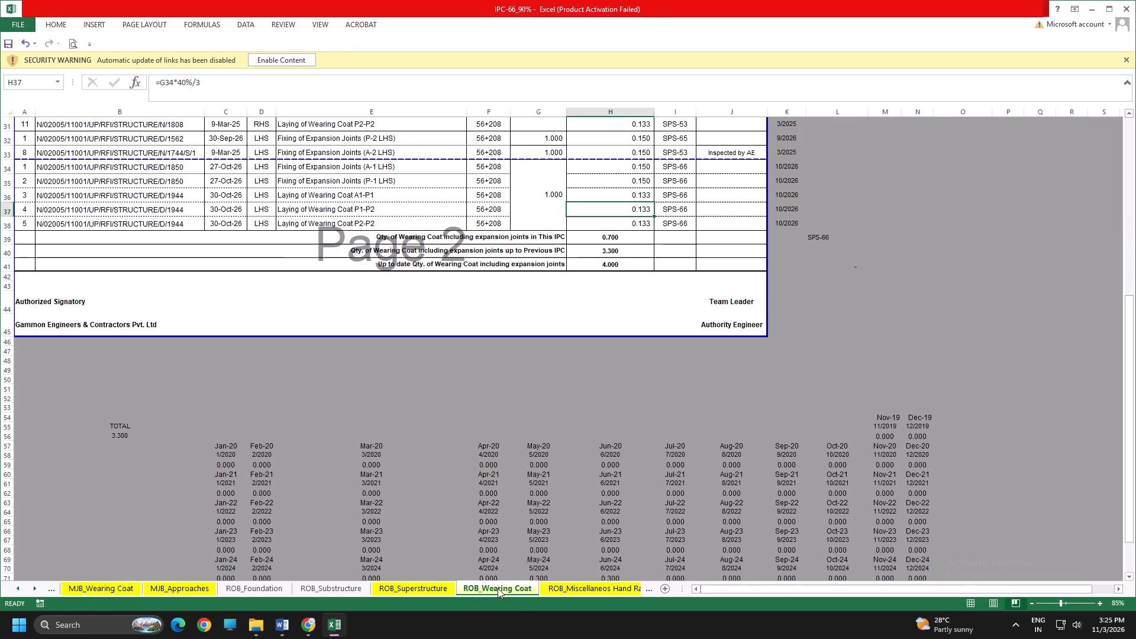
{"action": "scroll", "coordinate": [623, 350], "scroll_direction": "up", "scroll_amount": 10}
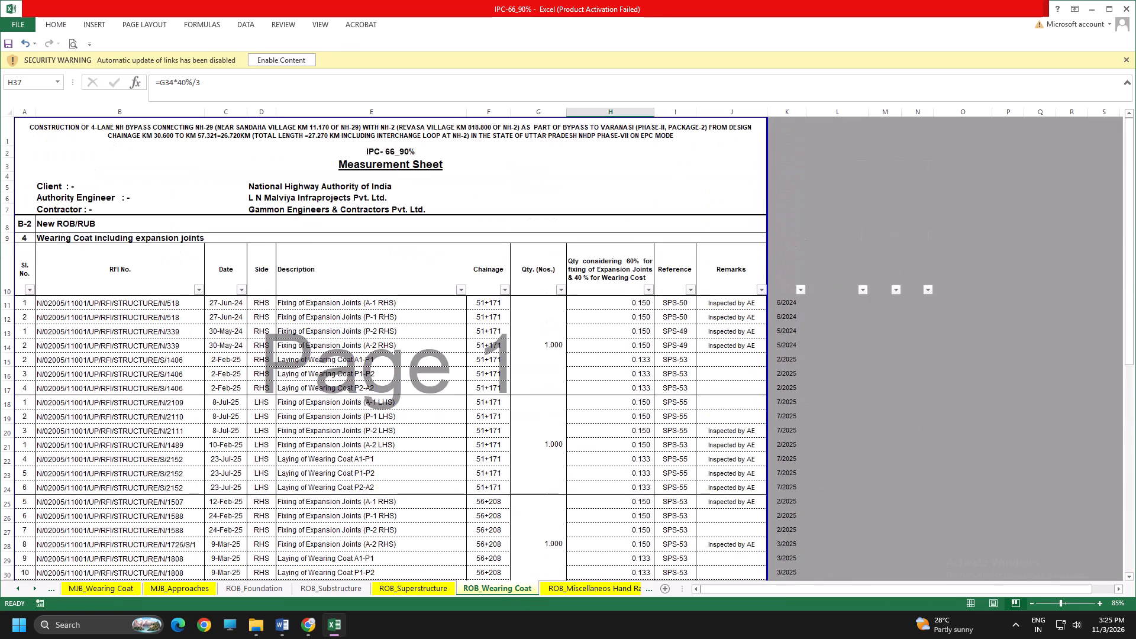
{"action": "left_click", "coordinate": [693, 292]}
{"action": "left_click", "coordinate": [592, 409]}
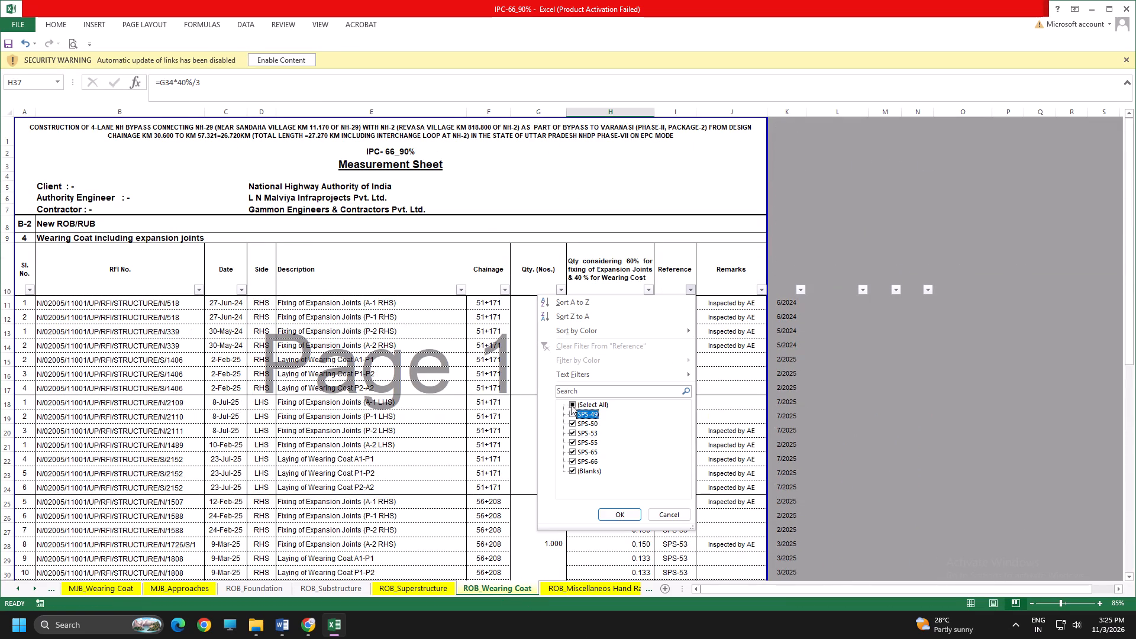
{"action": "left_click", "coordinate": [570, 402]}
{"action": "left_click", "coordinate": [577, 407]}
{"action": "left_click", "coordinate": [588, 459]}
{"action": "left_click", "coordinate": [588, 472]}
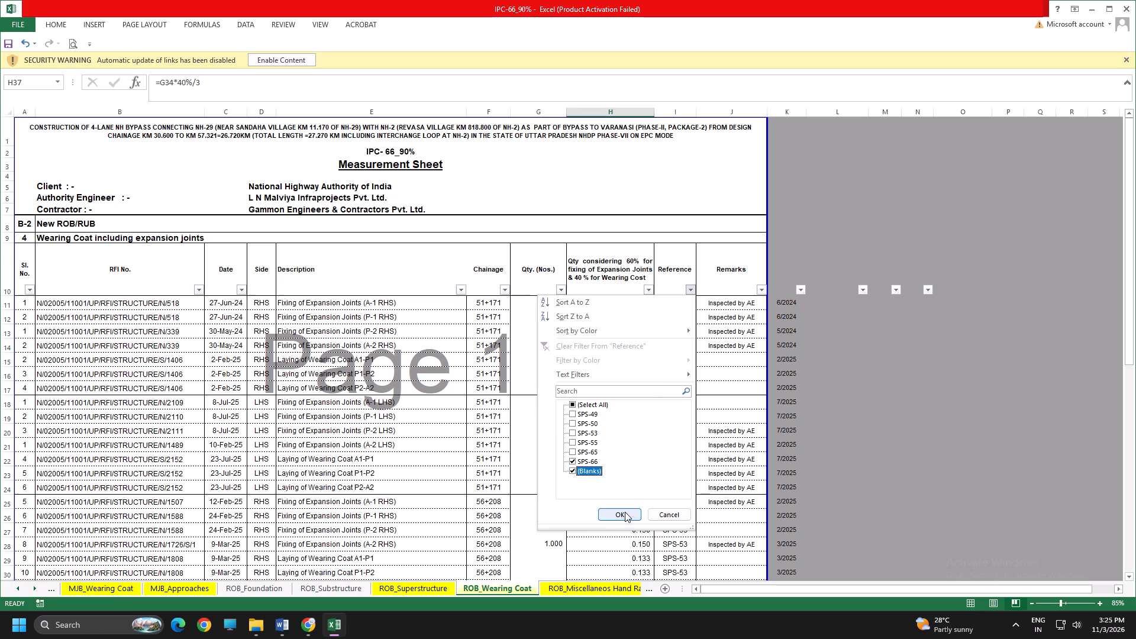
{"action": "left_click", "coordinate": [625, 512]}
Load the ROB_Wearing Coat print preview and print the sheet on the HP Ink Tank 310 series.
{"action": "scroll", "coordinate": [547, 314], "scroll_direction": "down", "scroll_amount": 2}
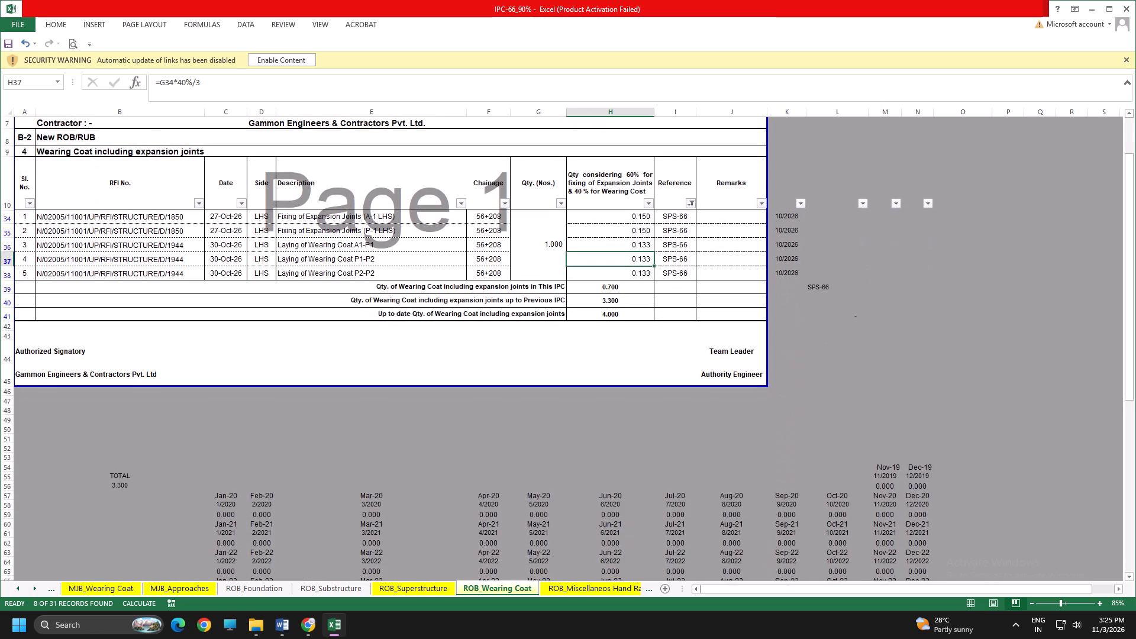
{"action": "key", "text": "ctrl+p"}
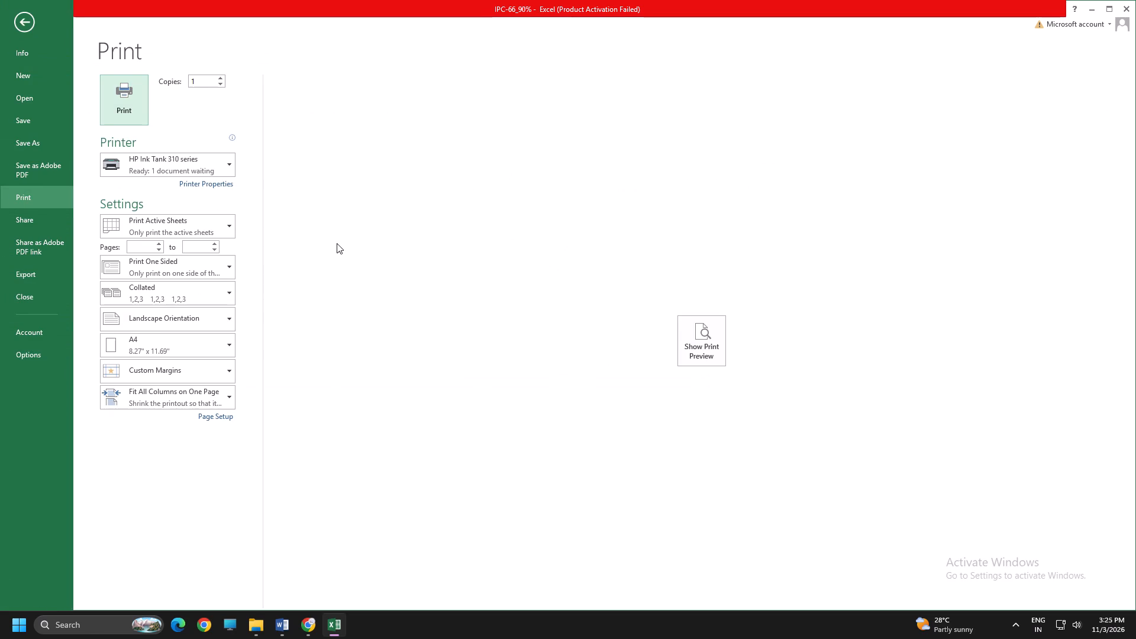
{"action": "left_click", "coordinate": [697, 346]}
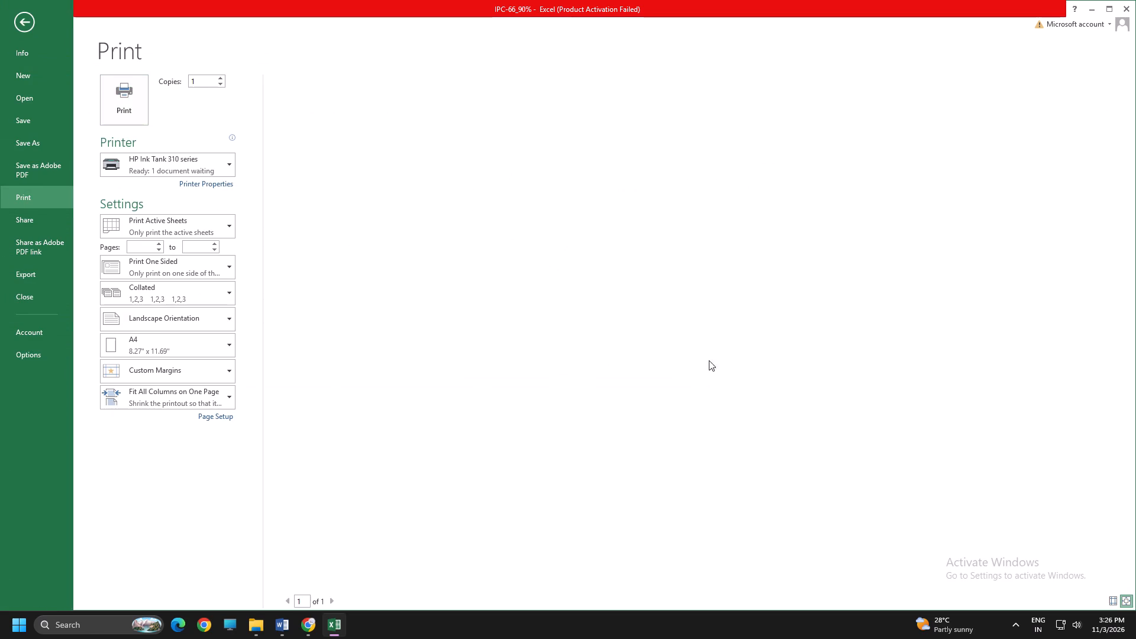
{"action": "left_click", "coordinate": [128, 115]}
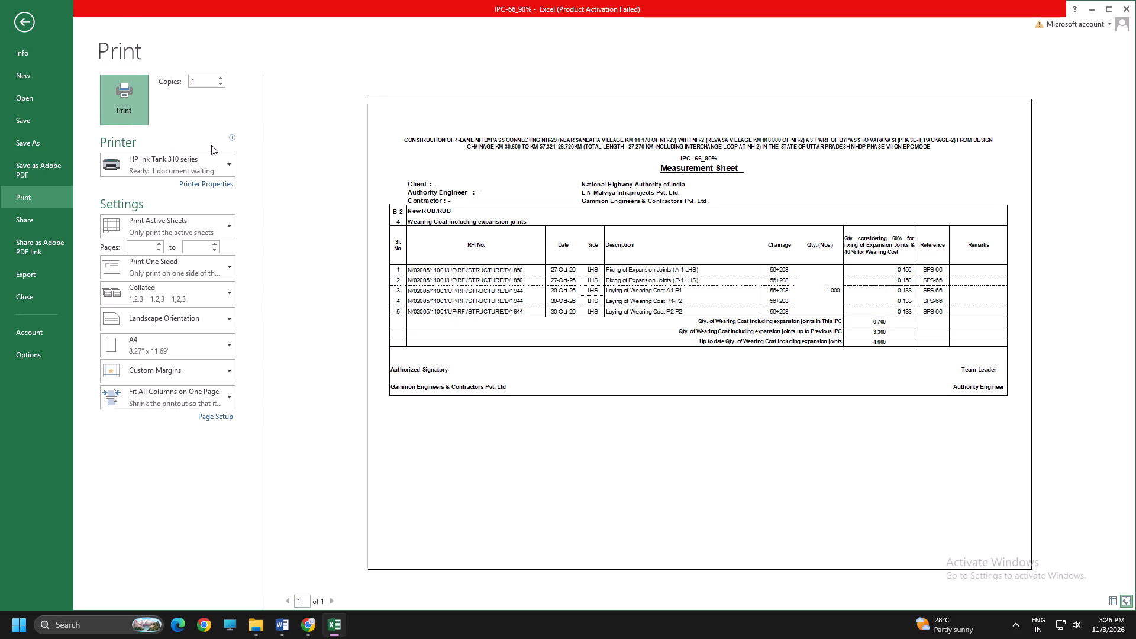
Filter the Reference column of the ROB_Miscellaneos Hand Rail, Cra sheet to show only SPS-66 and (Blanks).
{"action": "left_click", "coordinate": [570, 590]}
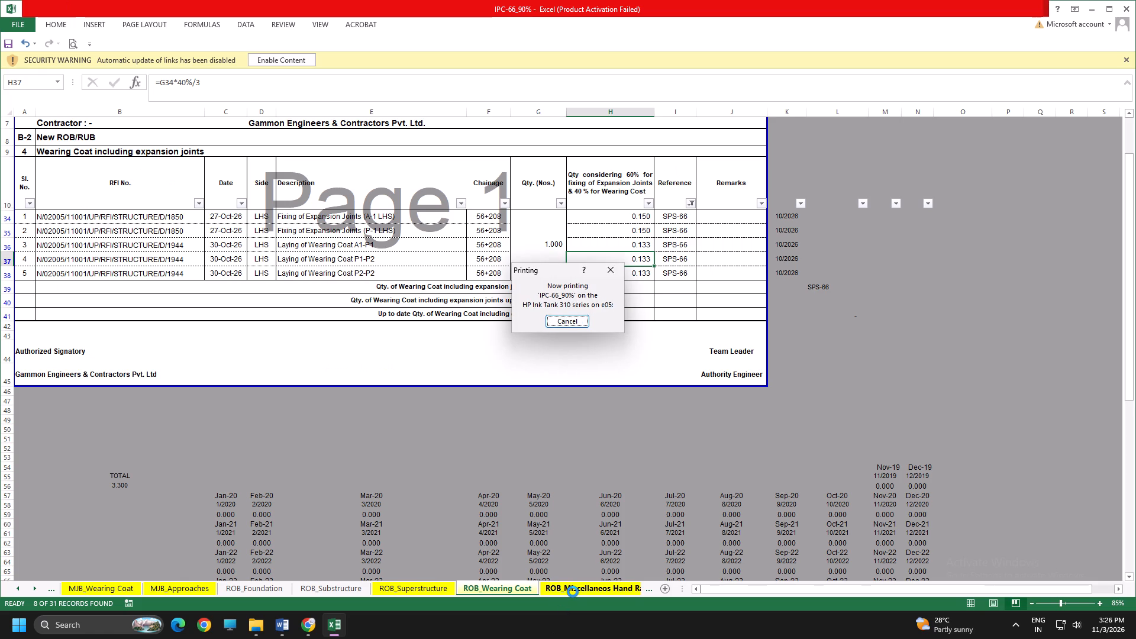
{"action": "left_click", "coordinate": [579, 595]}
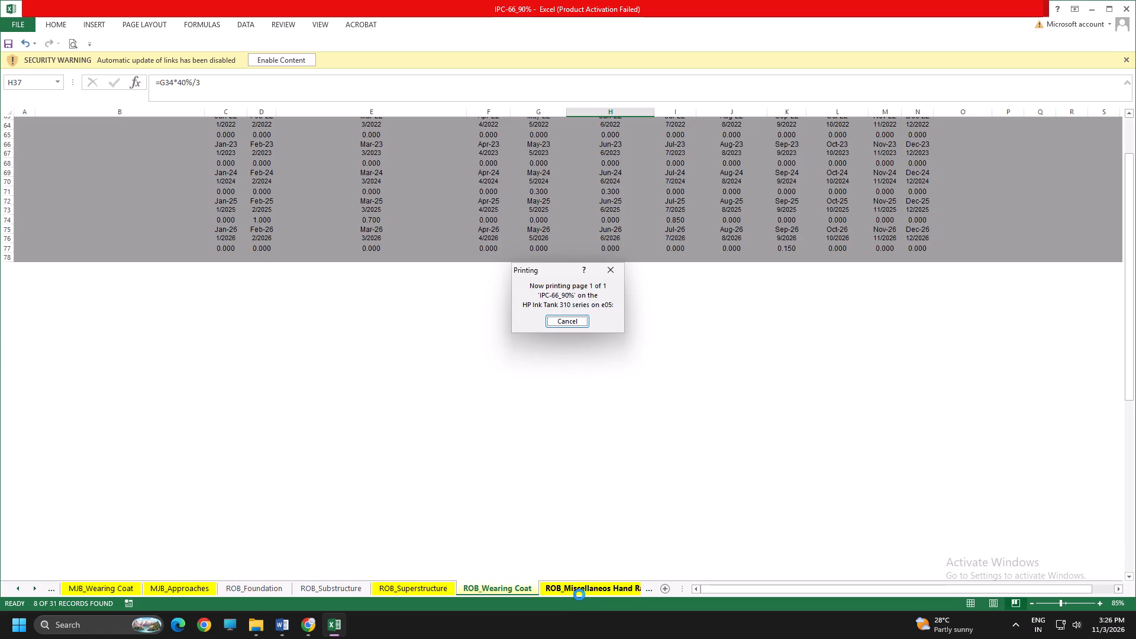
{"action": "scroll", "coordinate": [601, 359], "scroll_direction": "up", "scroll_amount": 3}
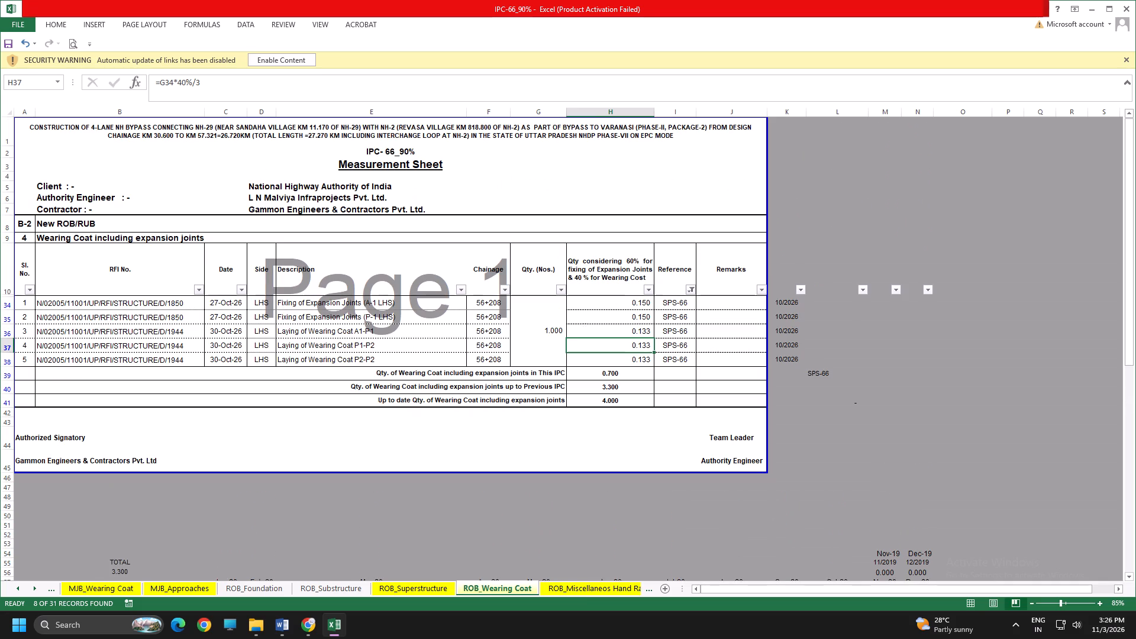
{"action": "left_click", "coordinate": [556, 585]}
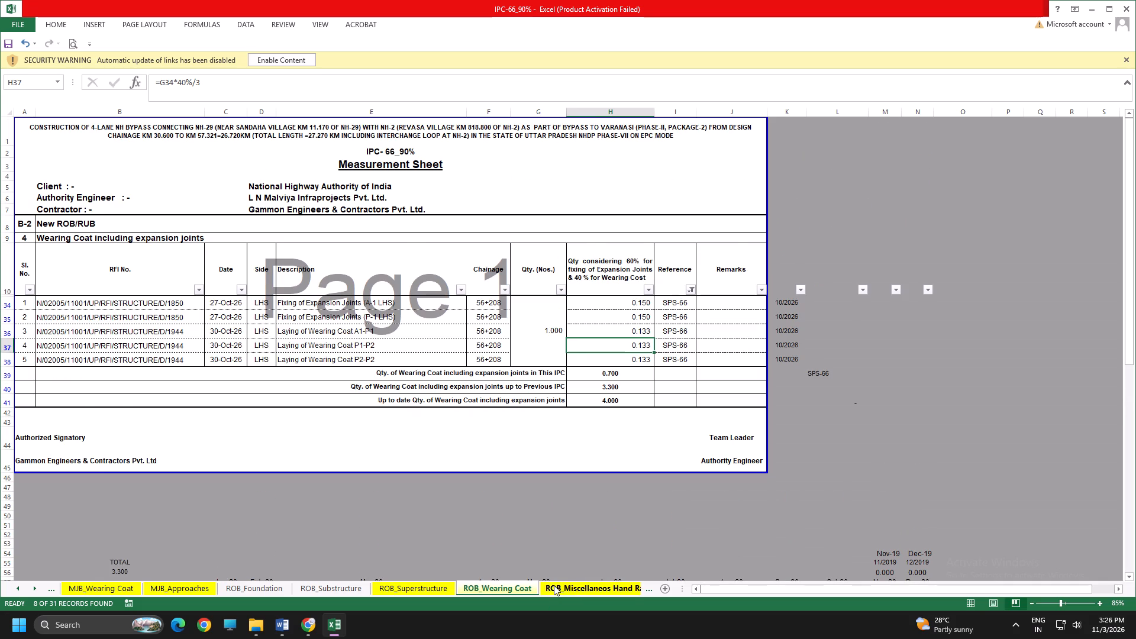
{"action": "scroll", "coordinate": [576, 433], "scroll_direction": "up", "scroll_amount": 8}
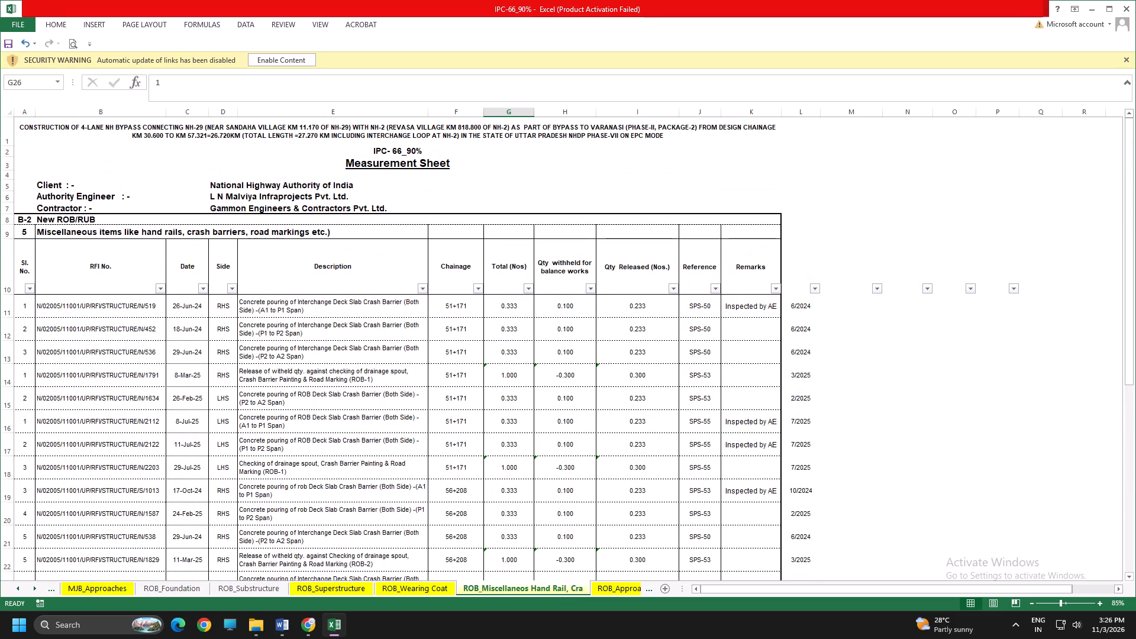
{"action": "left_click", "coordinate": [717, 289]}
{"action": "left_click", "coordinate": [611, 406]}
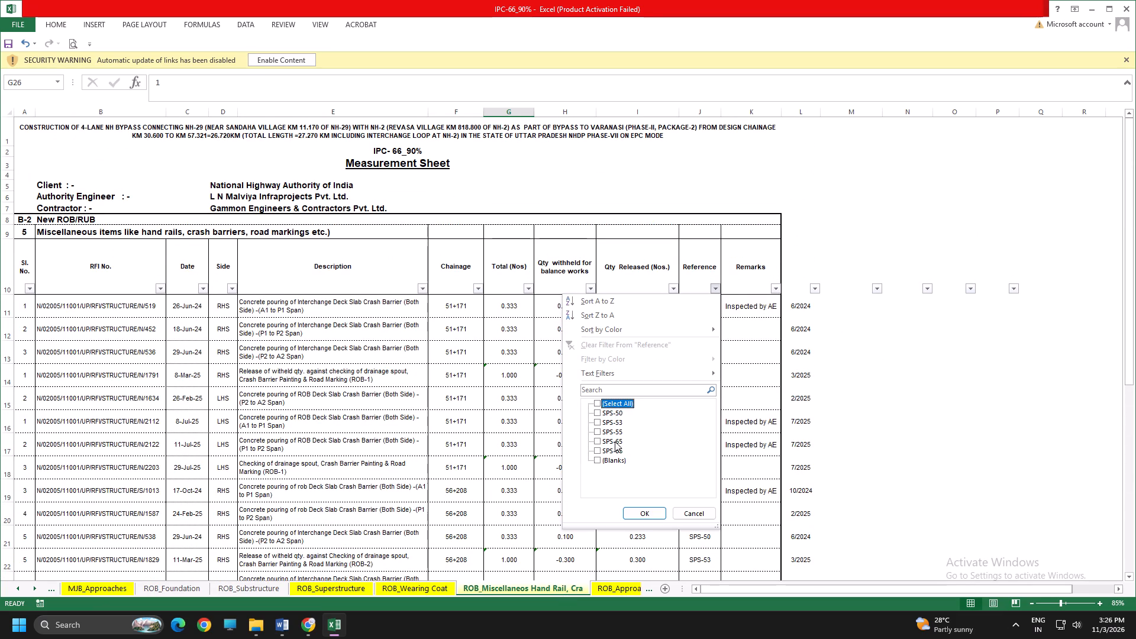
{"action": "left_click", "coordinate": [614, 448]}
{"action": "left_click", "coordinate": [612, 463]}
{"action": "left_click", "coordinate": [644, 518]}
Print the filtered ROB_Miscellaneos Hand Rail, Cra sheet on the HP Ink Tank 310 series.
{"action": "scroll", "coordinate": [580, 380], "scroll_direction": "down", "scroll_amount": 2}
{"action": "key", "text": "ctrl+p"}
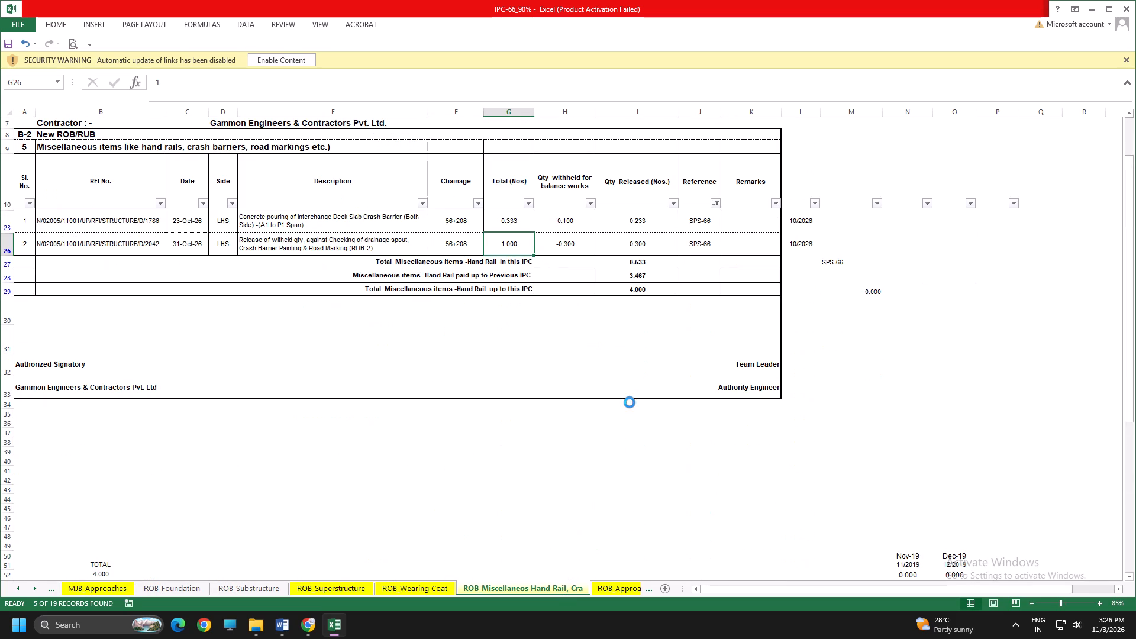
{"action": "left_click", "coordinate": [135, 96]}
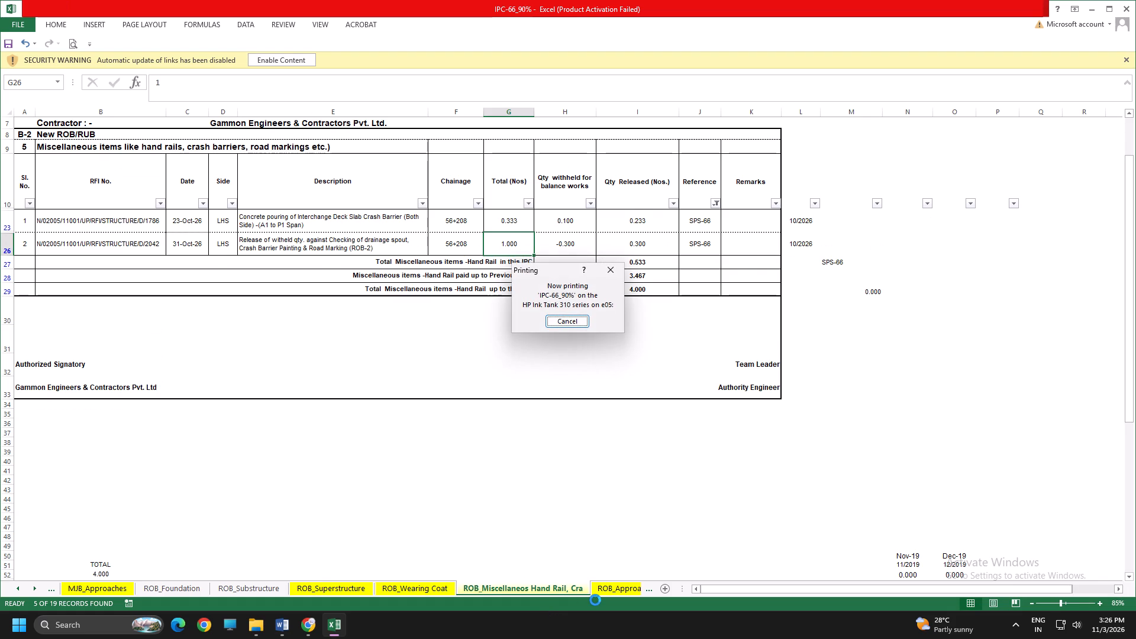
Add column filters to header row 13 of the ROB_Approach sheet, the row with RFI No. and Reference.
{"action": "left_click", "coordinate": [617, 593]}
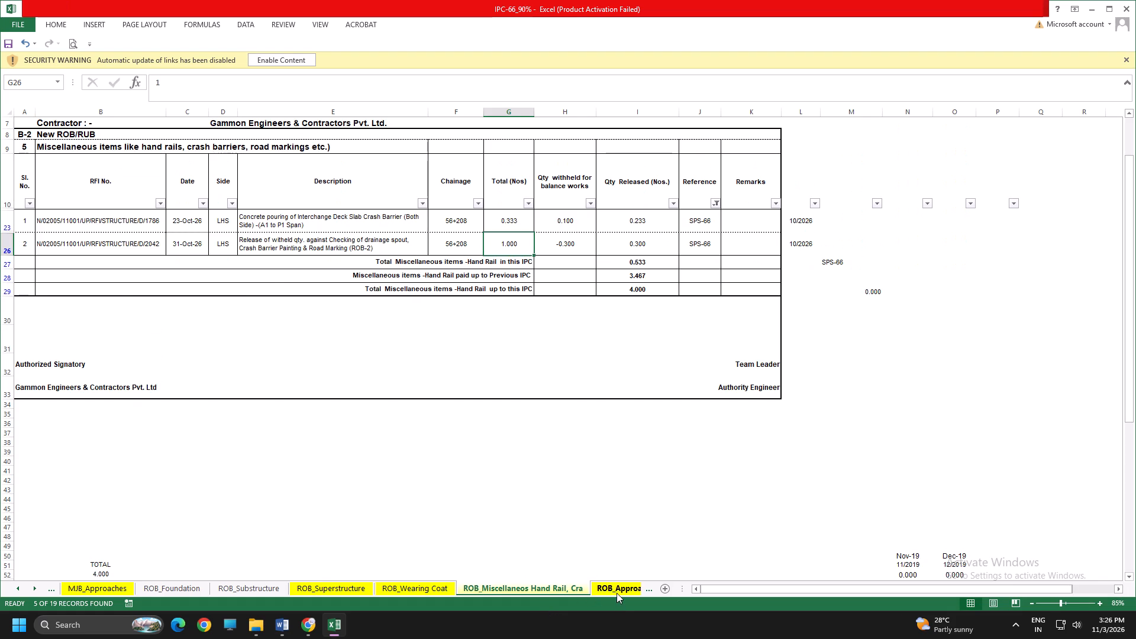
{"action": "scroll", "coordinate": [654, 443], "scroll_direction": "up", "scroll_amount": 17}
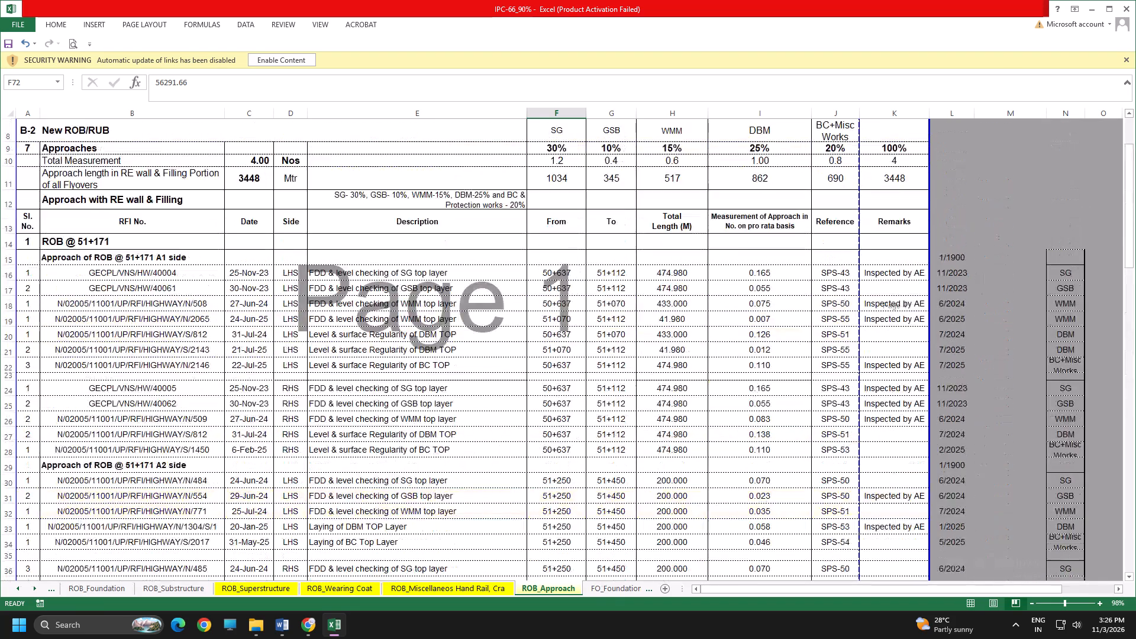
{"action": "scroll", "coordinate": [753, 418], "scroll_direction": "up", "scroll_amount": 4}
{"action": "left_click", "coordinate": [840, 337]}
{"action": "left_click", "coordinate": [0, 332]}
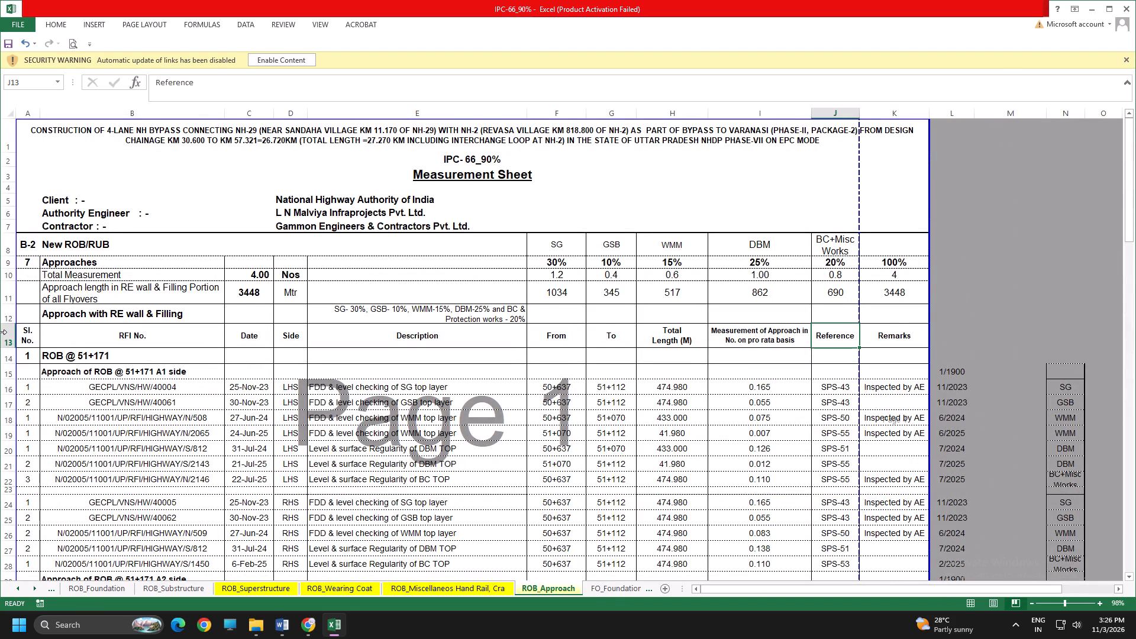
{"action": "left_click", "coordinate": [0, 332]}
{"action": "left_click", "coordinate": [0, 338]}
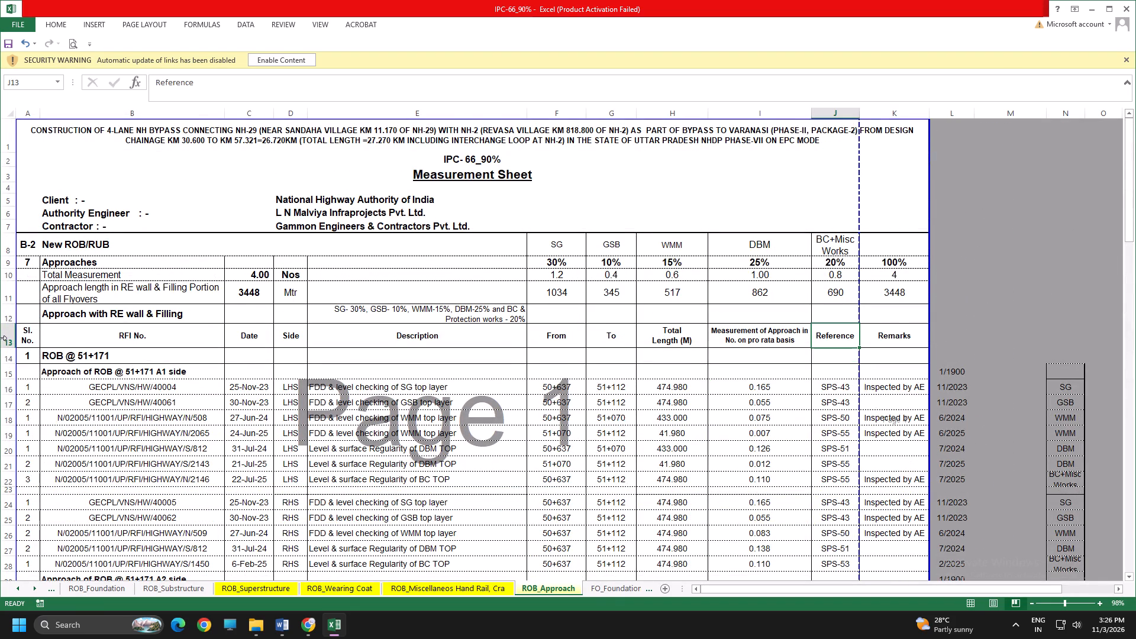
{"action": "left_click", "coordinate": [63, 338]}
{"action": "left_click", "coordinate": [0, 340]}
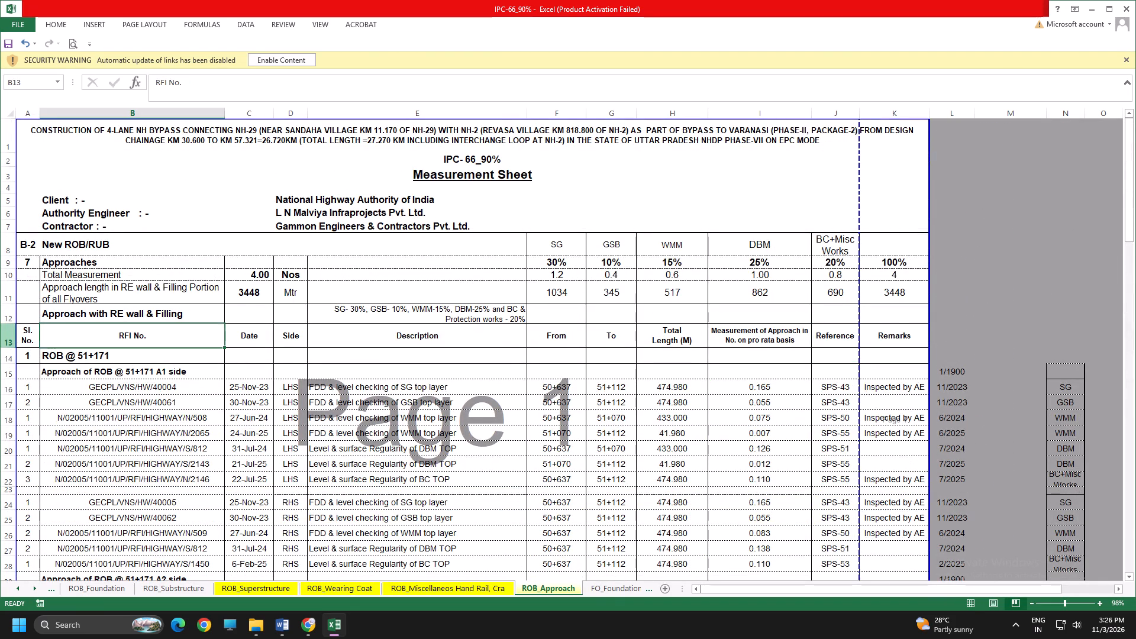
{"action": "left_click", "coordinate": [9, 341]}
{"action": "key", "text": "ctrl+shift+l"}
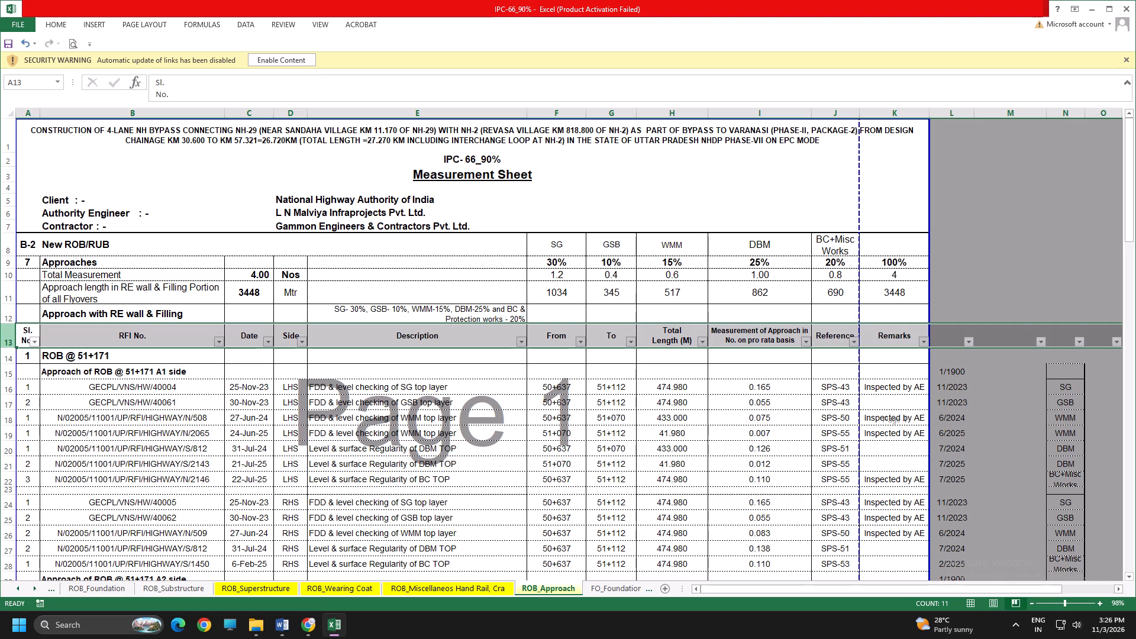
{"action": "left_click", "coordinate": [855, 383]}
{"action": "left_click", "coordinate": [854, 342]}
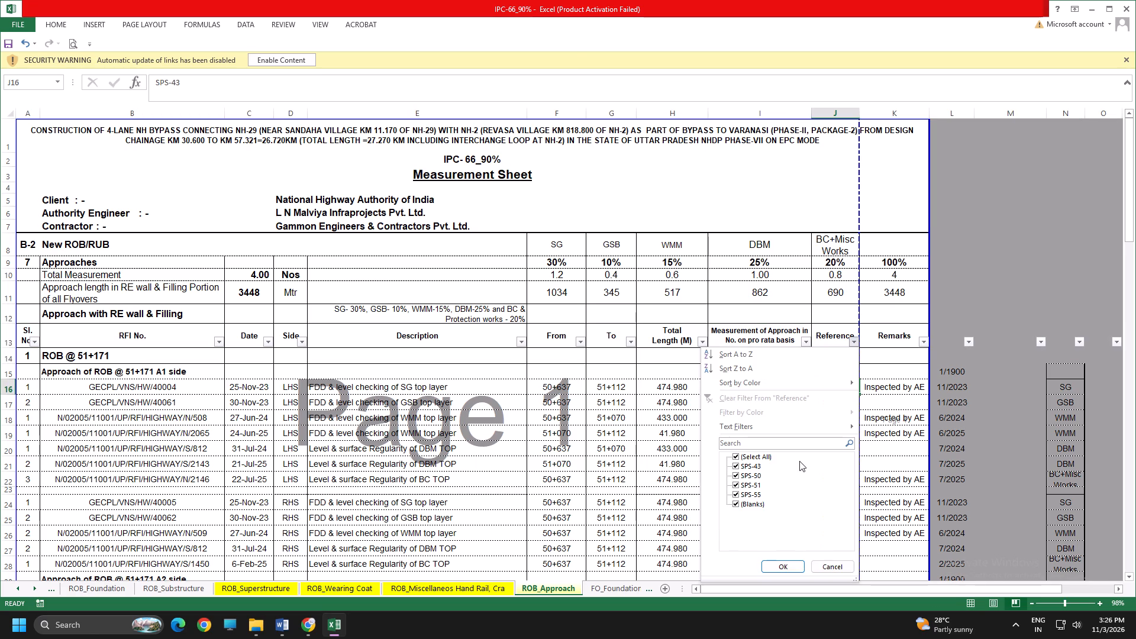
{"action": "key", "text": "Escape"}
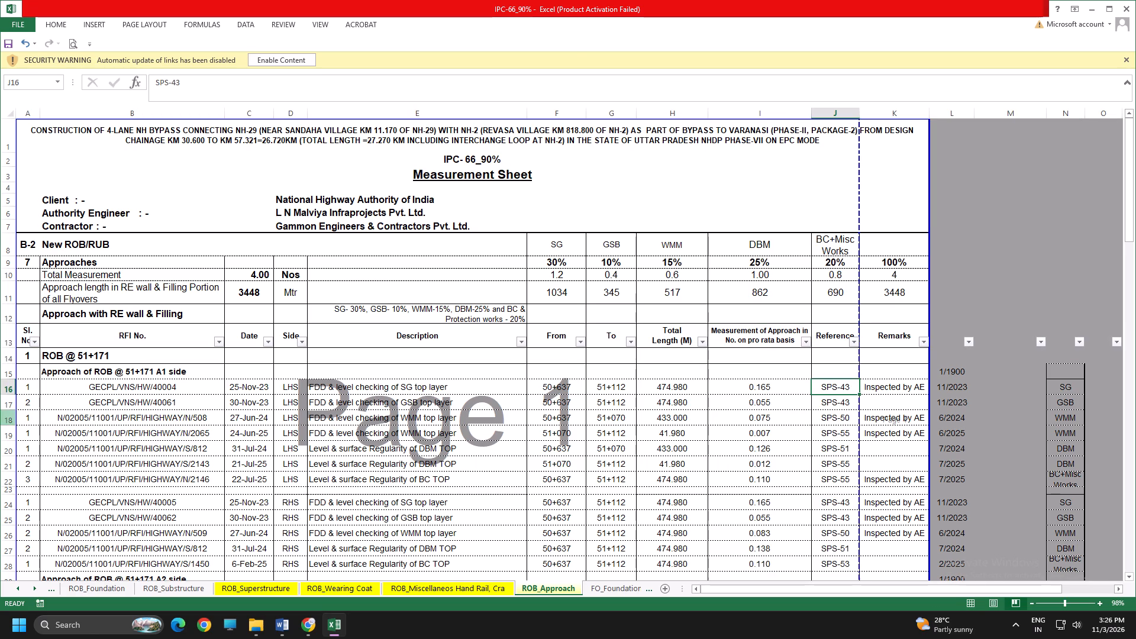
Hide rows 14 to 40 of the ROB_Approach sheet, covering the whole ROB @ 51+171 section.
{"action": "left_click_drag", "start_coordinate": [8, 359], "coordinate": [34, 638]}
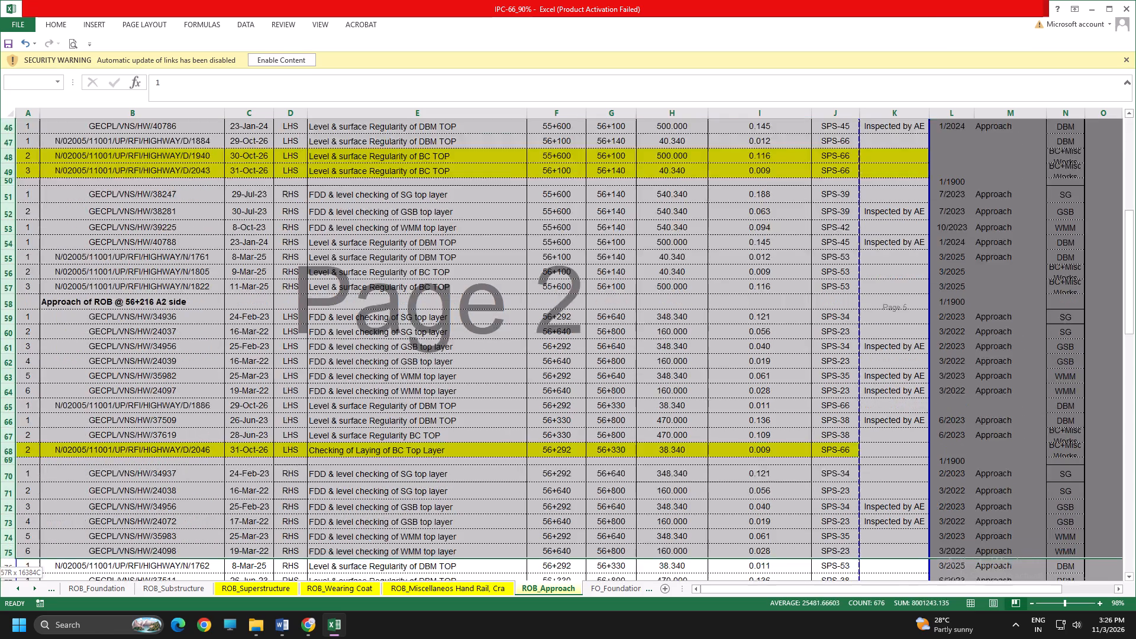
{"action": "left_click_drag", "start_coordinate": [34, 638], "coordinate": [76, 354]}
{"action": "scroll", "coordinate": [76, 355], "scroll_direction": "up", "scroll_amount": 13}
{"action": "scroll", "coordinate": [101, 428], "scroll_direction": "up", "scroll_amount": 3}
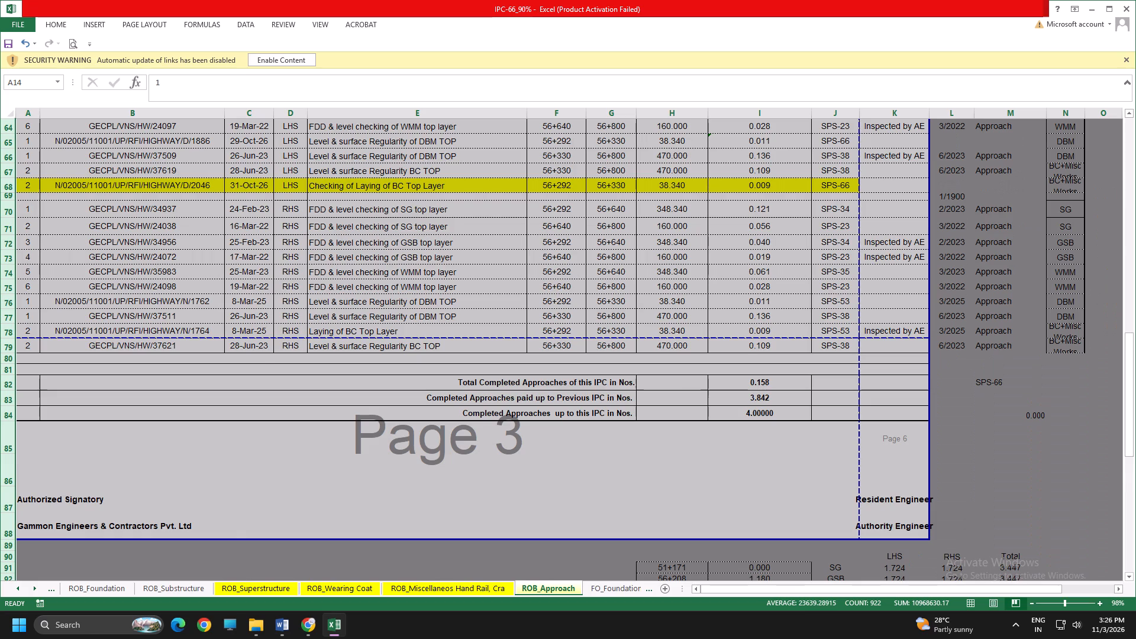
{"action": "scroll", "coordinate": [97, 421], "scroll_direction": "up", "scroll_amount": 6}
{"action": "left_click_drag", "start_coordinate": [3, 354], "coordinate": [17, 293]}
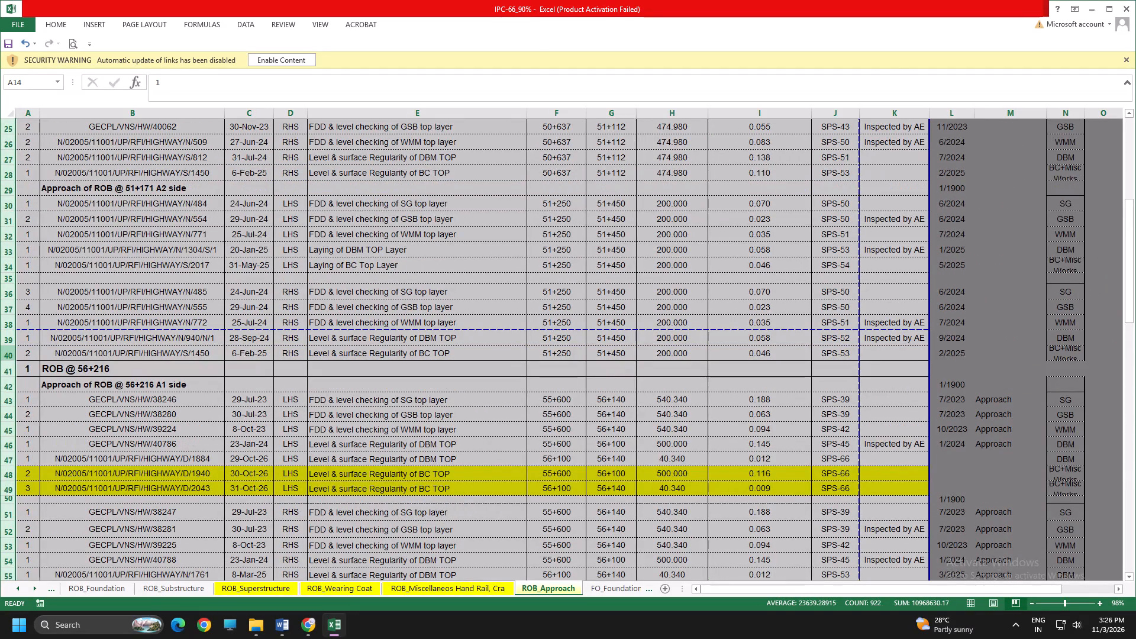
{"action": "left_click_drag", "start_coordinate": [17, 293], "coordinate": [0, 72]}
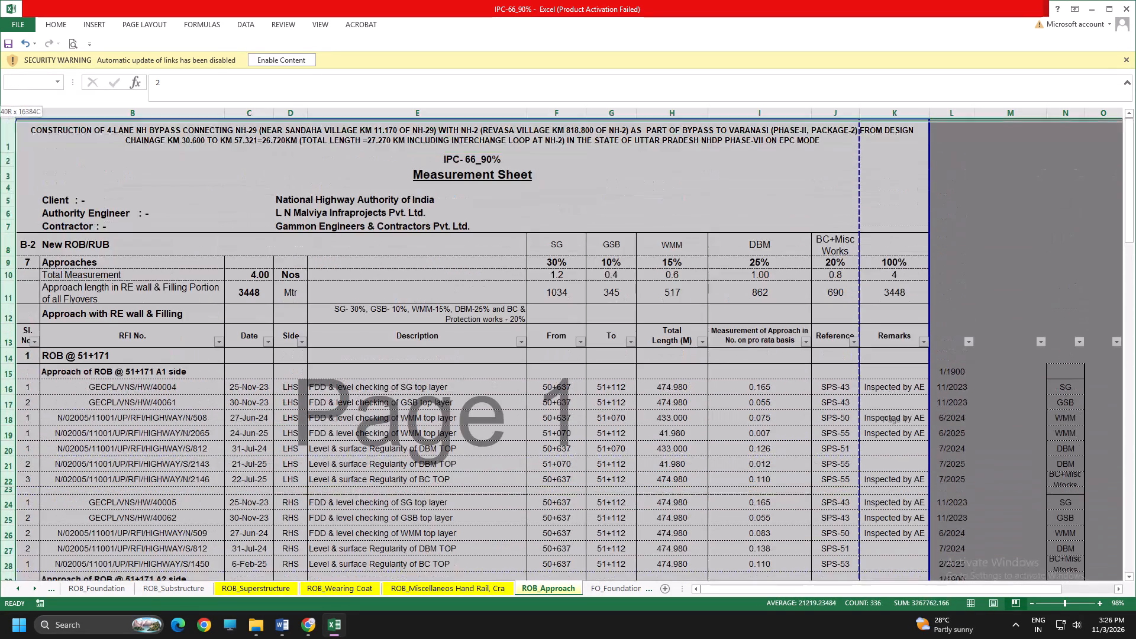
{"action": "left_click_drag", "start_coordinate": [0, 72], "coordinate": [8, 363]}
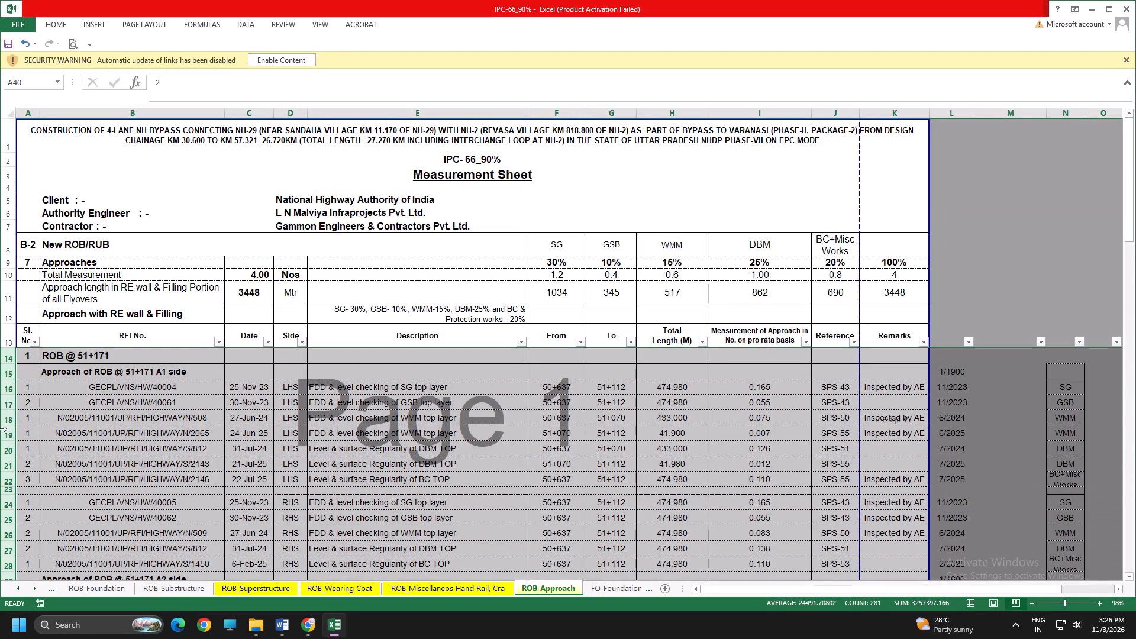
{"action": "right_click", "coordinate": [0, 429]}
{"action": "right_click", "coordinate": [5, 415]}
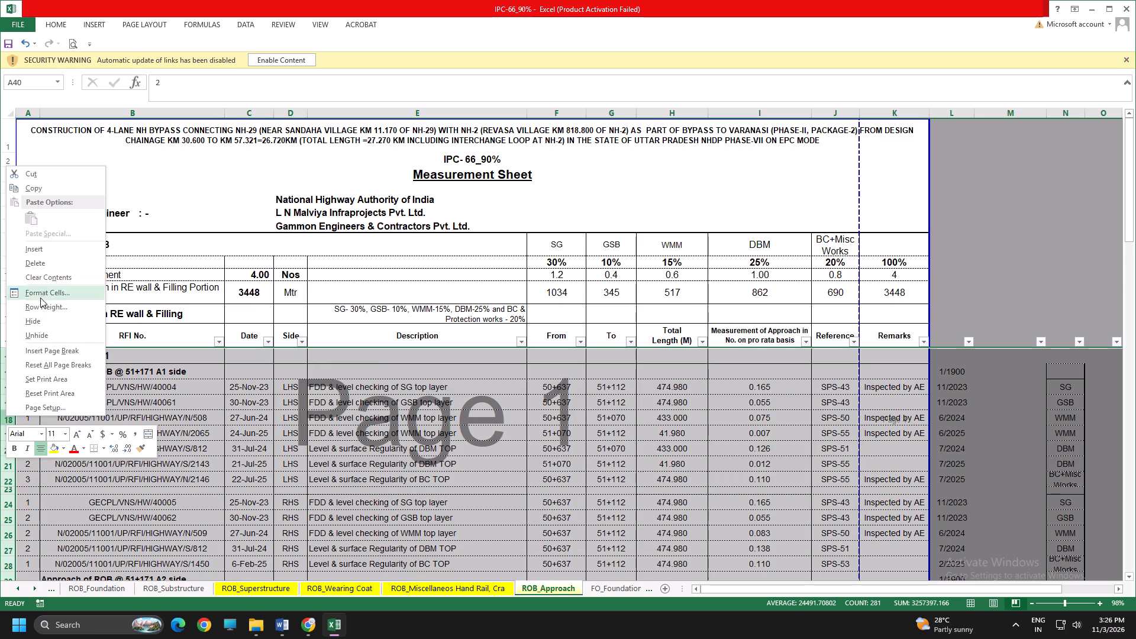
{"action": "left_click", "coordinate": [47, 324]}
Hide rows 43 to 47 and 51 to 57 under Approach of ROB @ 56+216 A1 side, keeping the highlighted SPS-66 rows.
{"action": "scroll", "coordinate": [154, 209], "scroll_direction": "up", "scroll_amount": 1}
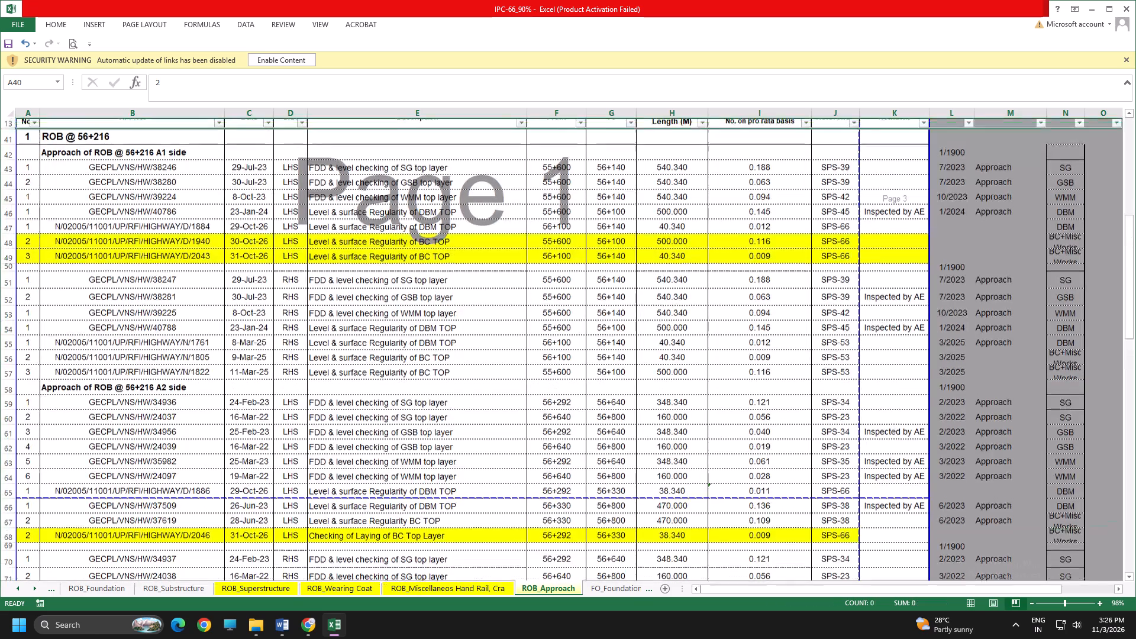
{"action": "left_click_drag", "start_coordinate": [5, 178], "coordinate": [15, 238]}
{"action": "right_click", "coordinate": [2, 232]}
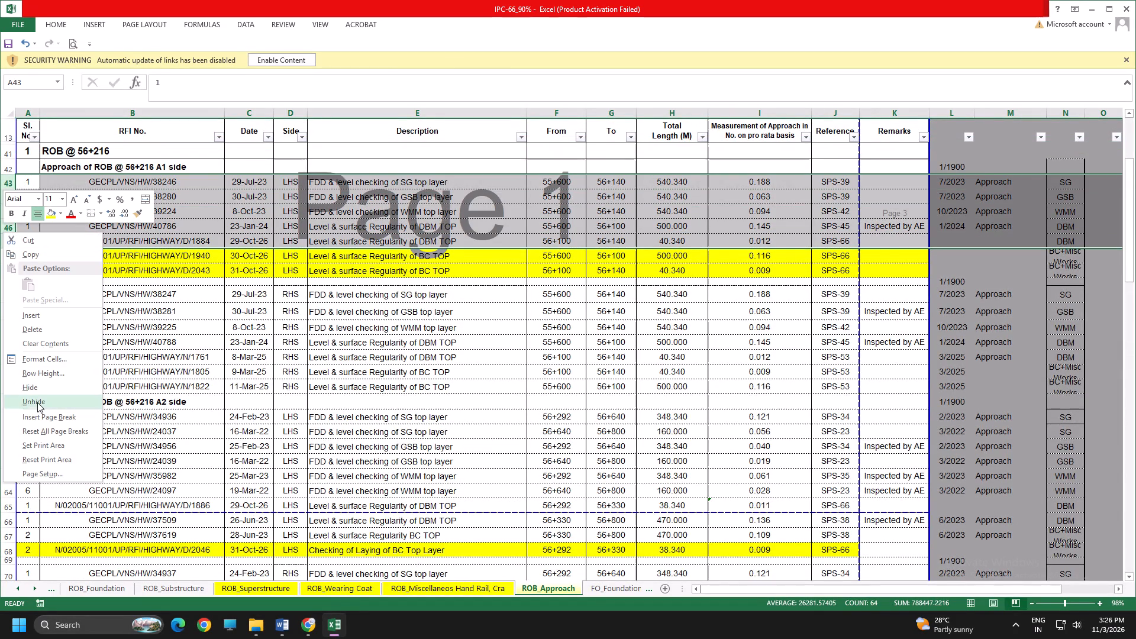
{"action": "left_click", "coordinate": [34, 386]}
{"action": "left_click_drag", "start_coordinate": [9, 224], "coordinate": [9, 225]}
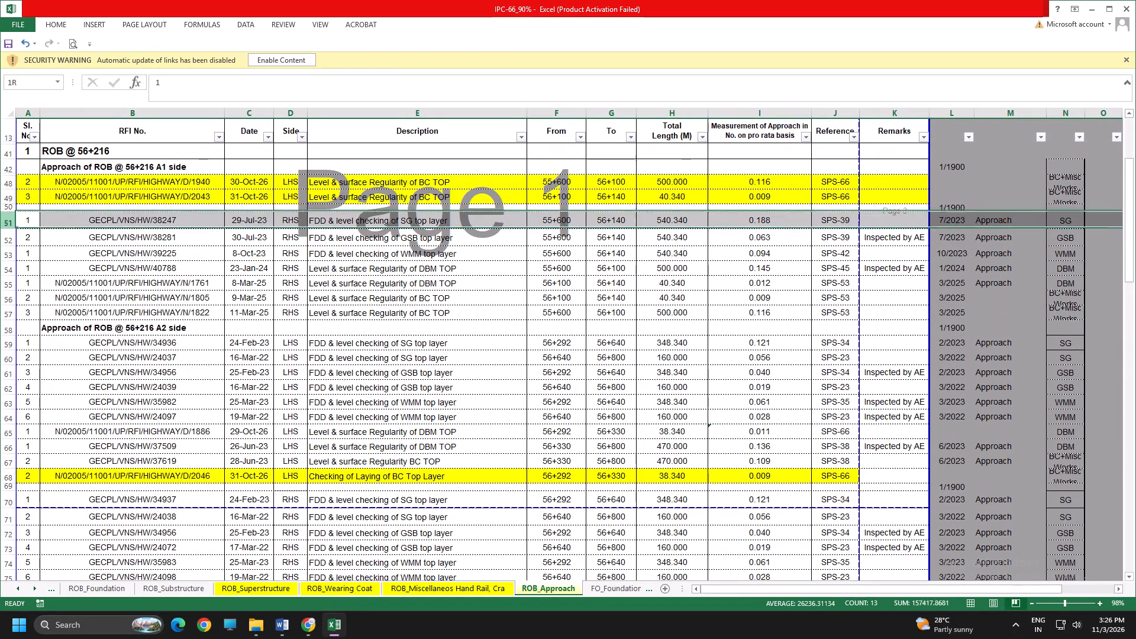
{"action": "left_click_drag", "start_coordinate": [9, 225], "coordinate": [15, 312]}
{"action": "right_click", "coordinate": [4, 274]}
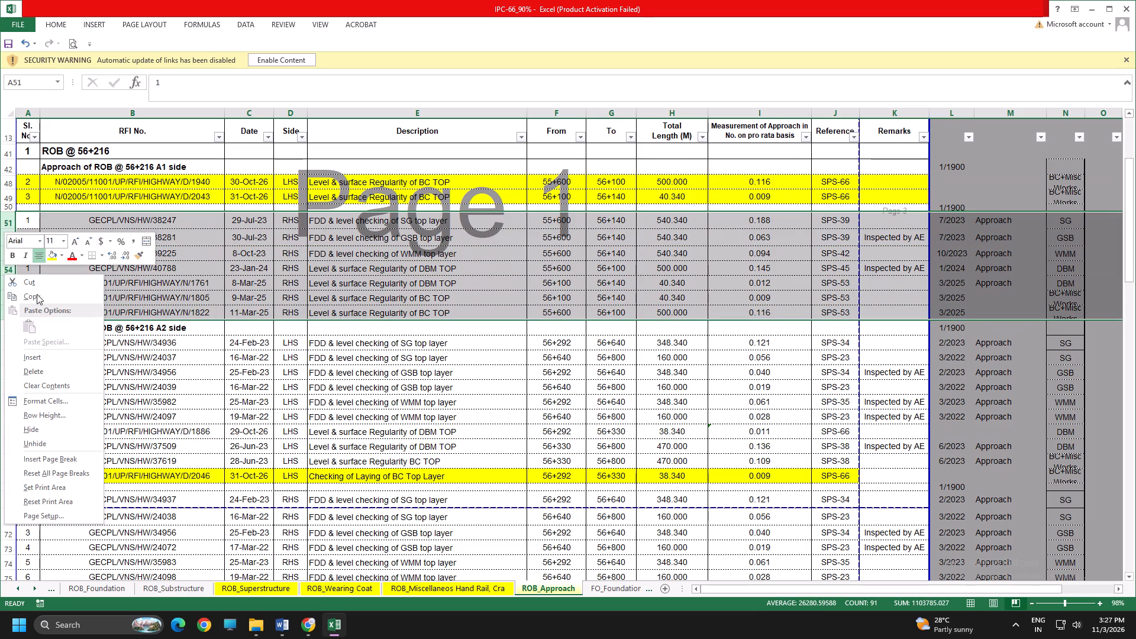
{"action": "left_click", "coordinate": [54, 432]}
Hide rows 59 to 67 above the highlighted SPS-66 row under Approach of ROB @ 56+216 A2 side.
{"action": "scroll", "coordinate": [134, 205], "scroll_direction": "up", "scroll_amount": 2}
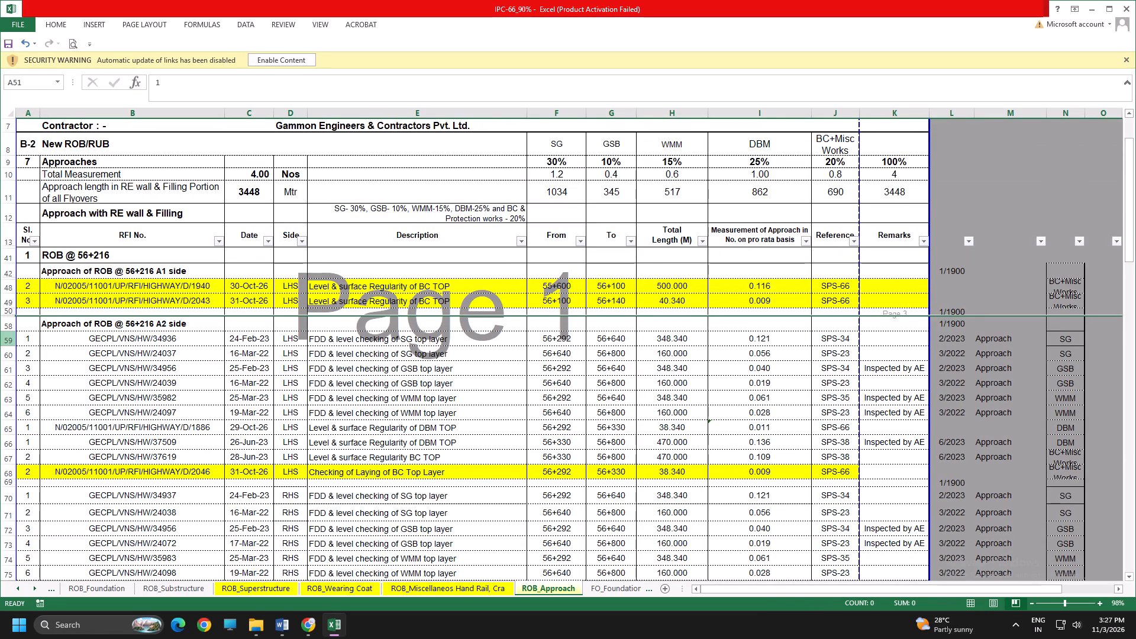
{"action": "left_click_drag", "start_coordinate": [12, 339], "coordinate": [34, 456]}
{"action": "right_click", "coordinate": [0, 406]}
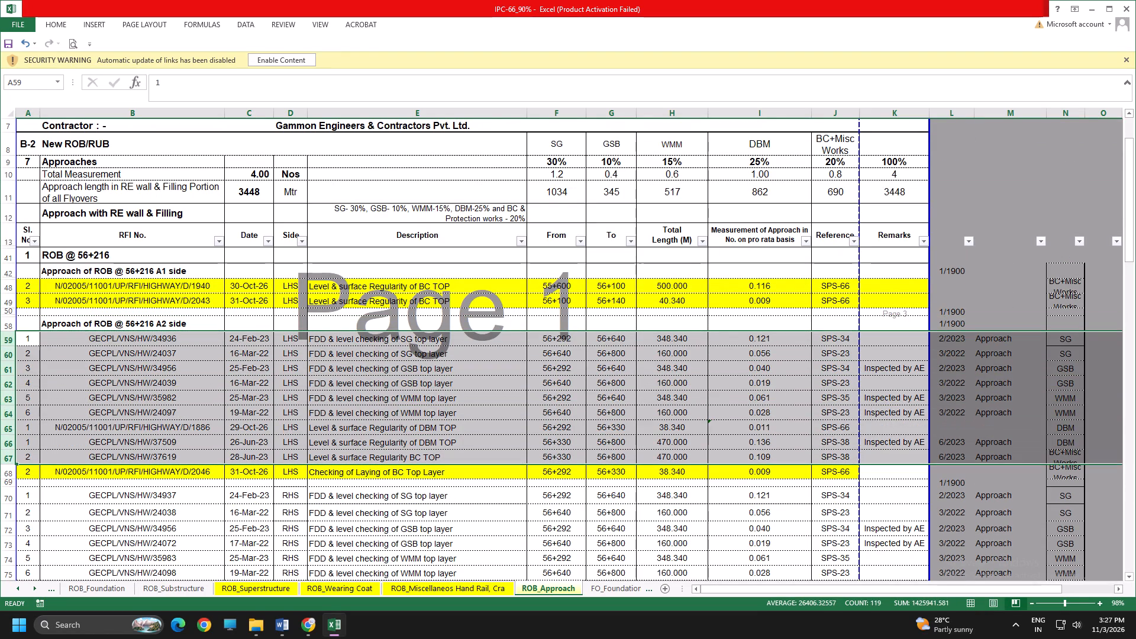
{"action": "right_click", "coordinate": [1, 387]}
{"action": "right_click", "coordinate": [1, 387]}
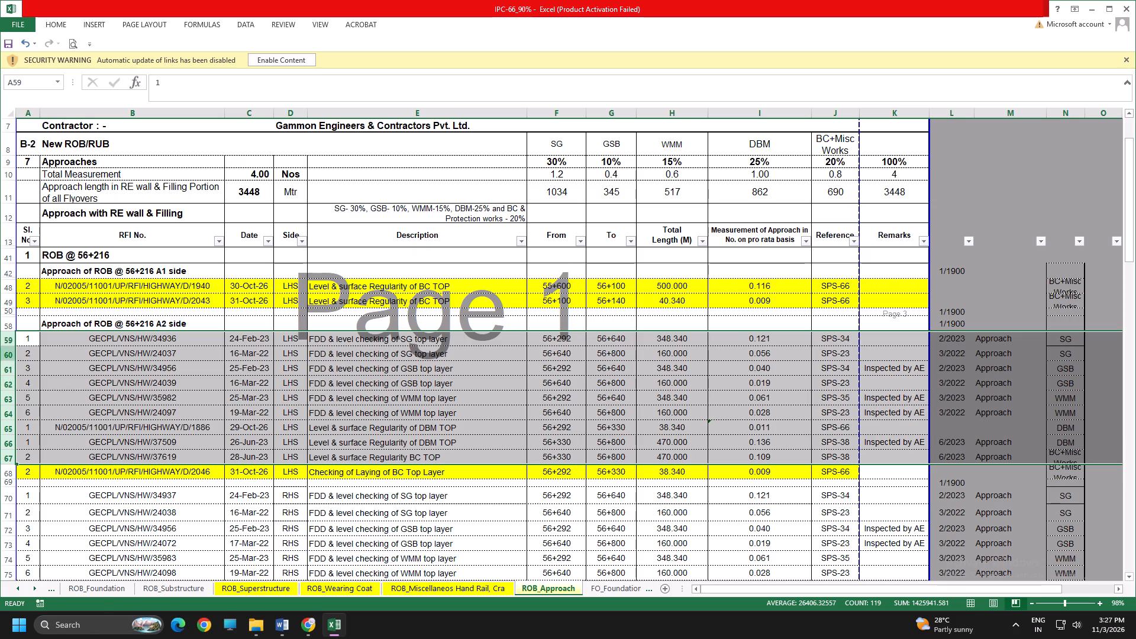
{"action": "right_click", "coordinate": [2, 356]}
{"action": "left_click", "coordinate": [45, 513]}
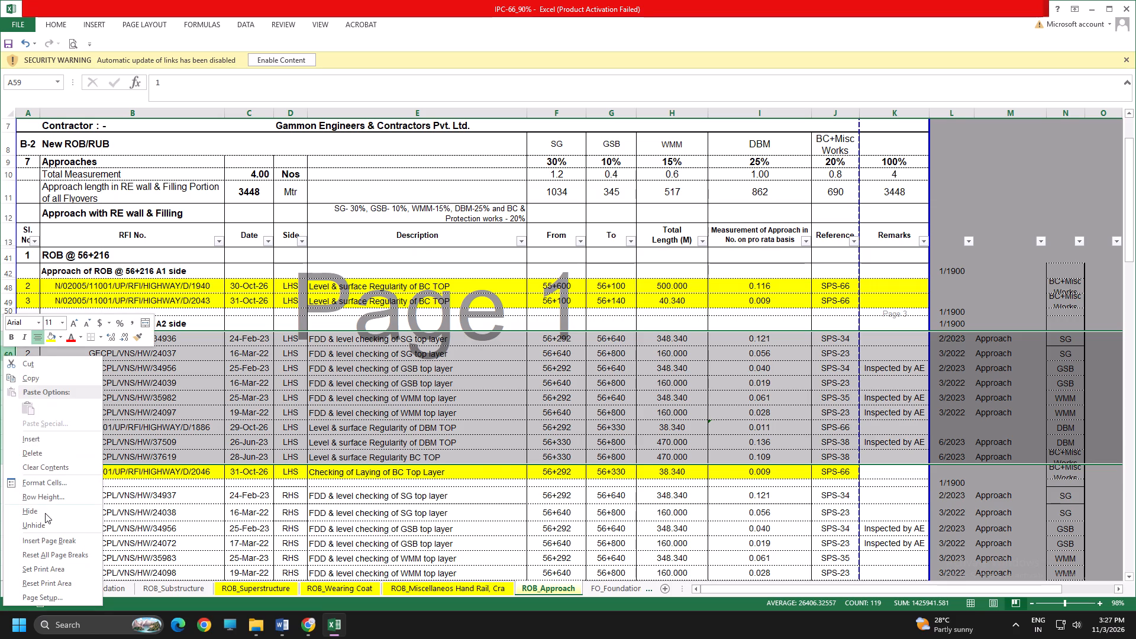
Hide rows 70 to 81, from the A2 side RHS entries through the blank rows above the completed-approaches totals.
{"action": "scroll", "coordinate": [138, 398], "scroll_direction": "down", "scroll_amount": 2}
{"action": "left_click", "coordinate": [95, 264]}
{"action": "left_click", "coordinate": [129, 242]}
{"action": "left_click_drag", "start_coordinate": [3, 261], "coordinate": [16, 411]}
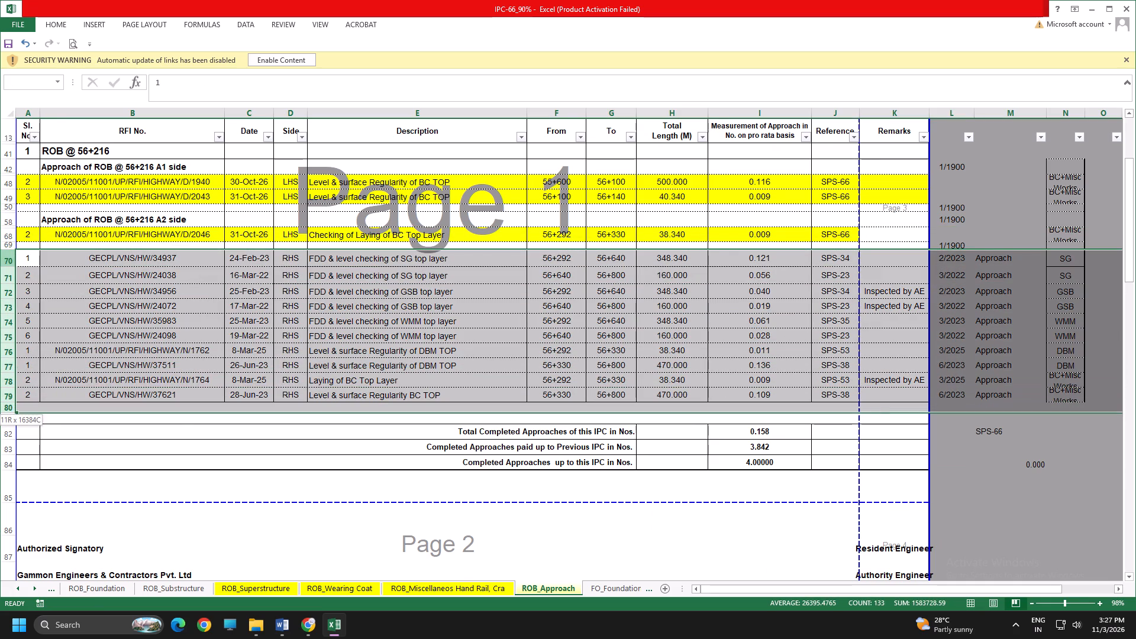
{"action": "left_click_drag", "start_coordinate": [16, 411], "coordinate": [16, 418]}
{"action": "right_click", "coordinate": [0, 336]}
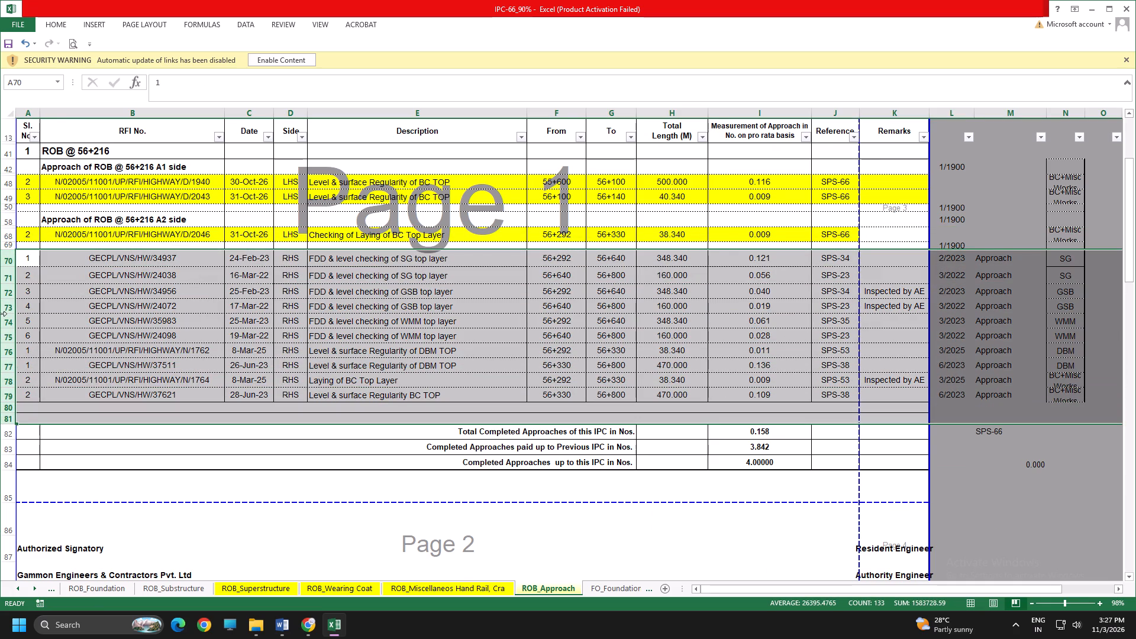
{"action": "right_click", "coordinate": [0, 314]}
{"action": "right_click", "coordinate": [4, 308]}
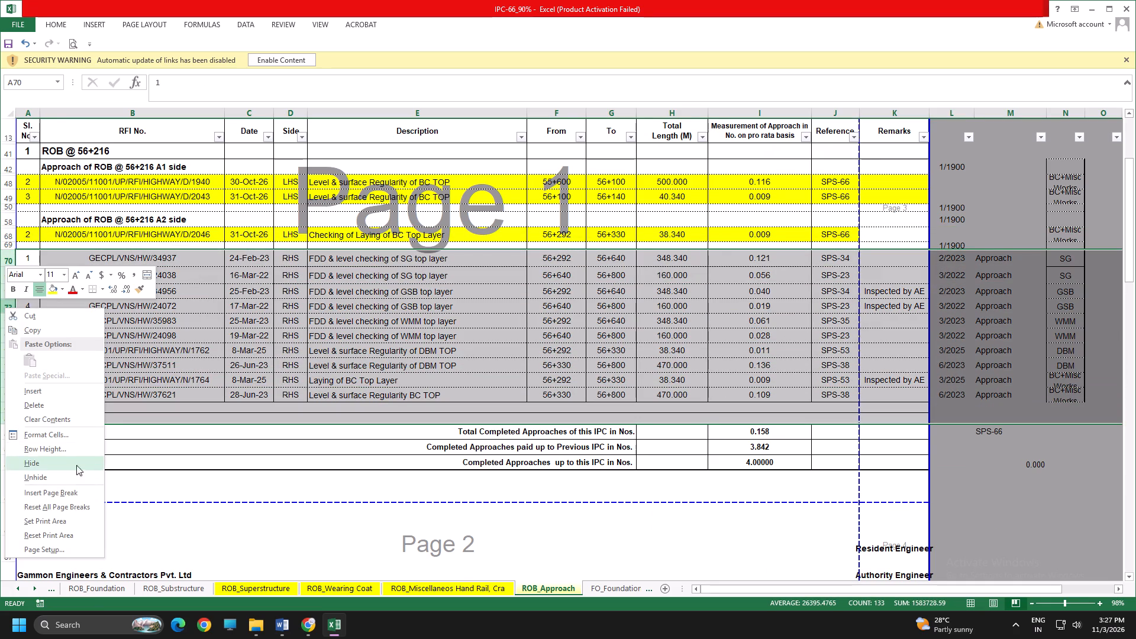
{"action": "left_click", "coordinate": [62, 463]}
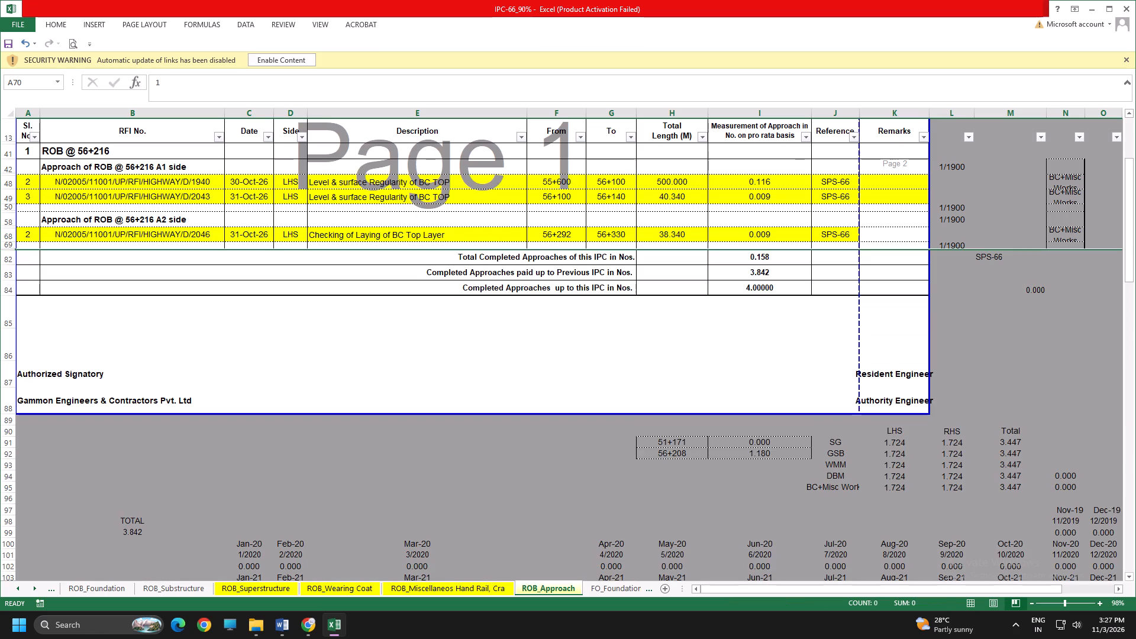
Remove the yellow fill from the remaining SPS-66 entries in rows 48 to 69.
{"action": "scroll", "coordinate": [342, 298], "scroll_direction": "up", "scroll_amount": 3}
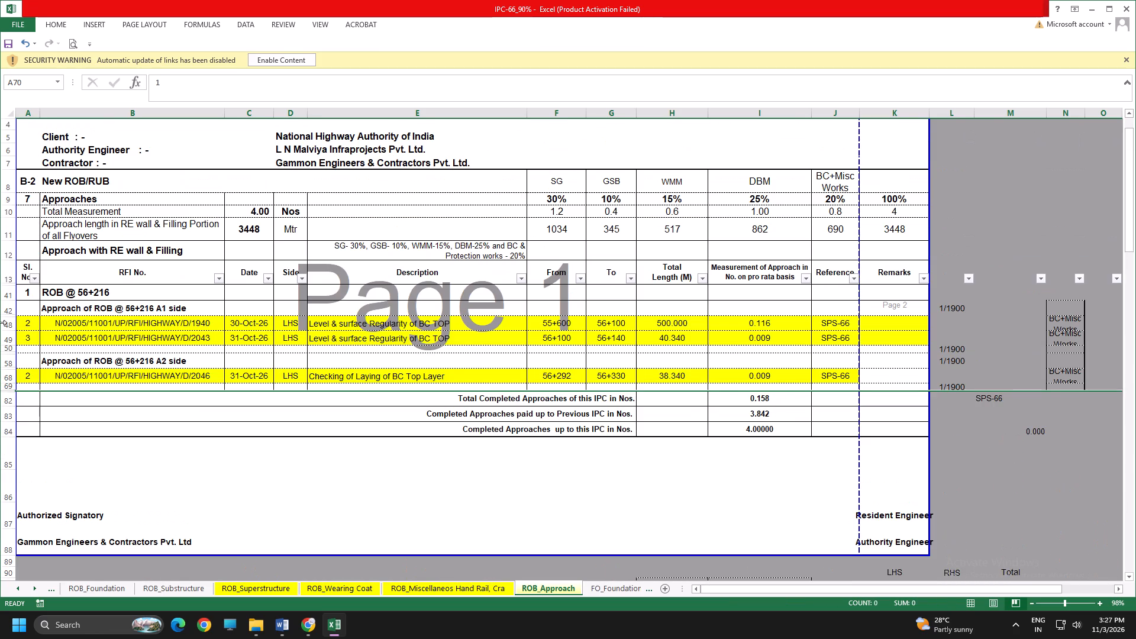
{"action": "left_click_drag", "start_coordinate": [5, 325], "coordinate": [12, 389]}
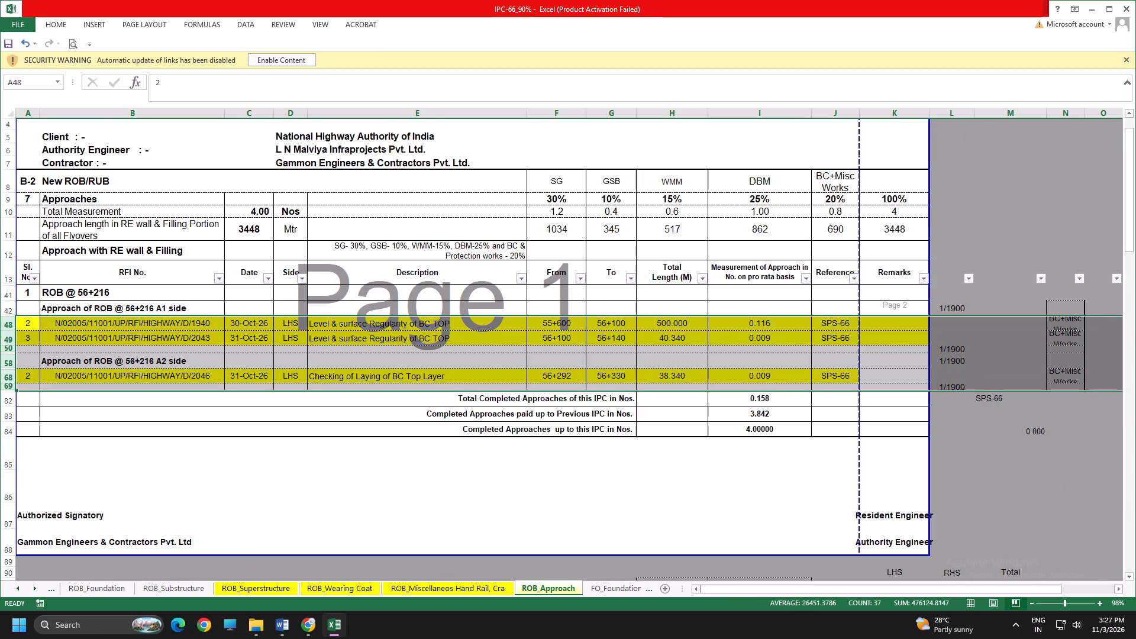
{"action": "key", "text": "h"}
{"action": "key", "text": "h"}
{"action": "key", "text": "n"}
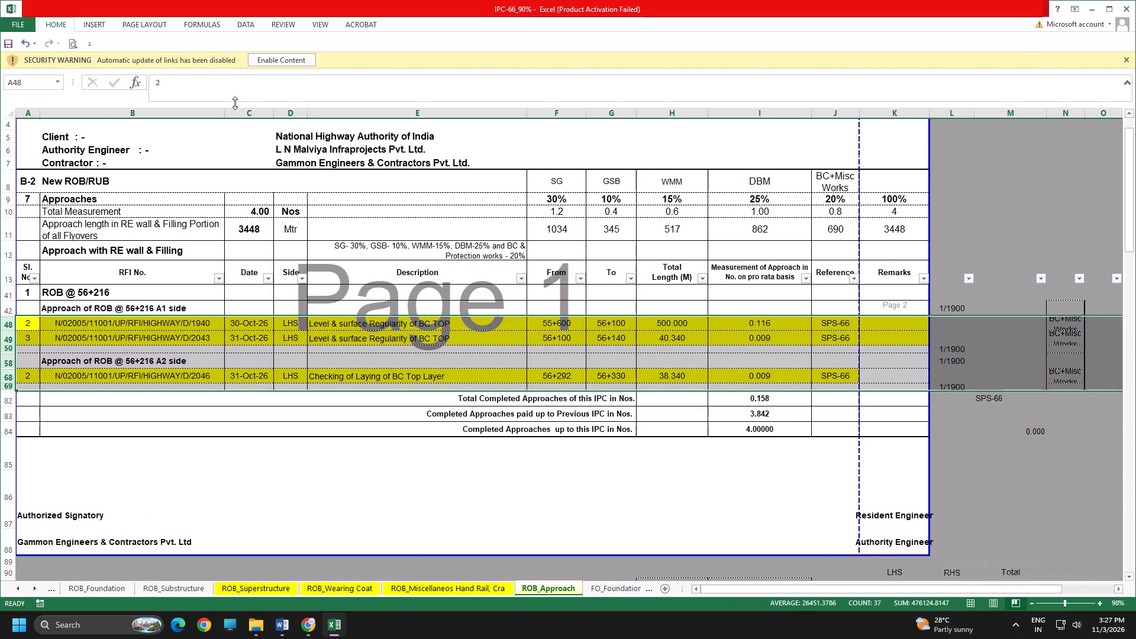
{"action": "left_click", "coordinate": [221, 362]}
Renumber the Sl. No. column with 1 and 2 for the A1 side entries and 1 for the A2 side entry.
{"action": "left_click", "coordinate": [30, 318]}
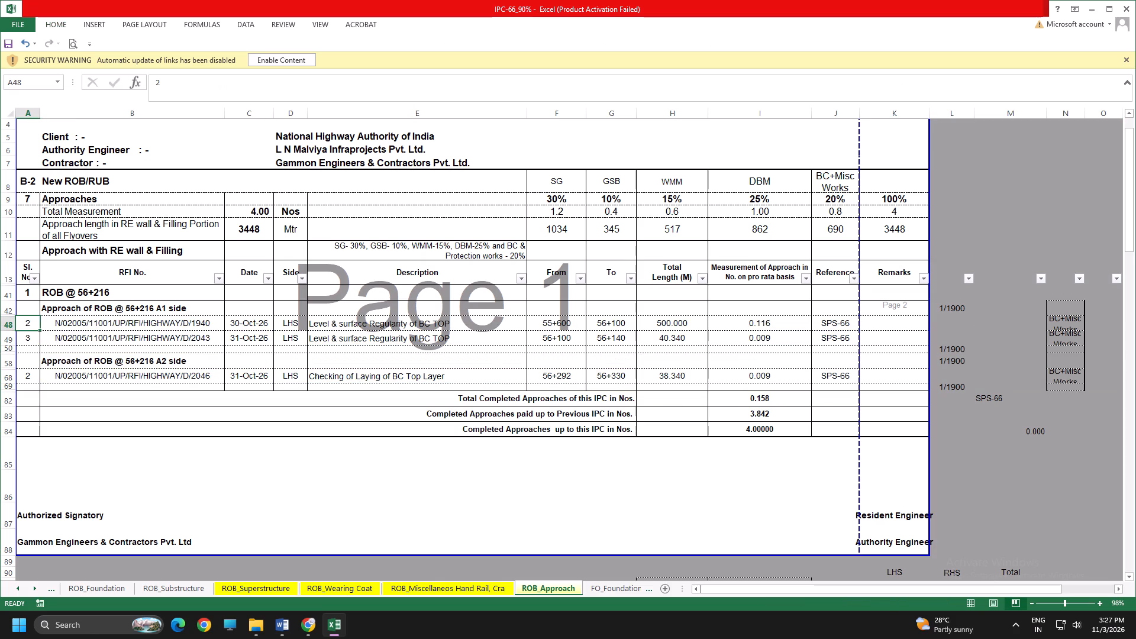
{"action": "key", "text": "1"}
{"action": "key", "text": "Return"}
{"action": "key", "text": "2"}
{"action": "key", "text": "Return"}
{"action": "key", "text": "Return"}
{"action": "key", "text": "Return"}
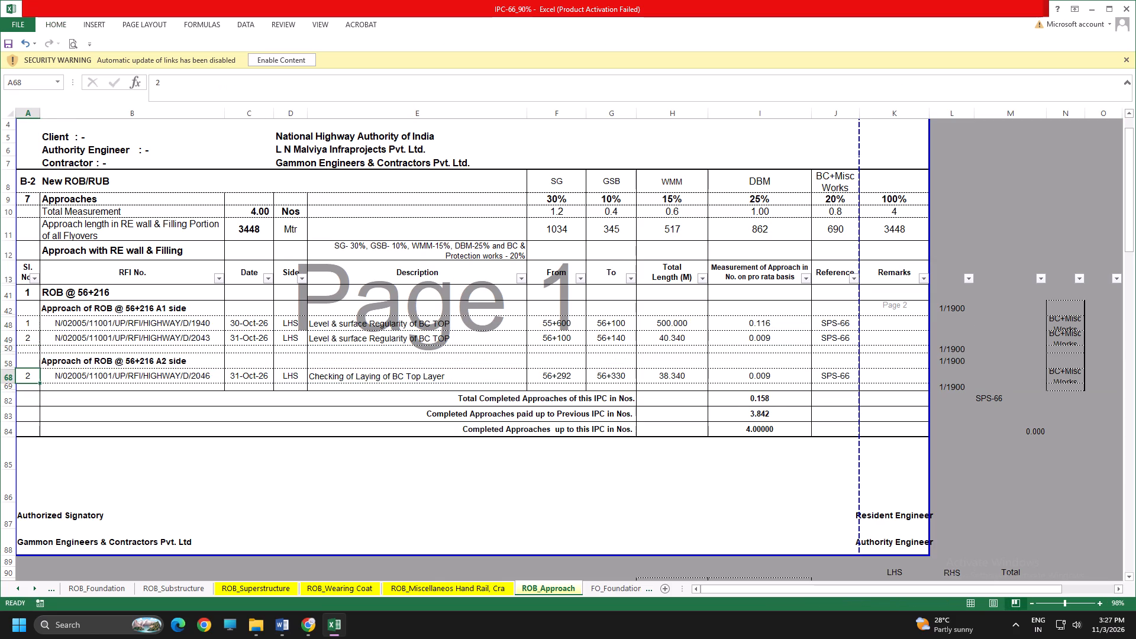
{"action": "key", "text": "1"}
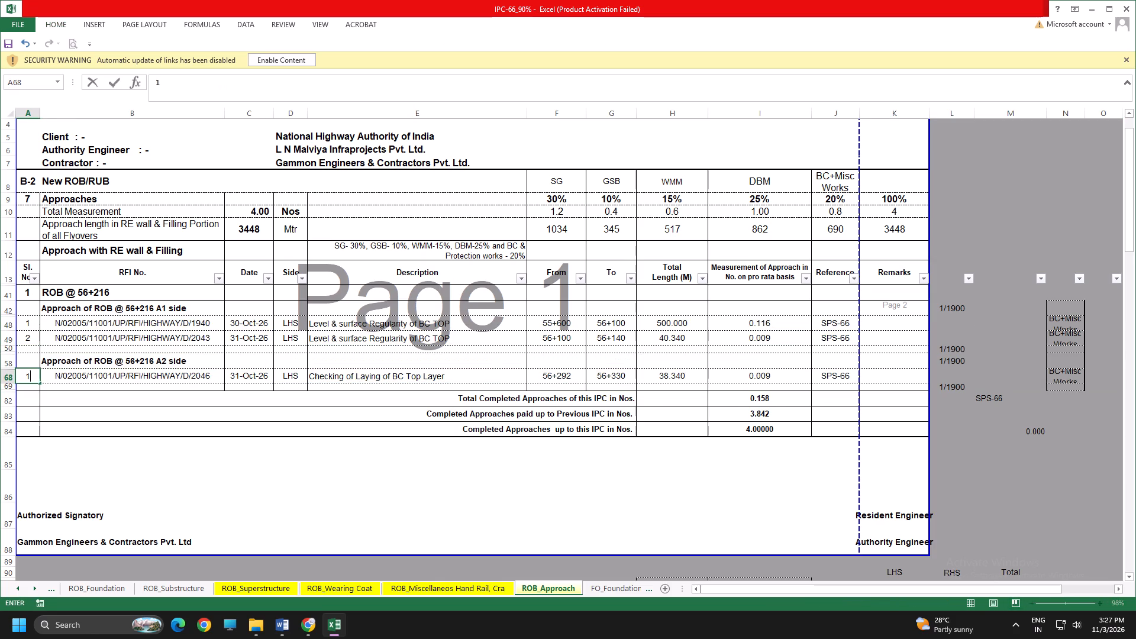
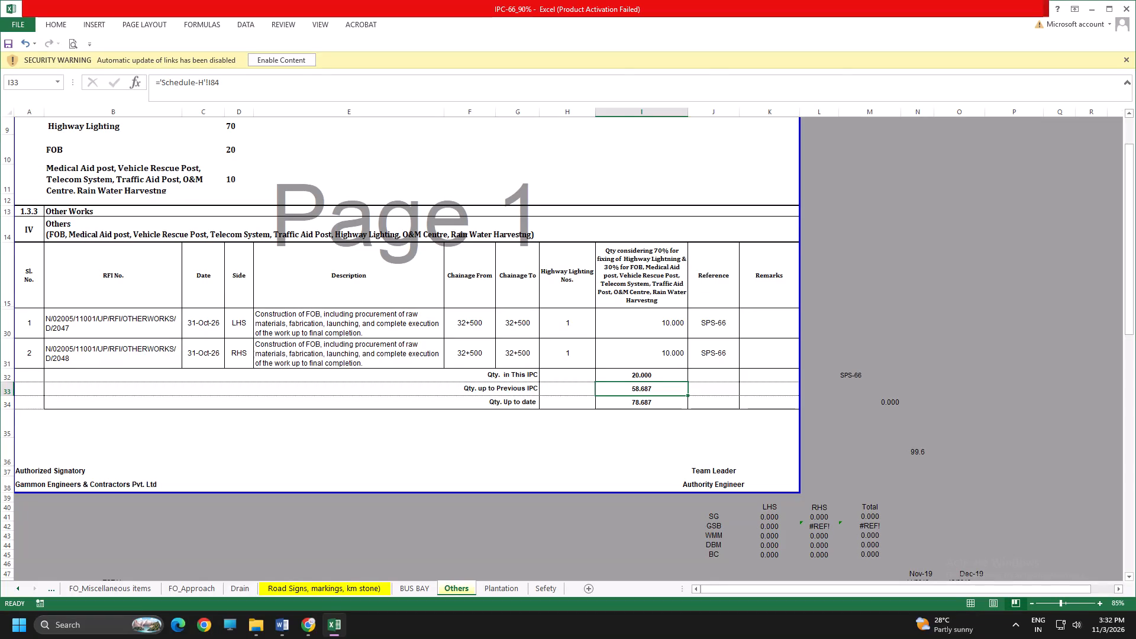
Replace the broken GSB formula in the RHS column of the side summary table with the SG formula from the cell above.
{"action": "left_click", "coordinate": [813, 524]}
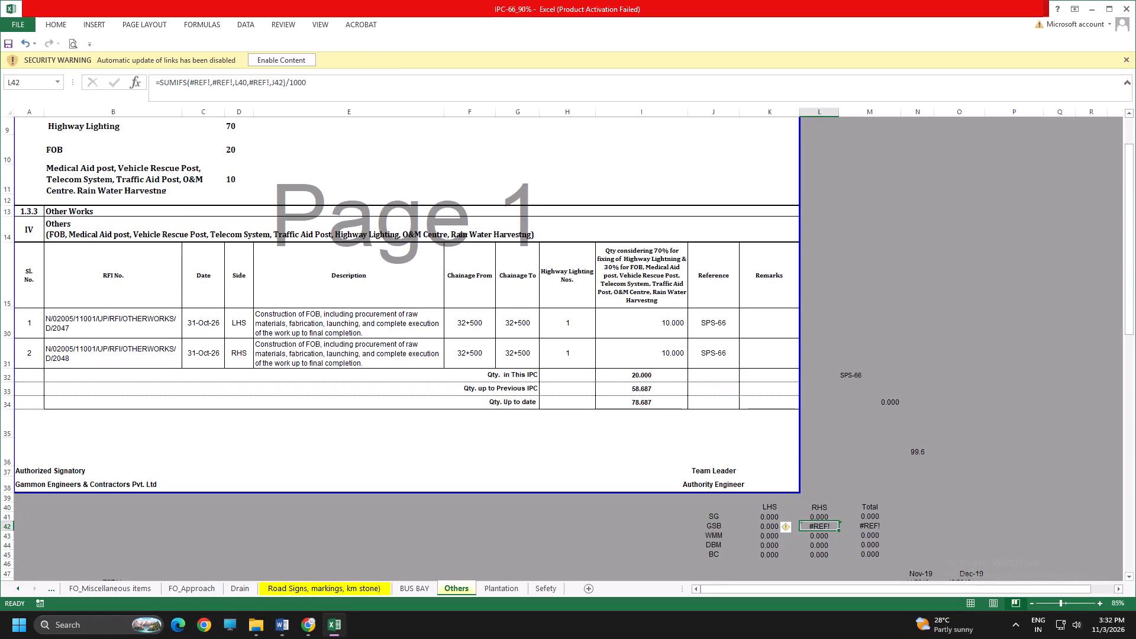
{"action": "key", "text": "ctrl+d"}
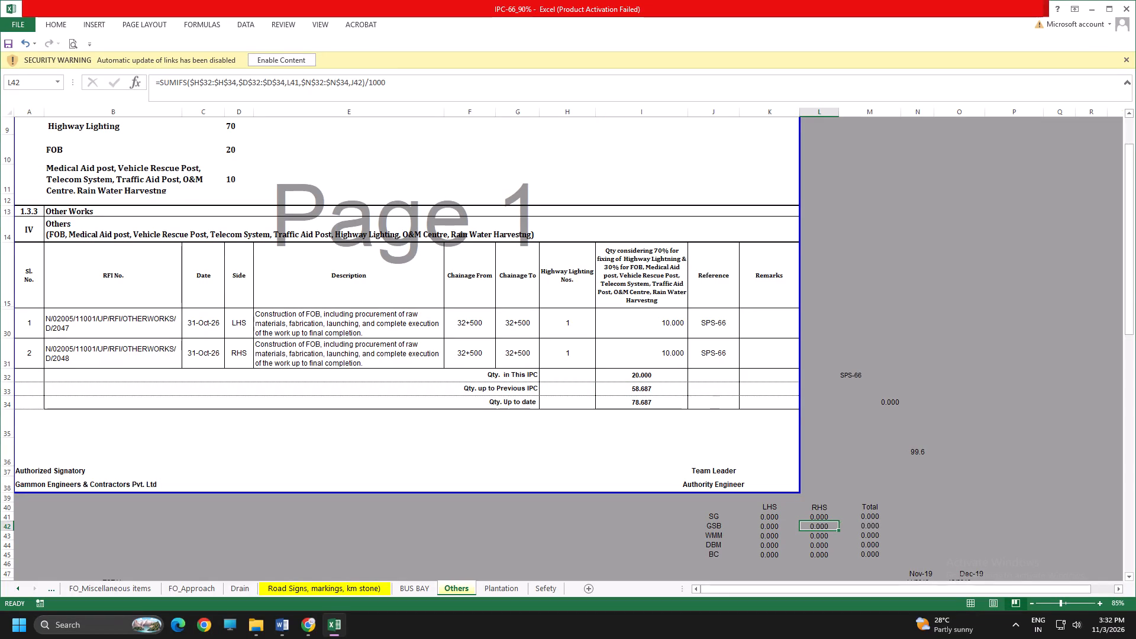
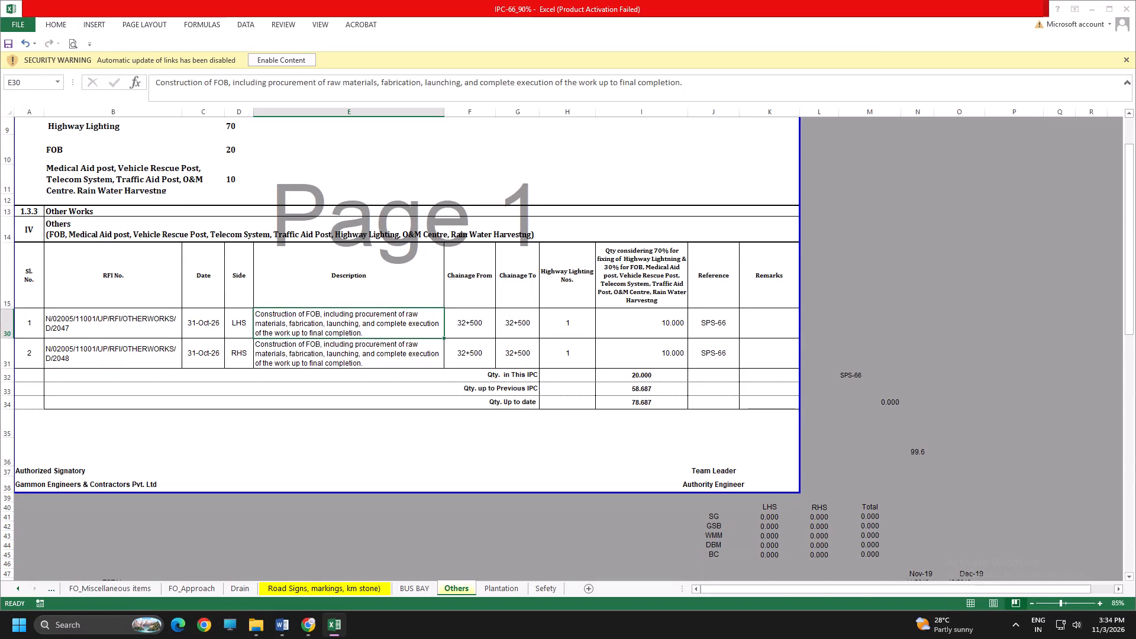
Save the IPC-66_90% workbook with the changes made on the Others sheet.
{"action": "key", "text": "ctrl+s"}
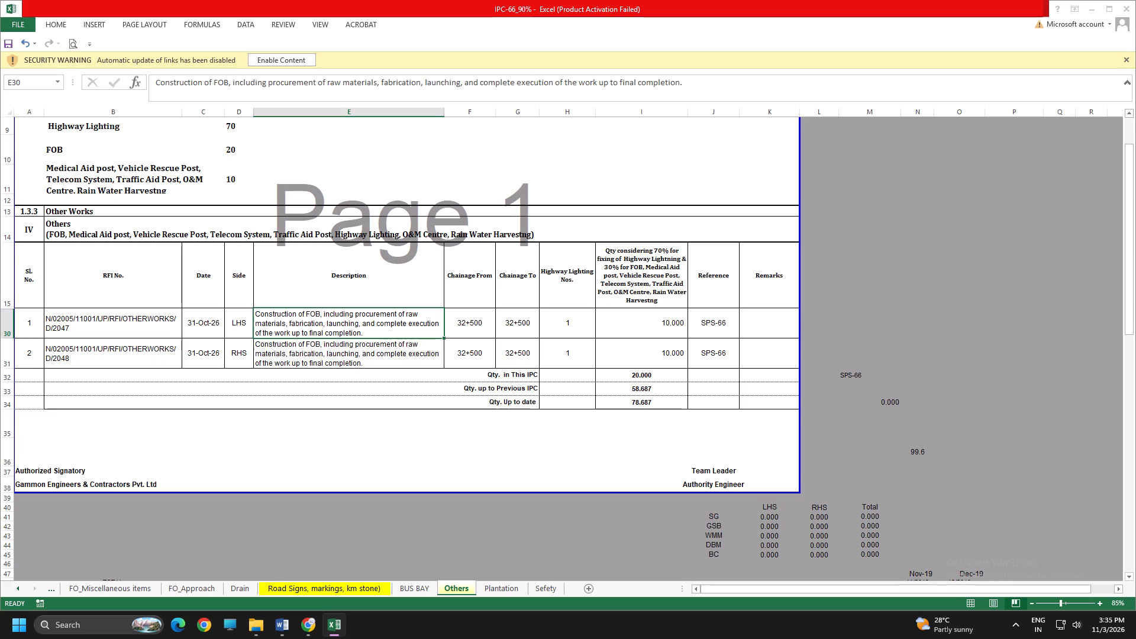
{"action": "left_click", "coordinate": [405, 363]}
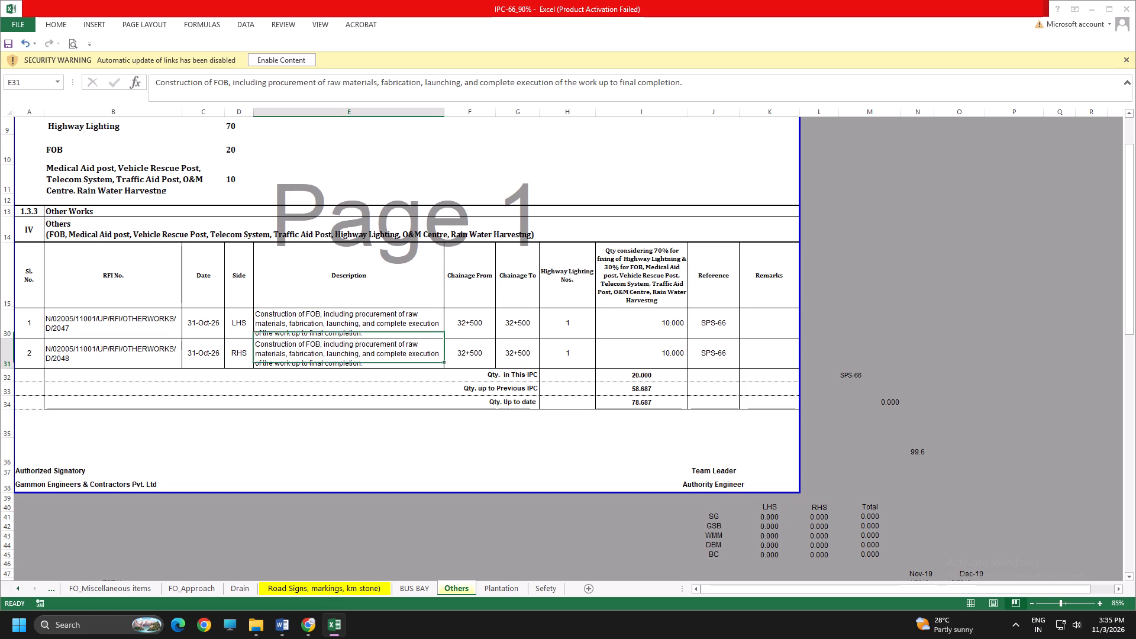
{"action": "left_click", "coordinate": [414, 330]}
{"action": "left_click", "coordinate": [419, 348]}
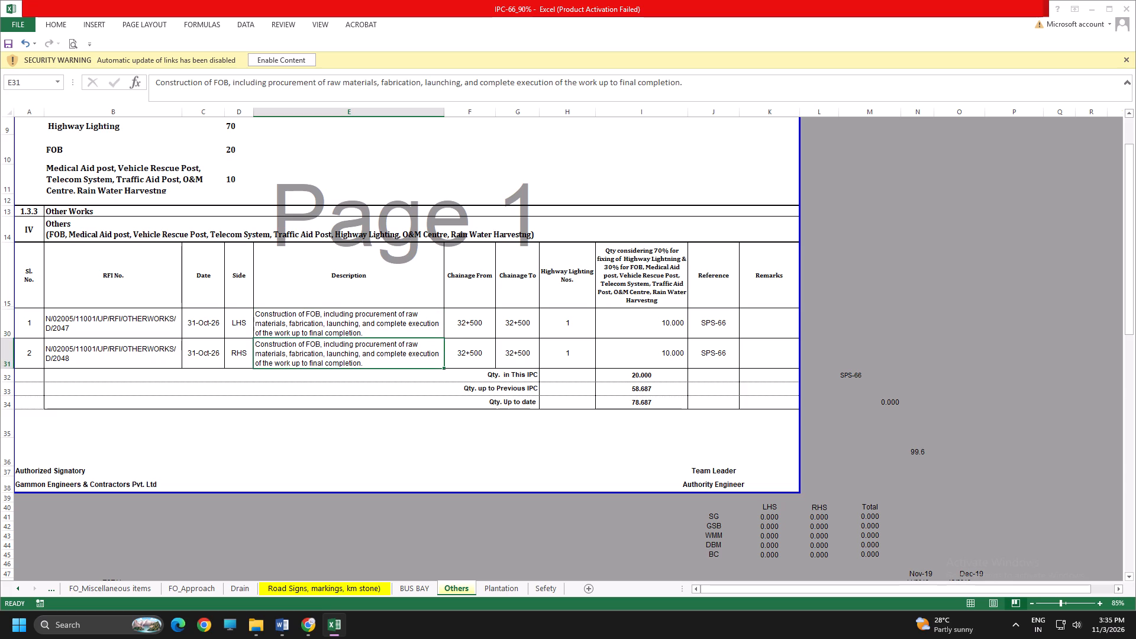